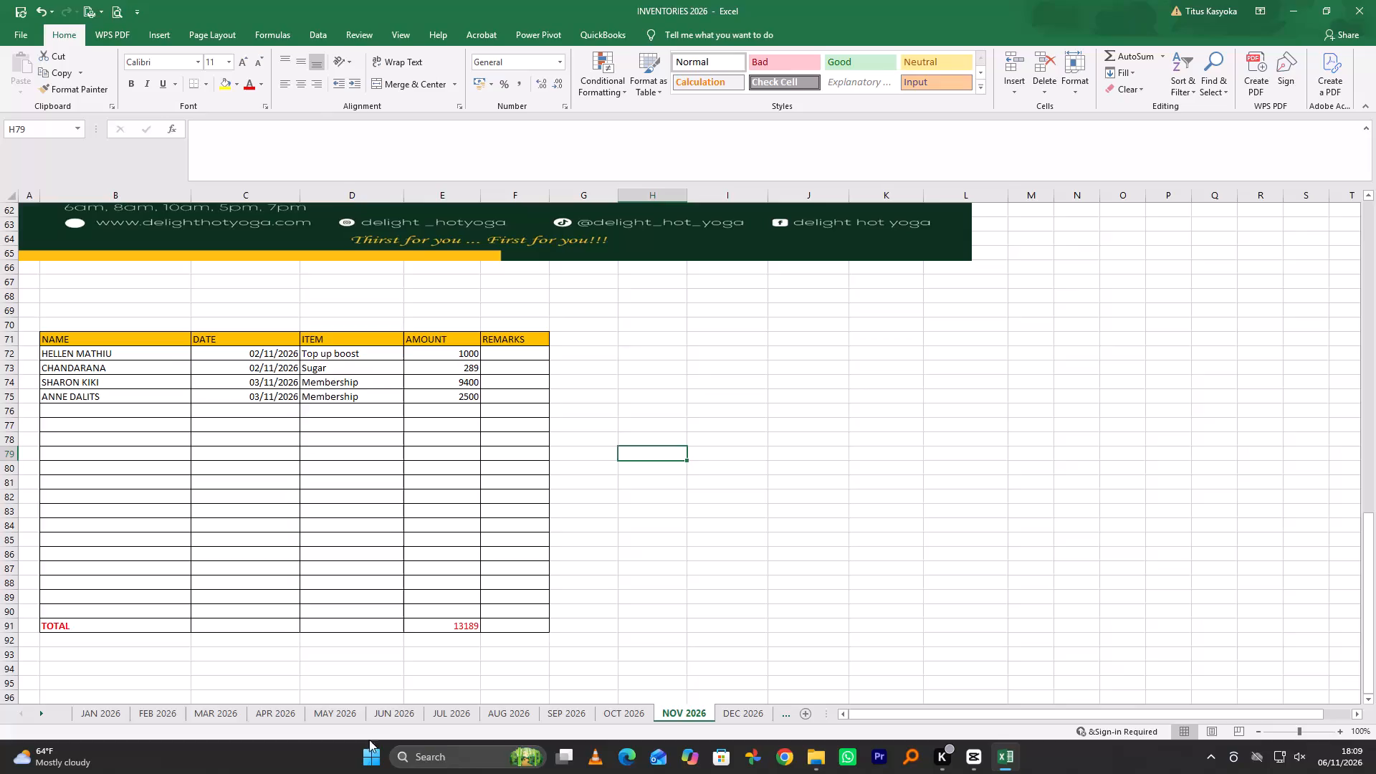
Review the November 2026 inventory list's water and madafu entries and the payments table beneath the class timings banner.
scroll(218, 673, up, 1)
scroll(146, 455, up, 4)
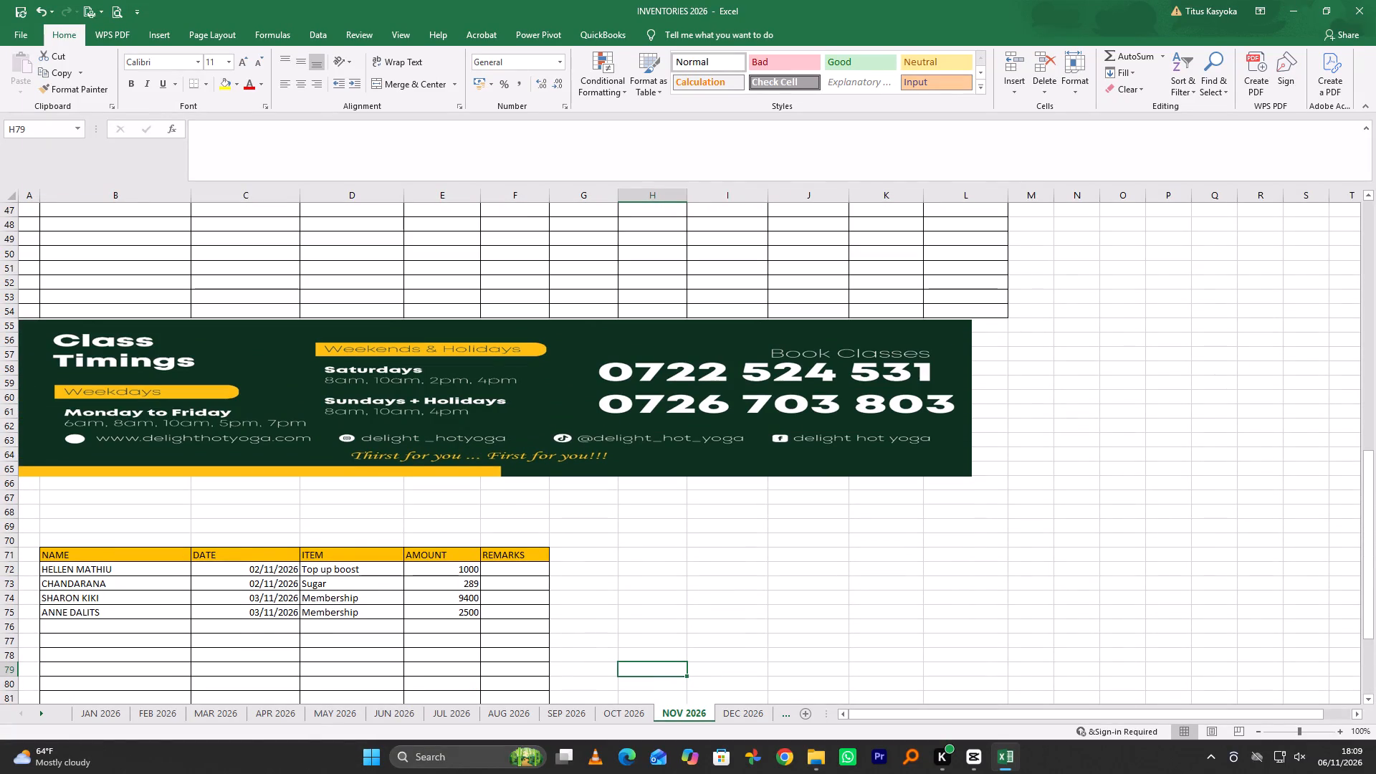
scroll(6, 613, up, 6)
scroll(92, 631, up, 2)
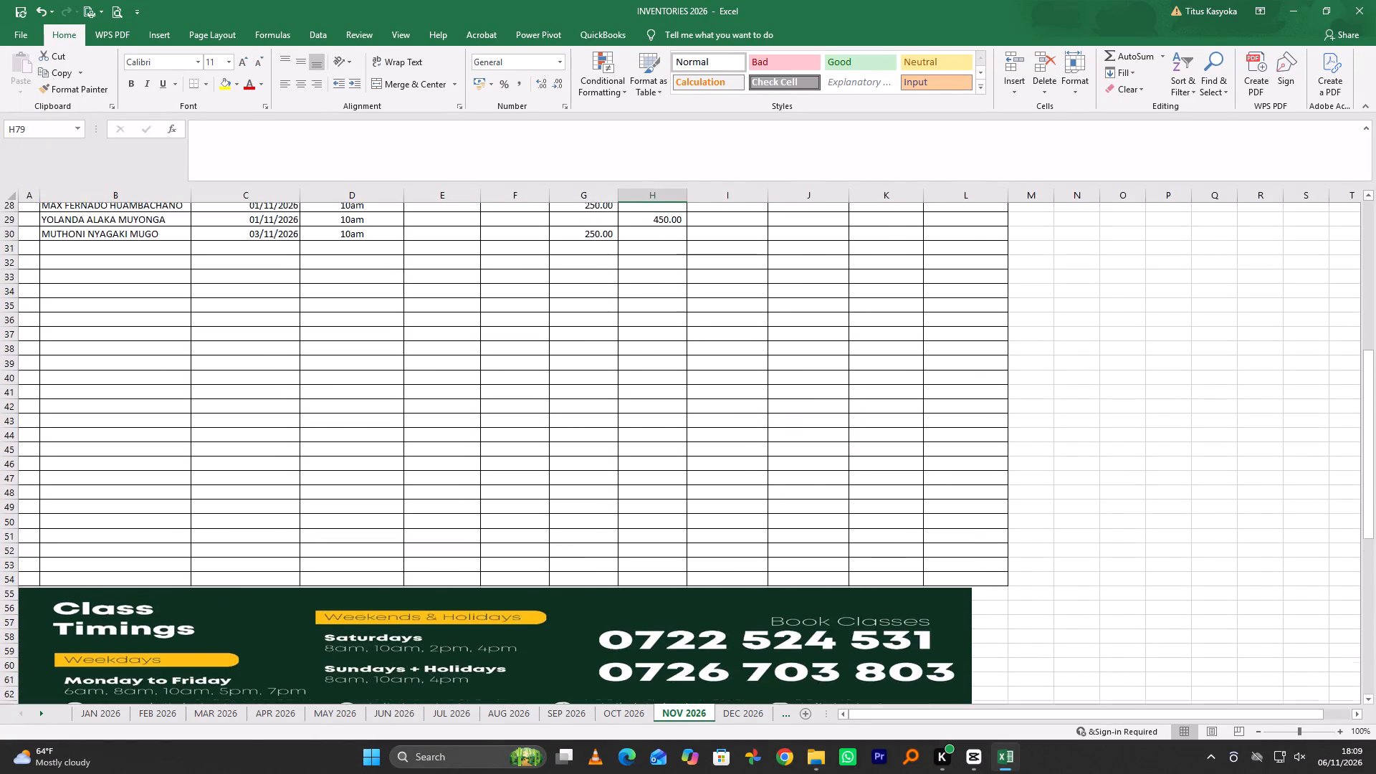
scroll(92, 631, up, 3)
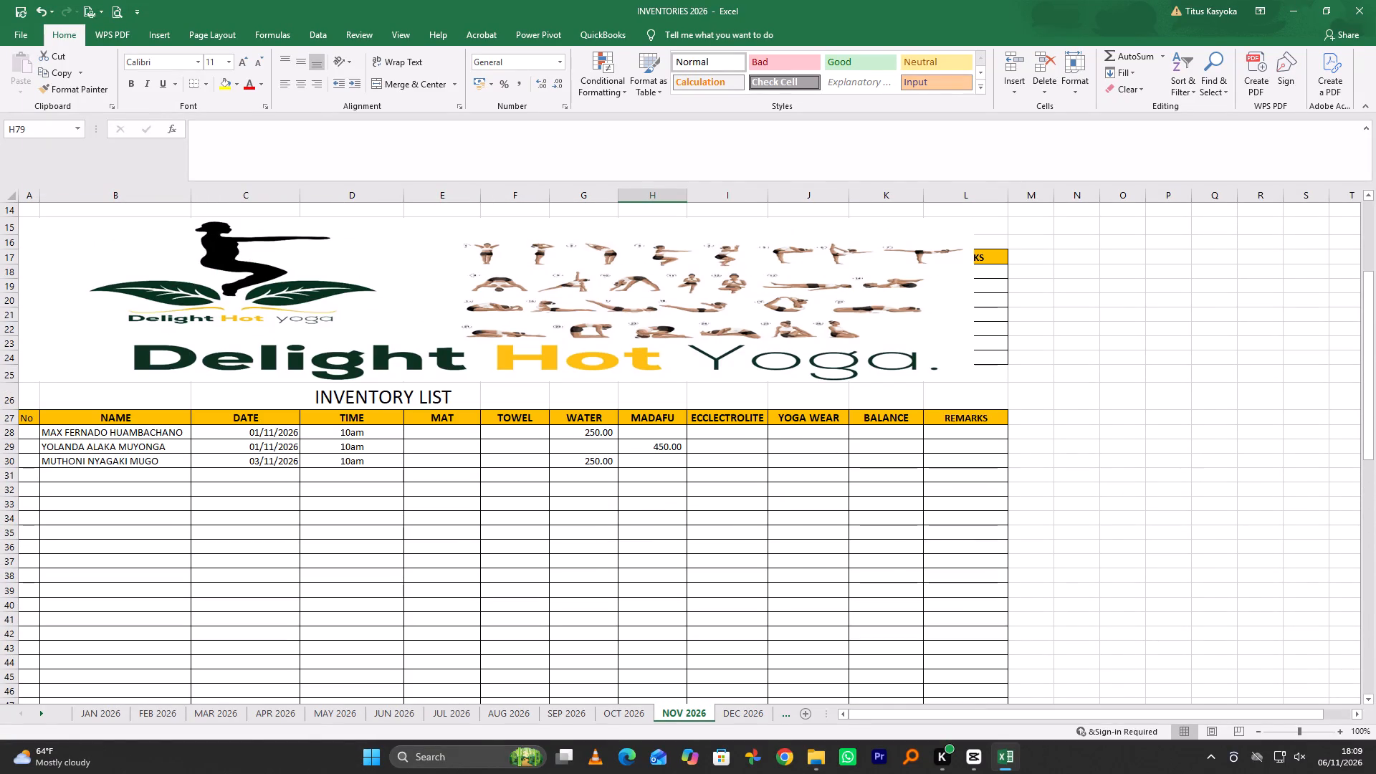
click(593, 434)
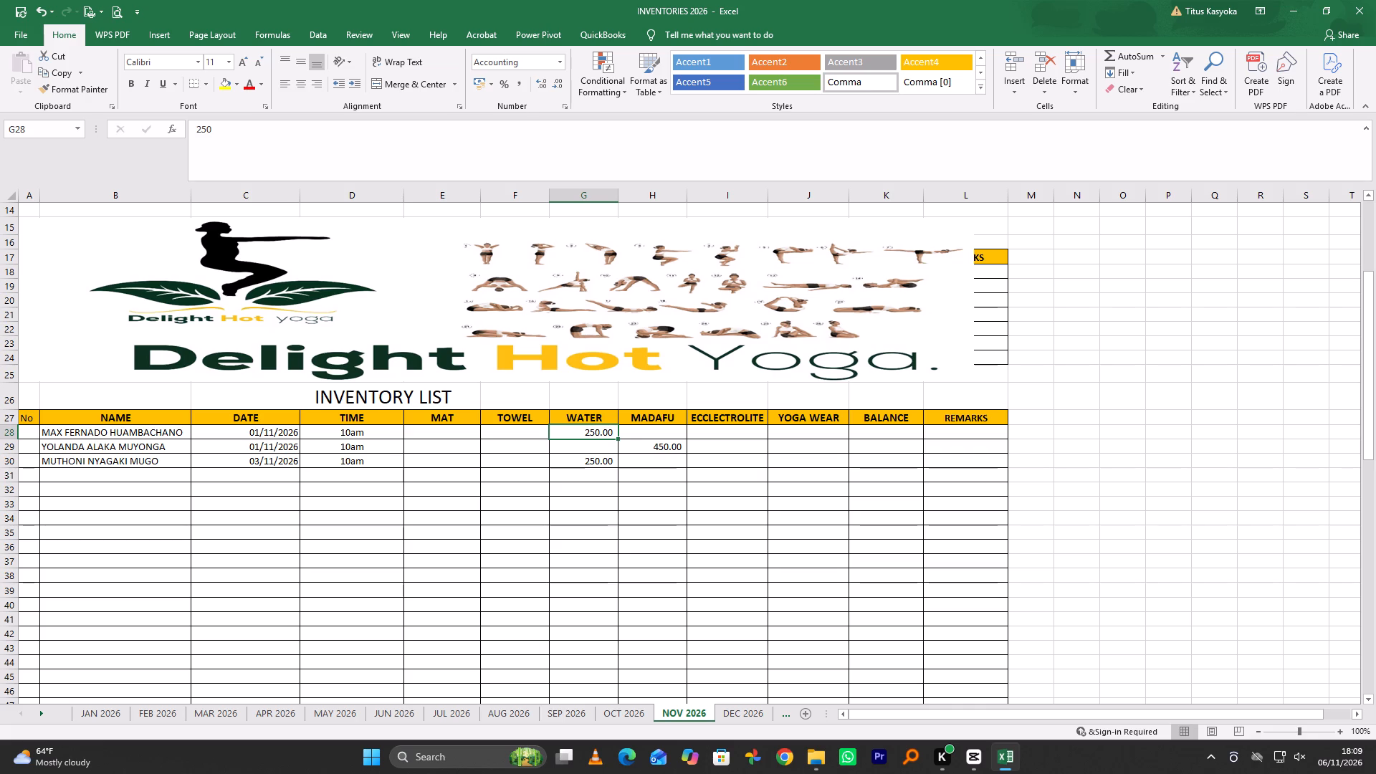
click(661, 446)
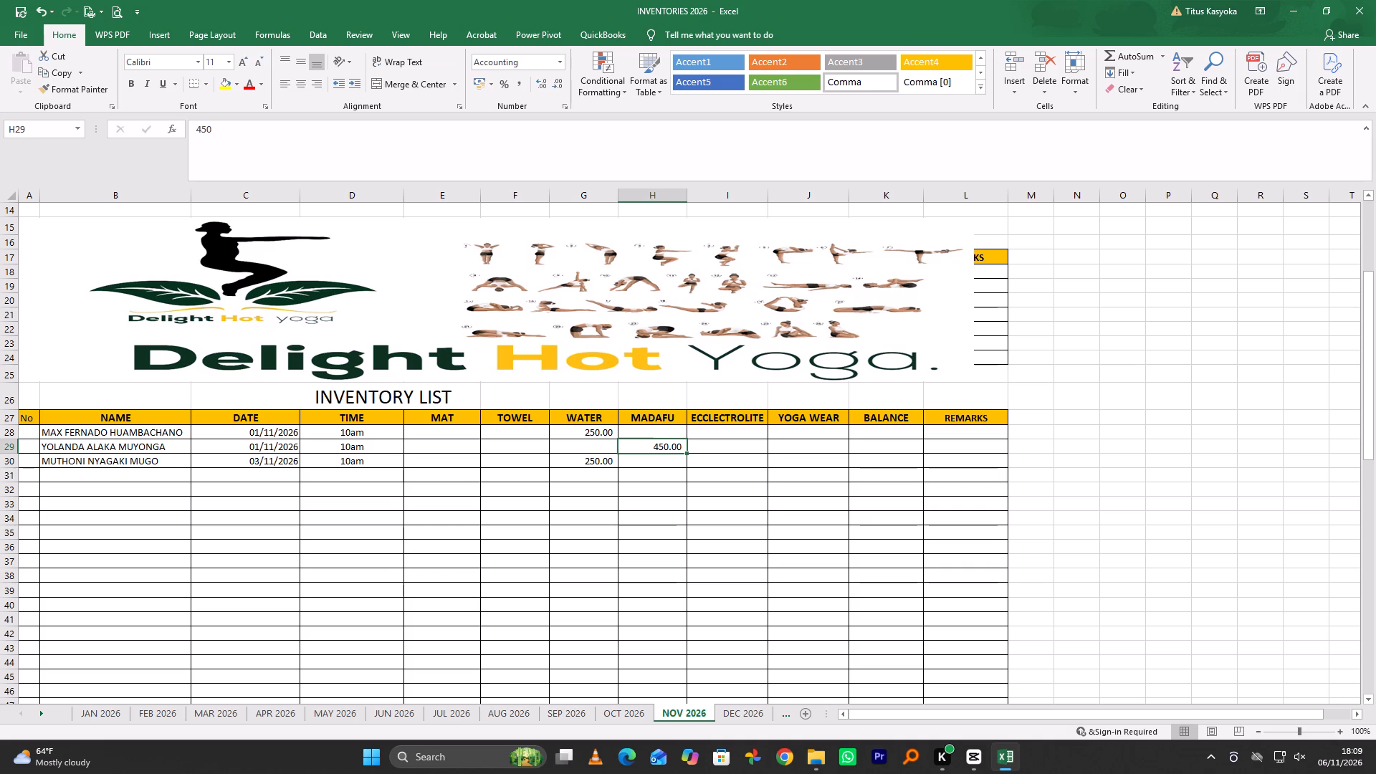
scroll(401, 608, down, 13)
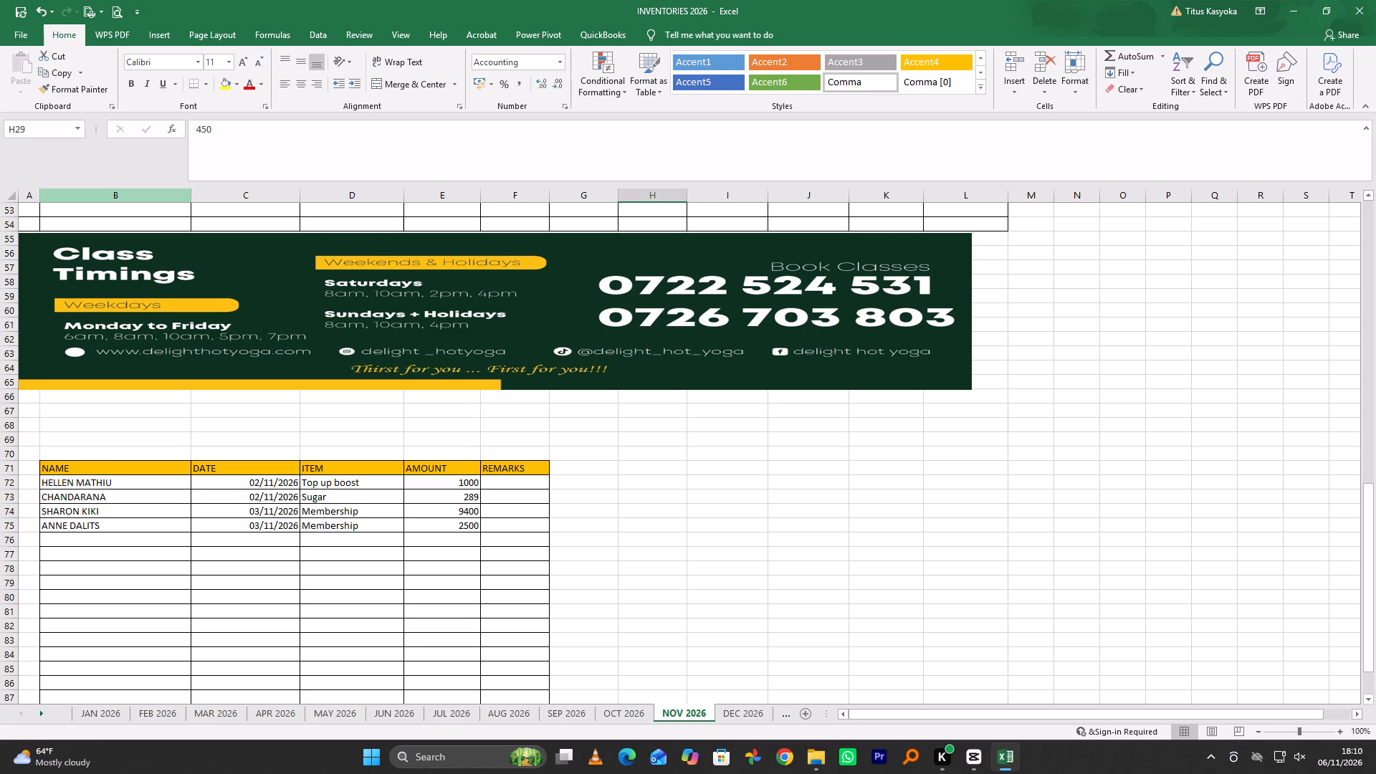
scroll(41, 485, up, 4)
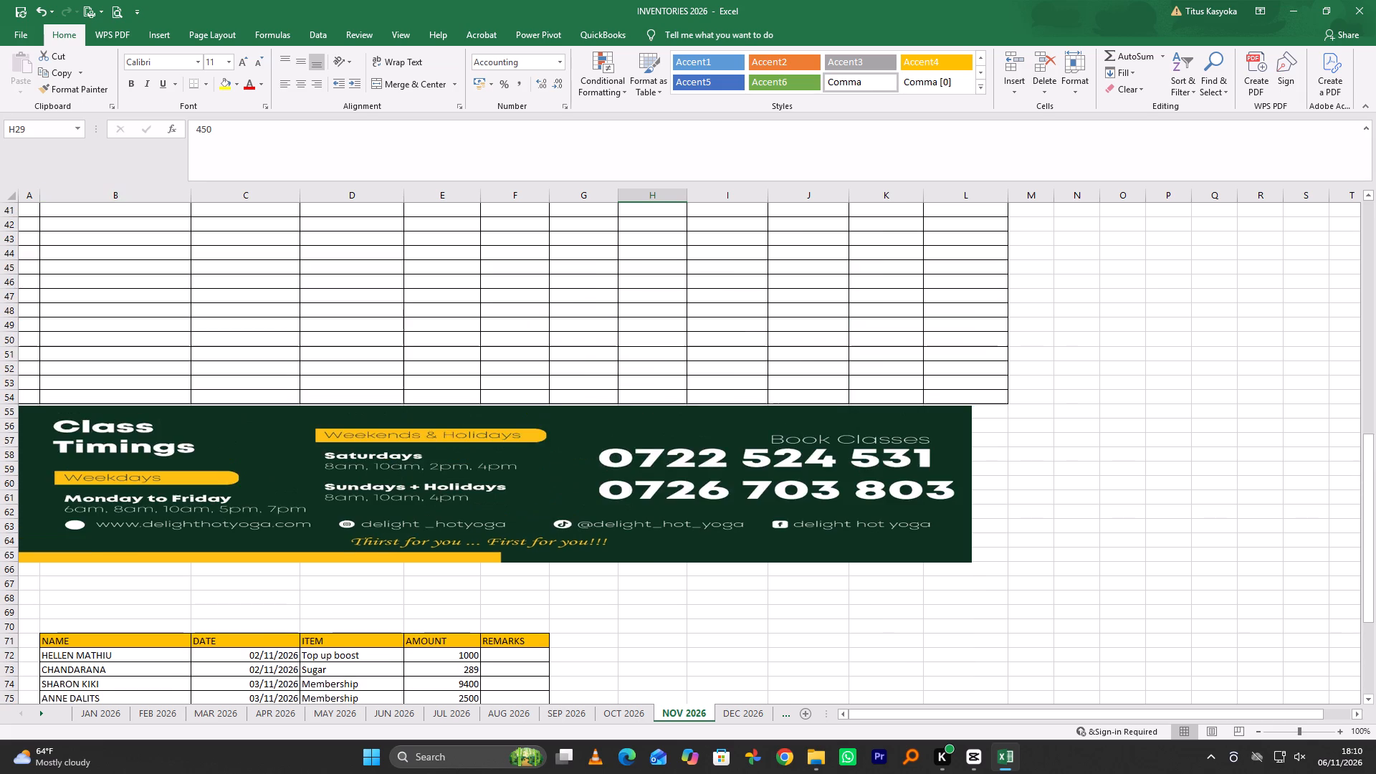
scroll(0, 488, up, 5)
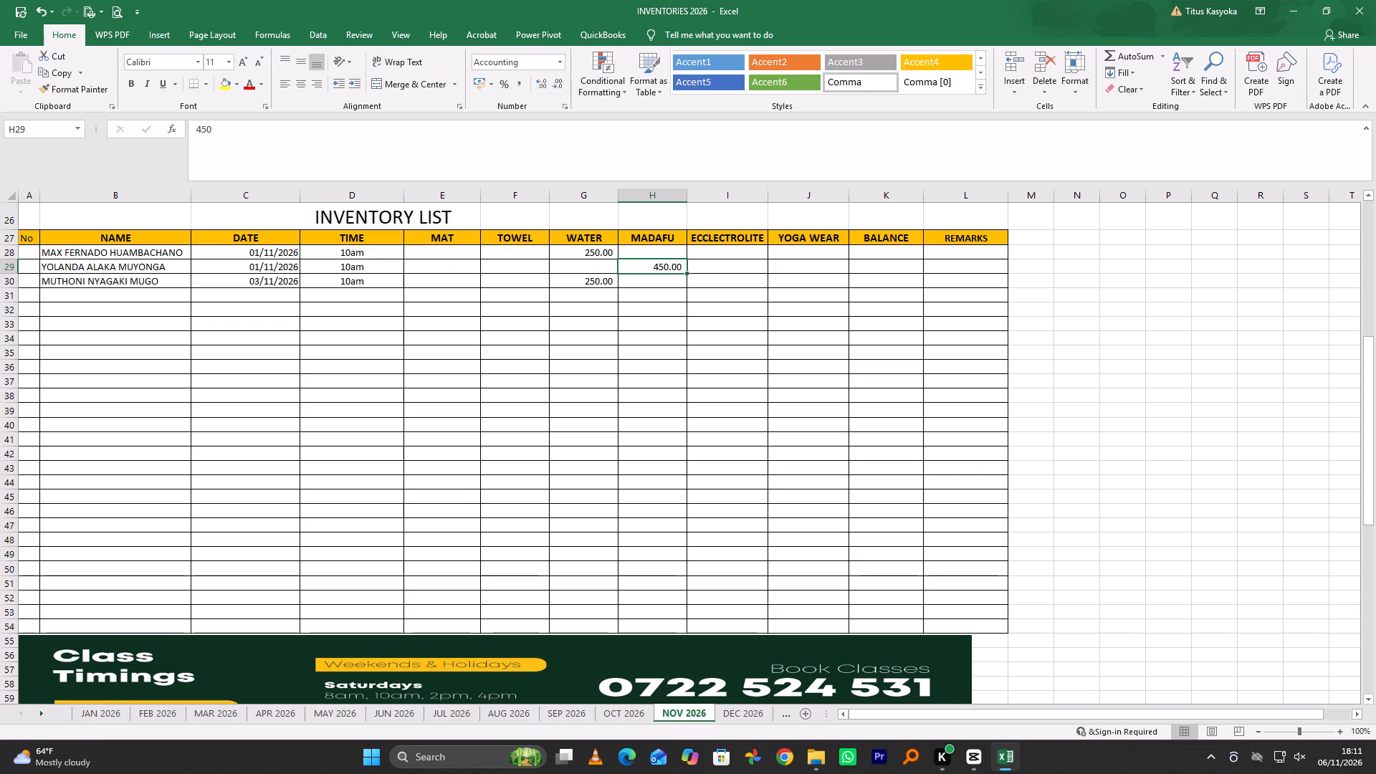
Change the font colour of the two Membership amounts, E74 and E75, in the payments table to red.
scroll(472, 537, down, 8)
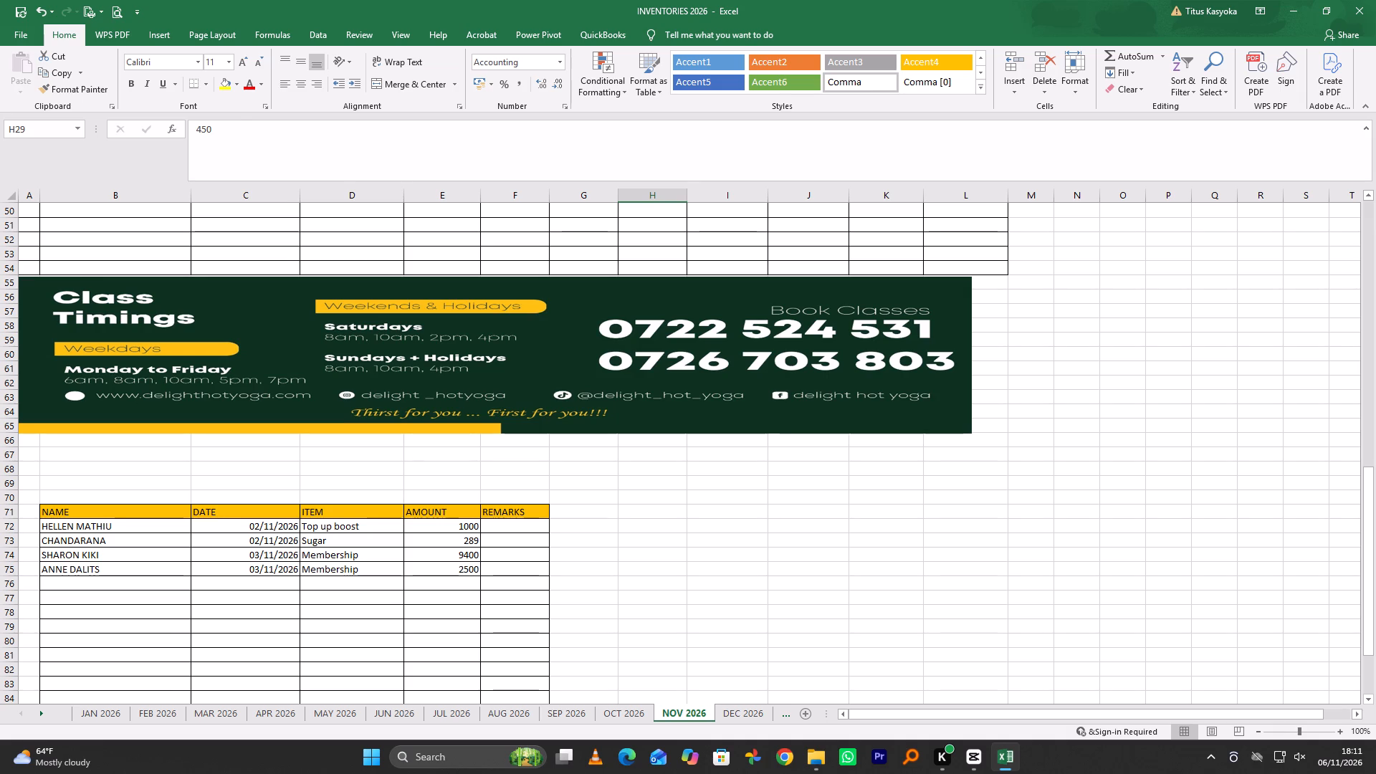
drag(338, 553, 430, 569)
click(430, 569)
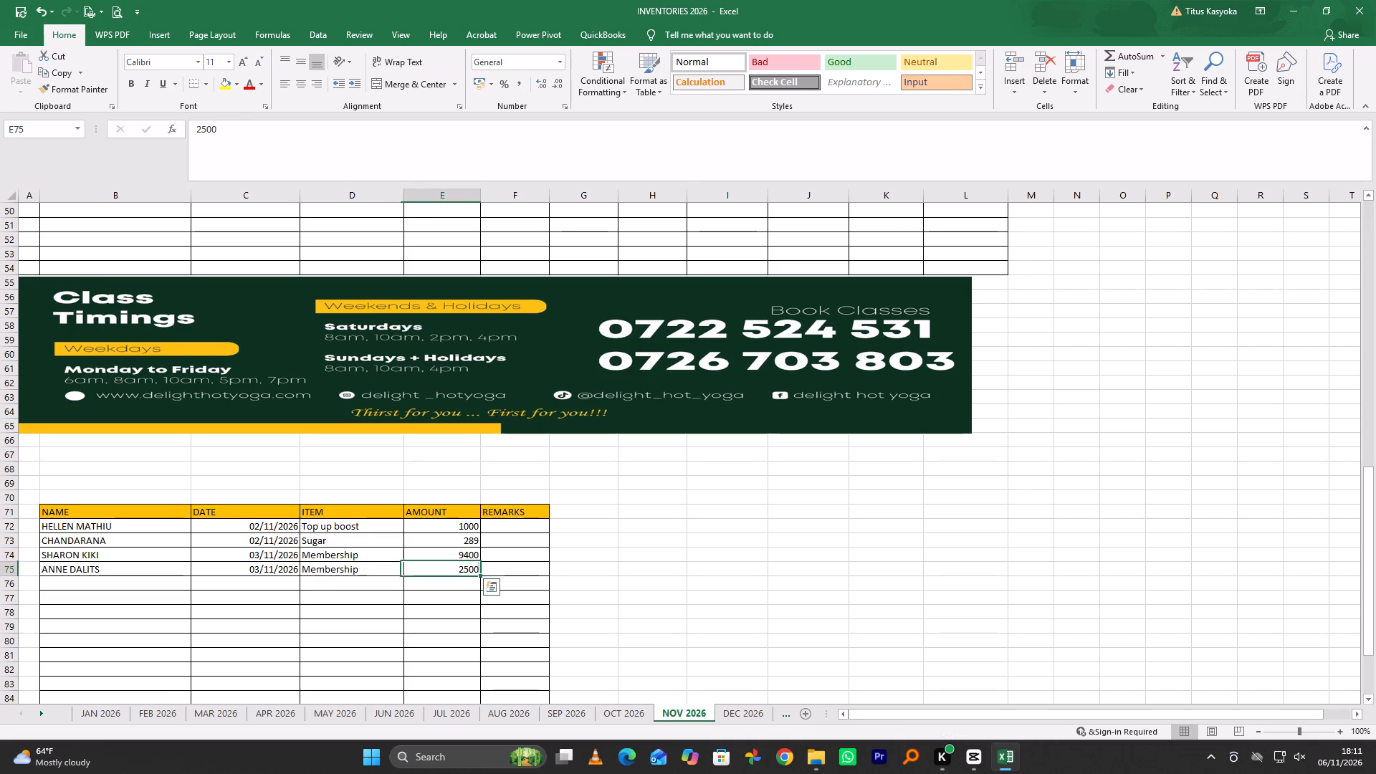
drag(446, 557, 450, 563)
right_click(450, 563)
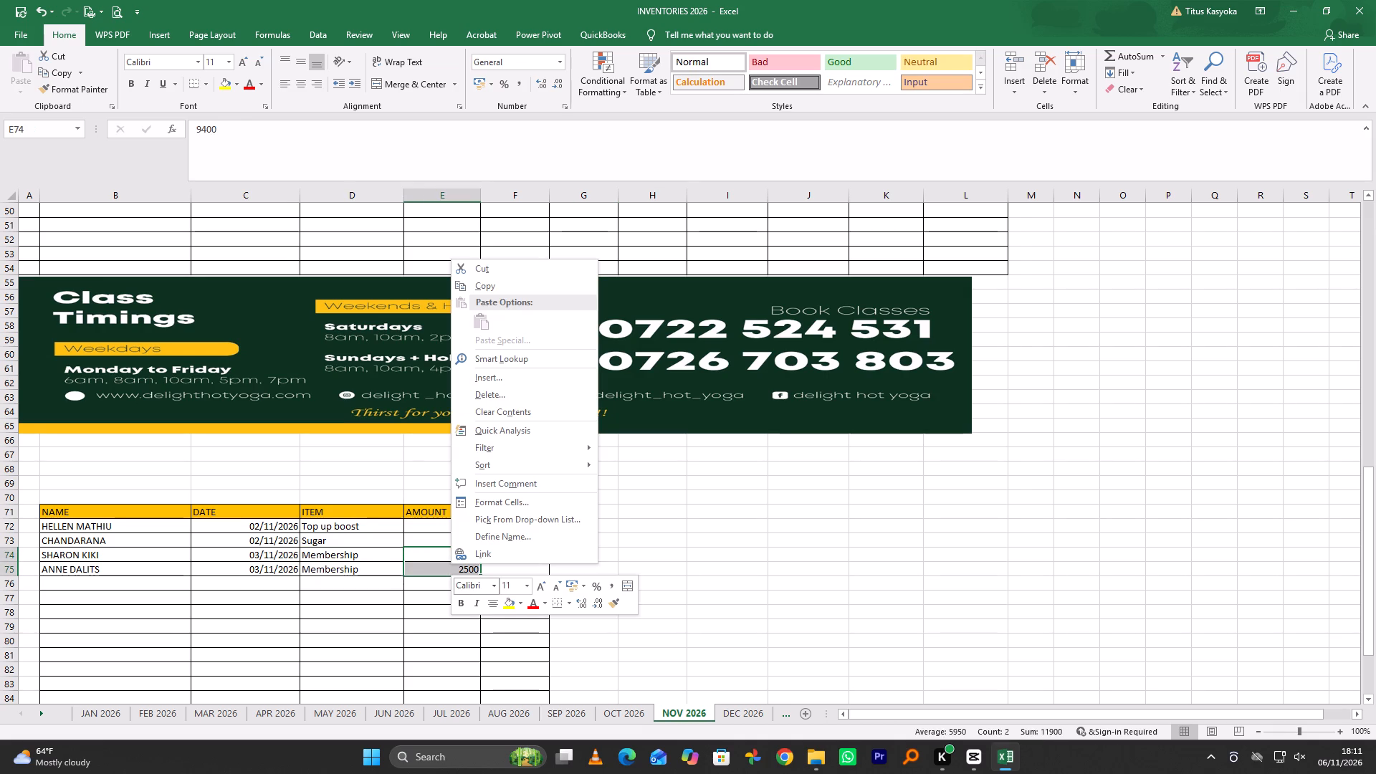
click(543, 603)
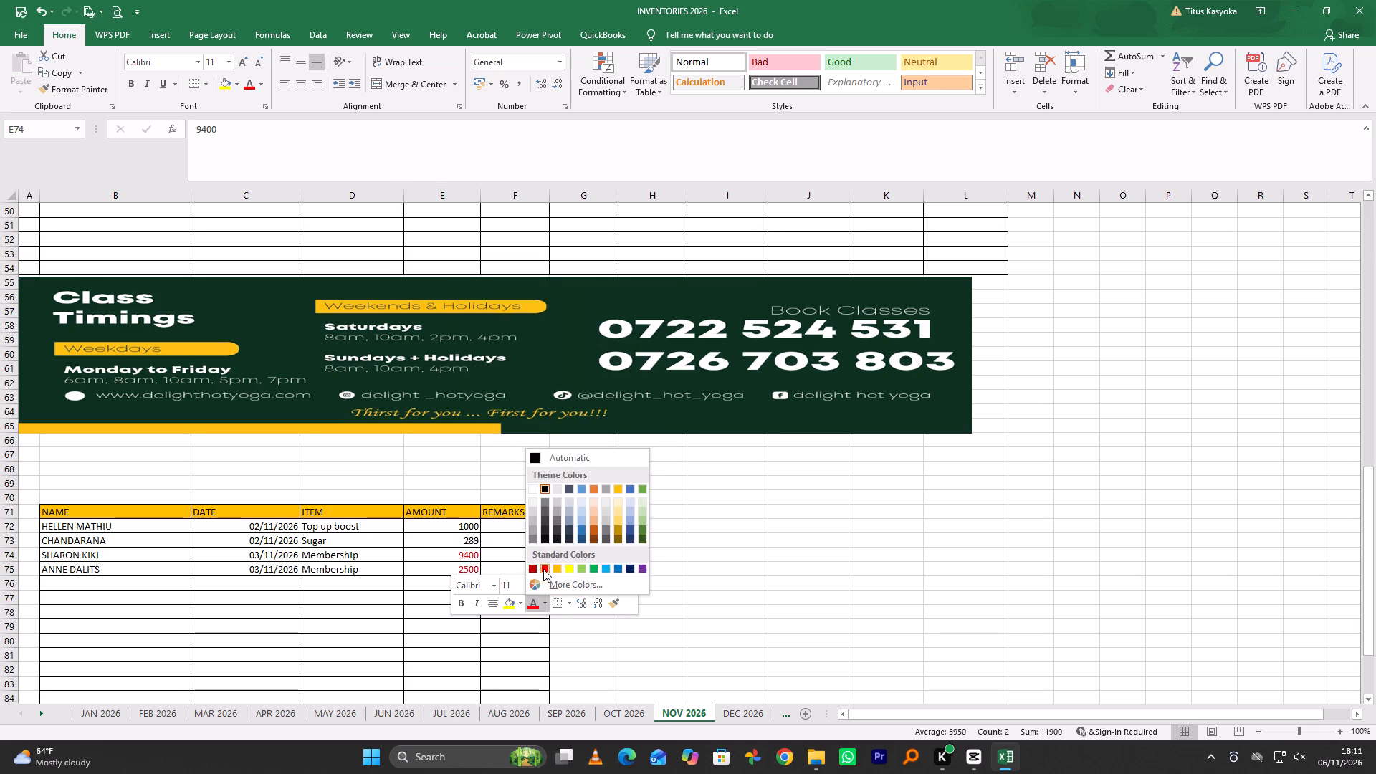
click(543, 570)
click(742, 572)
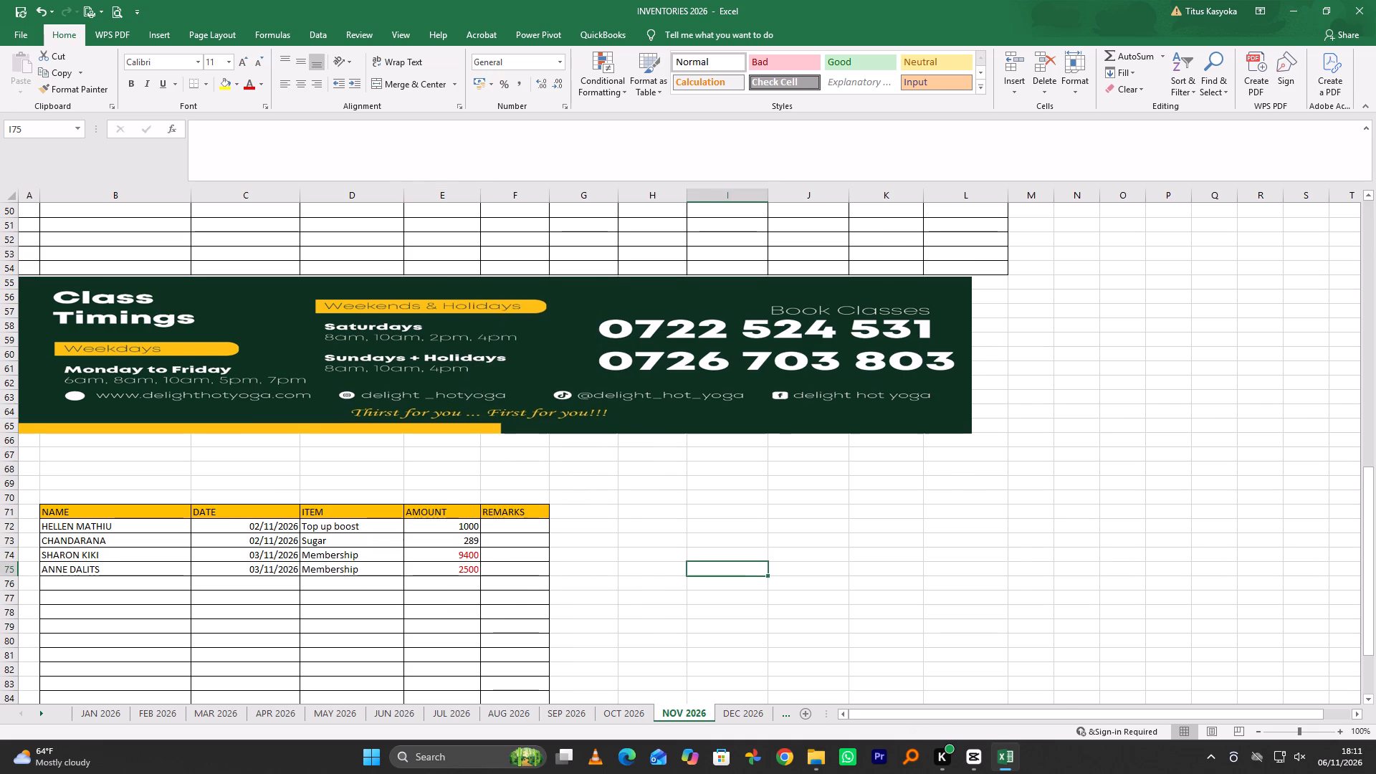
Enter the next client's name in cell B31 of the inventory list.
scroll(588, 532, up, 10)
click(62, 385)
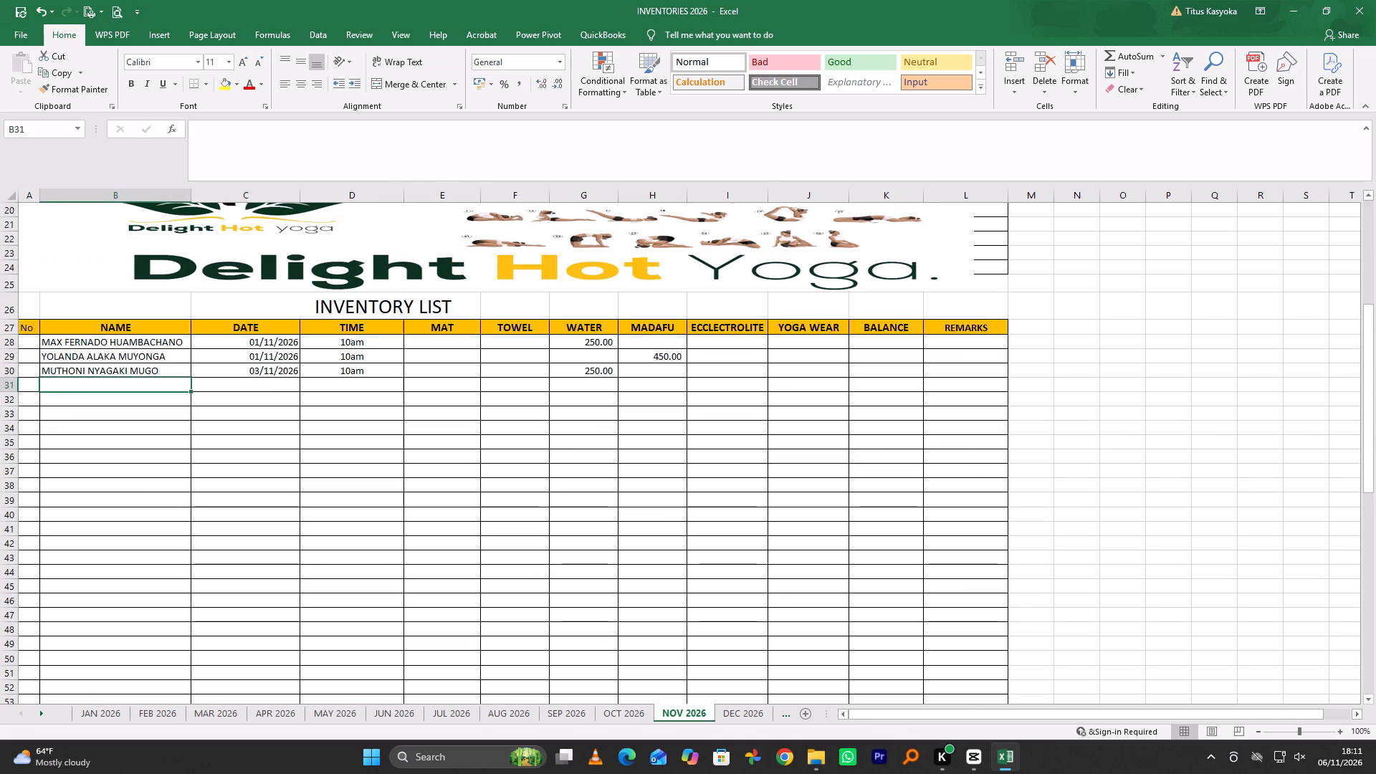
click(62, 385)
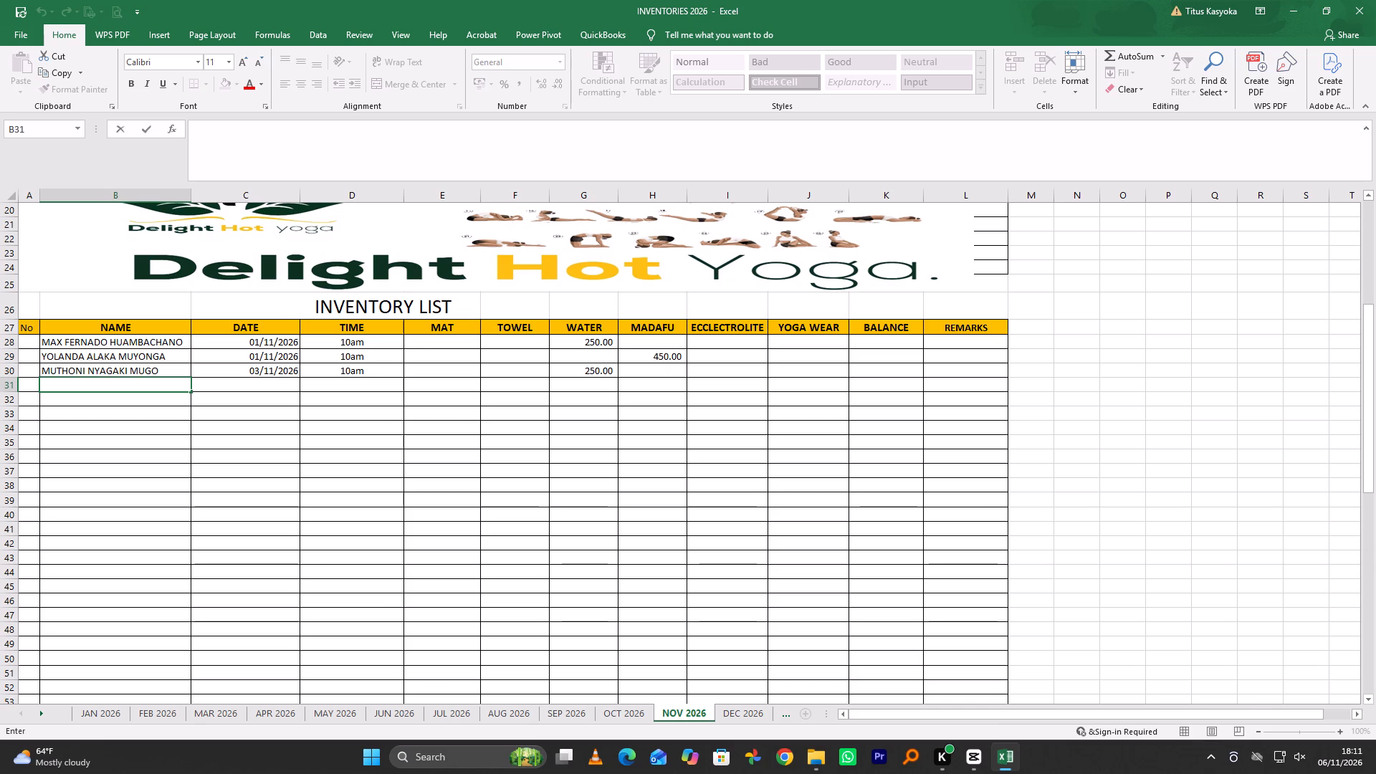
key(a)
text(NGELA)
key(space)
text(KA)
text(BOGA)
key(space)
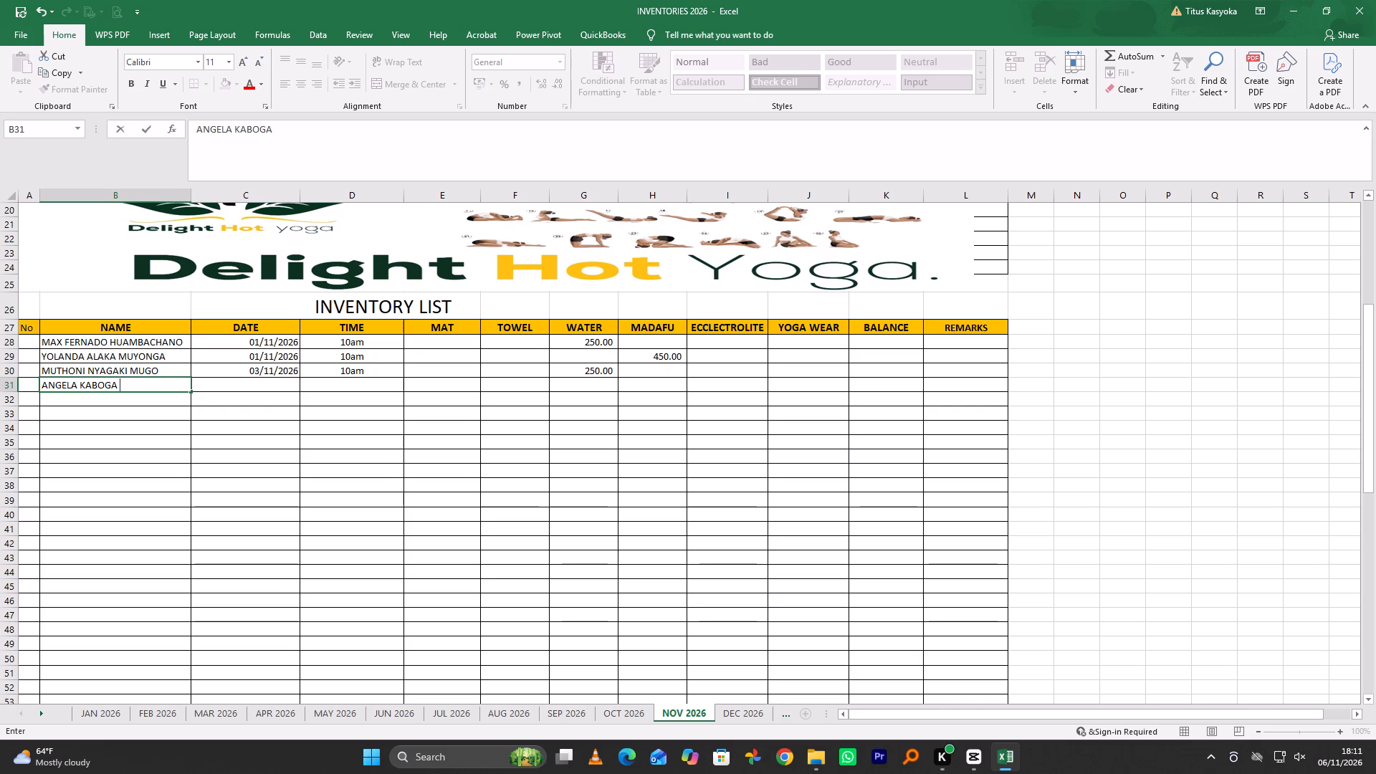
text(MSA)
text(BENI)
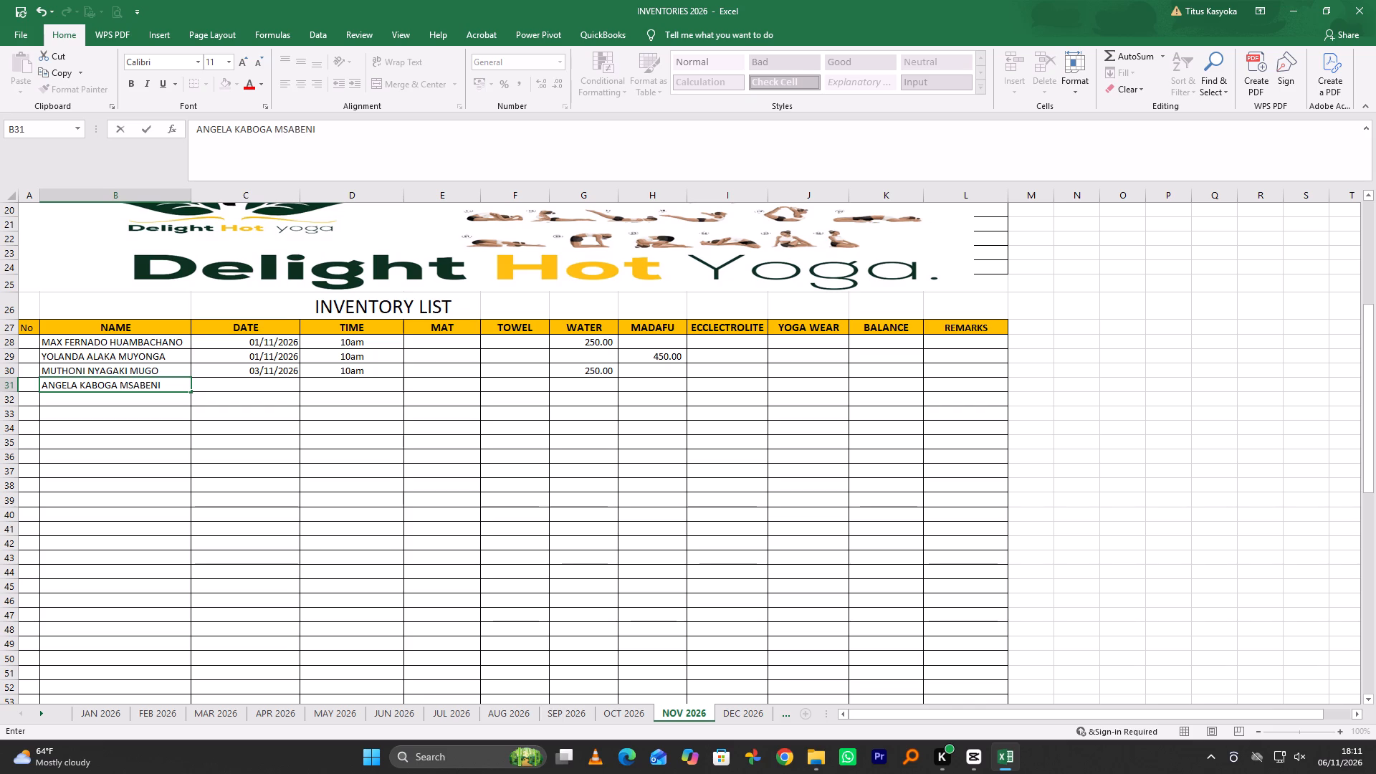
Fill the date down from C30 into C31 and set it to 03/11/2026.
click(283, 369)
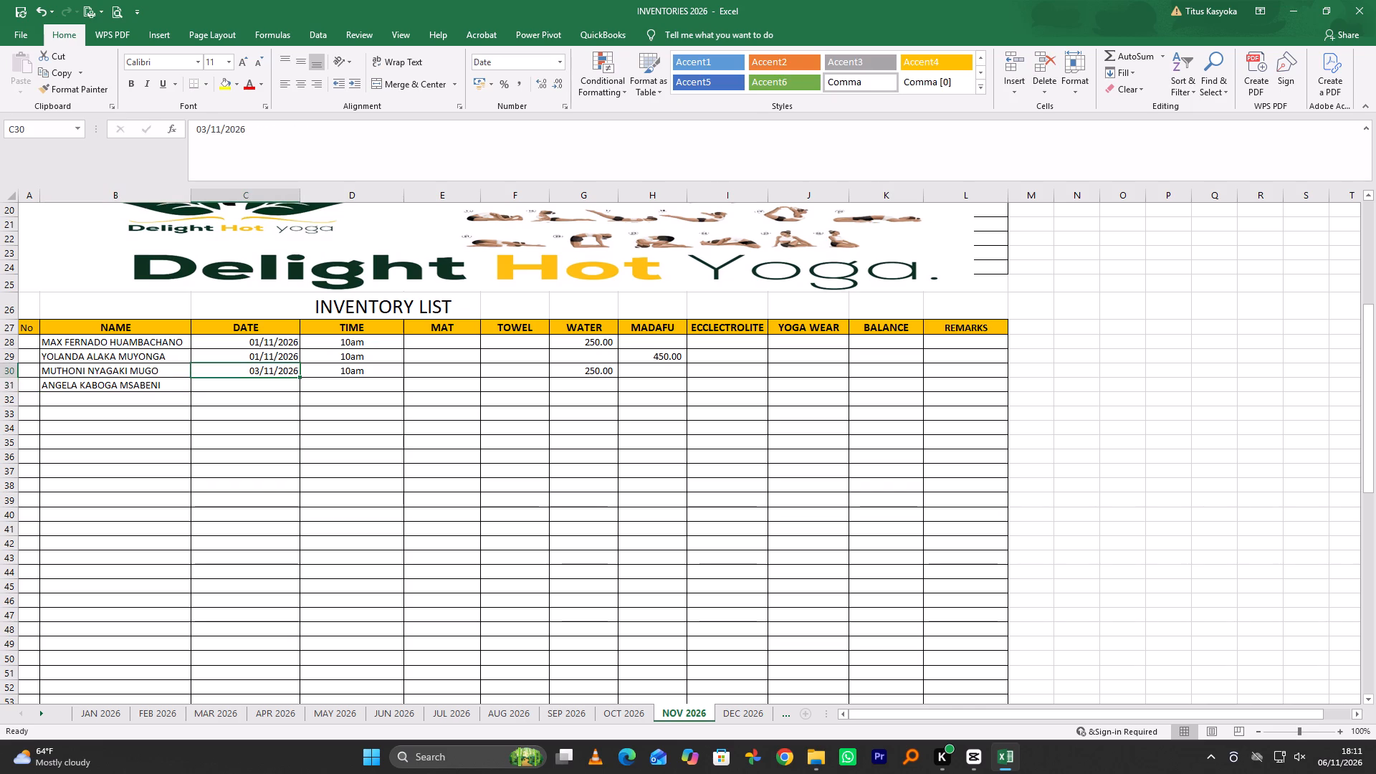
drag(298, 376, 295, 387)
double_click(260, 385)
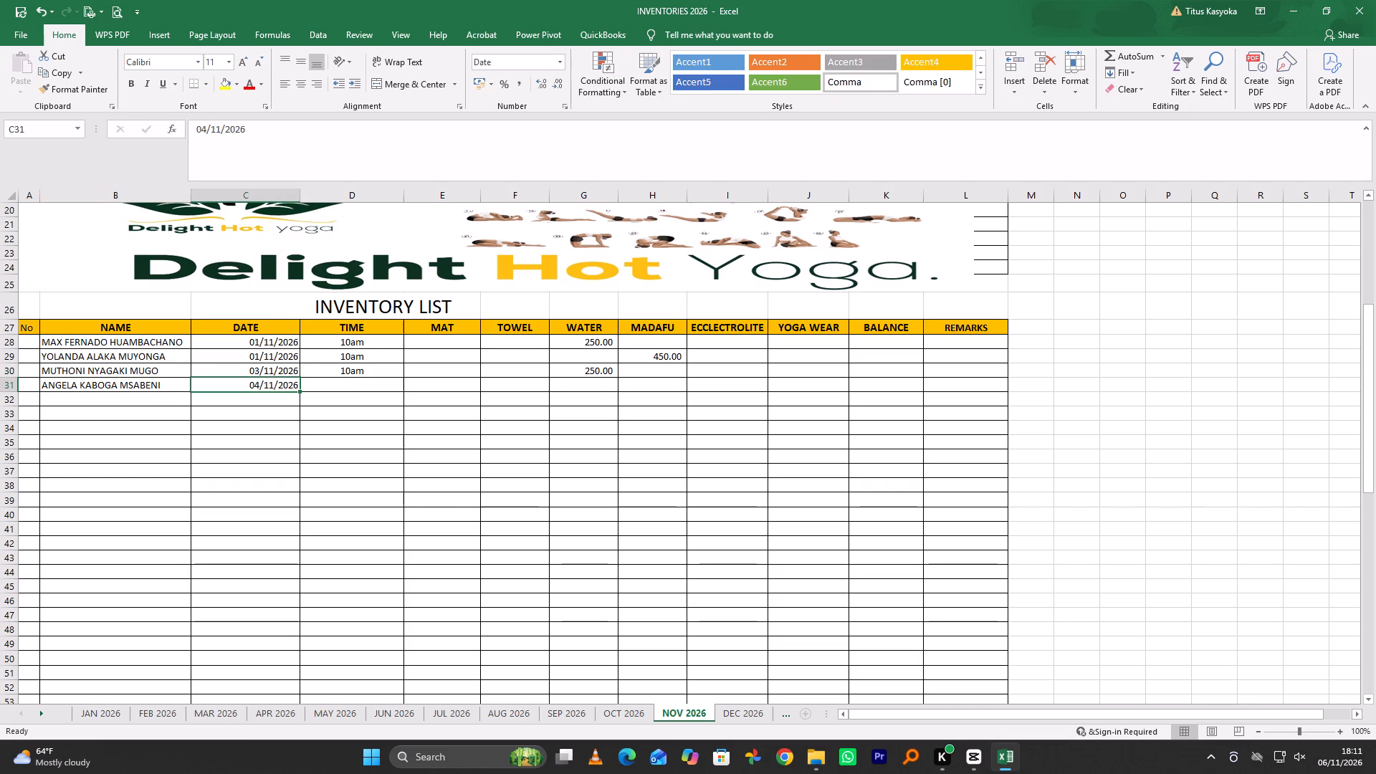
key(BackSpace)
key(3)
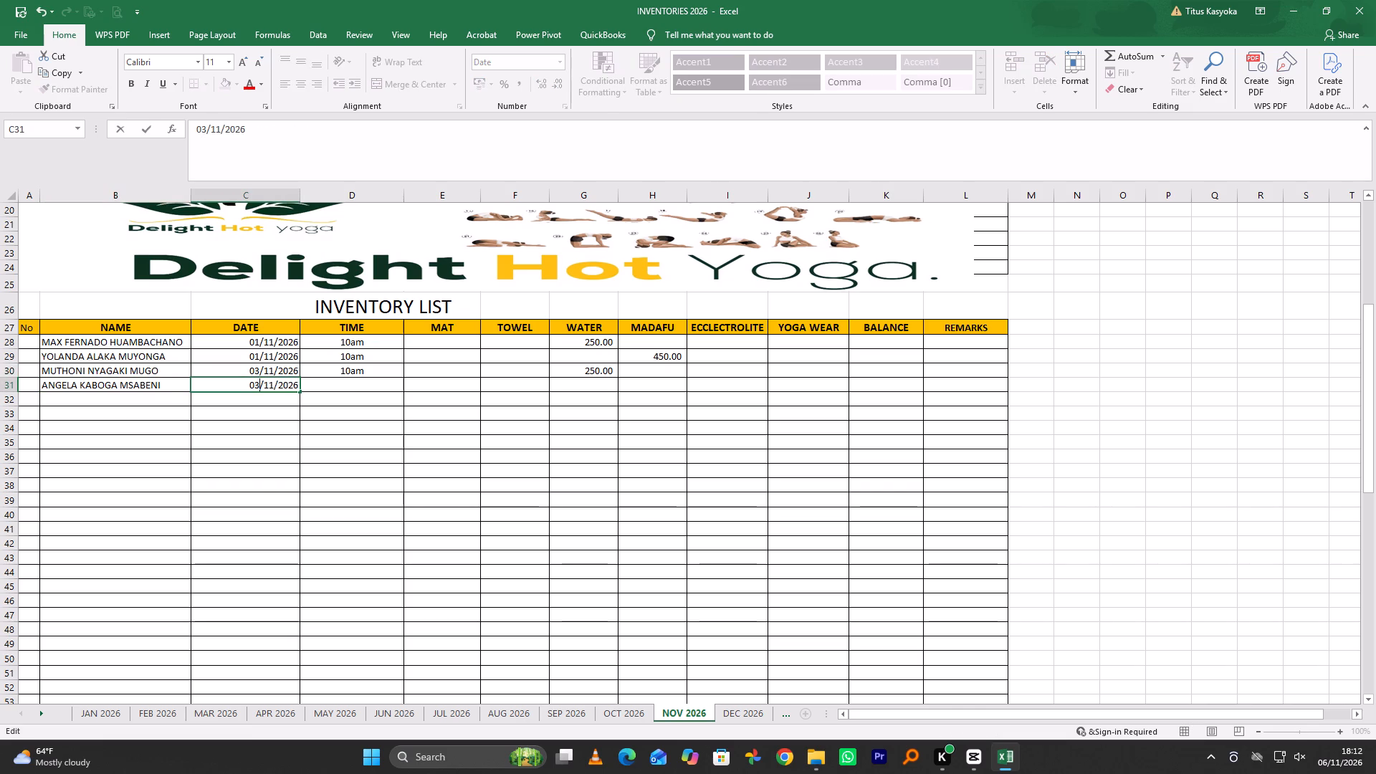
Record the row 31 client's time as 5pm and water amount as 250.
click(346, 388)
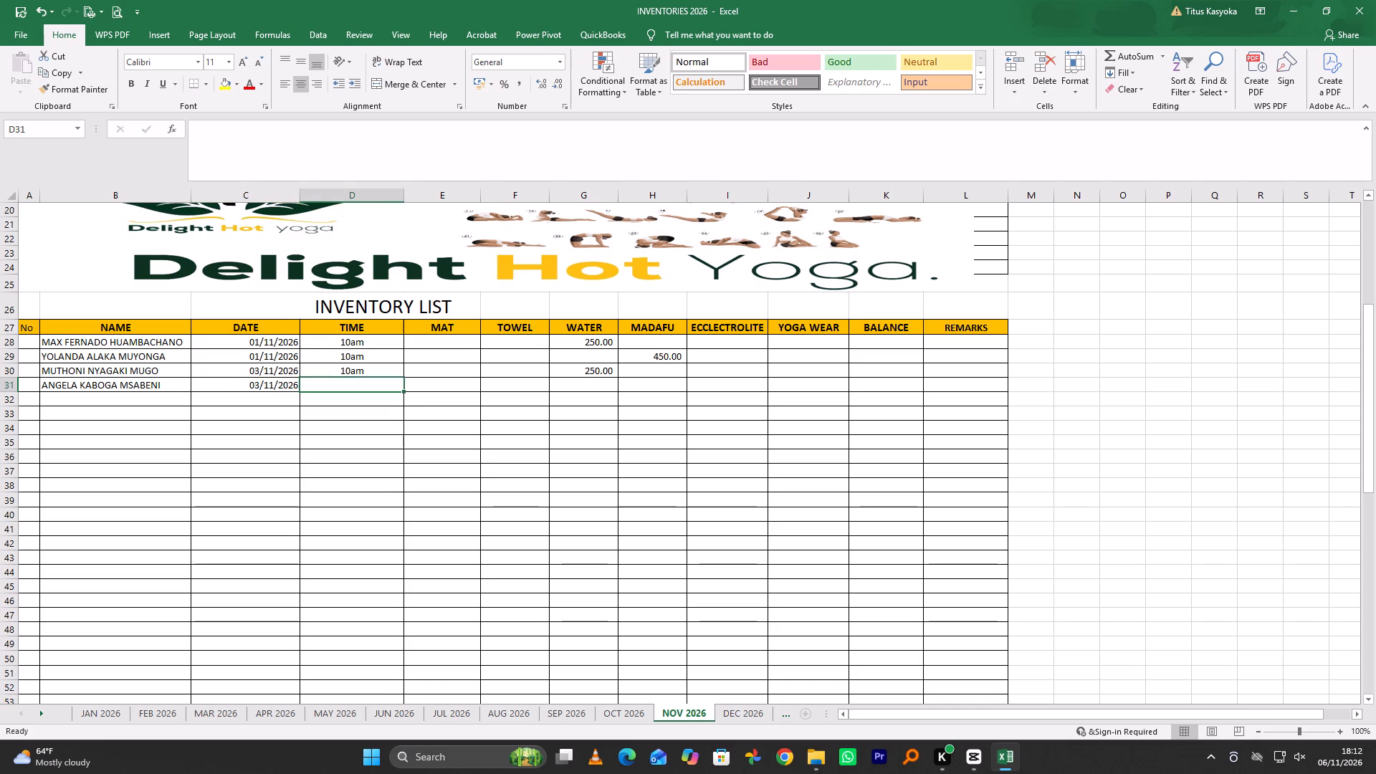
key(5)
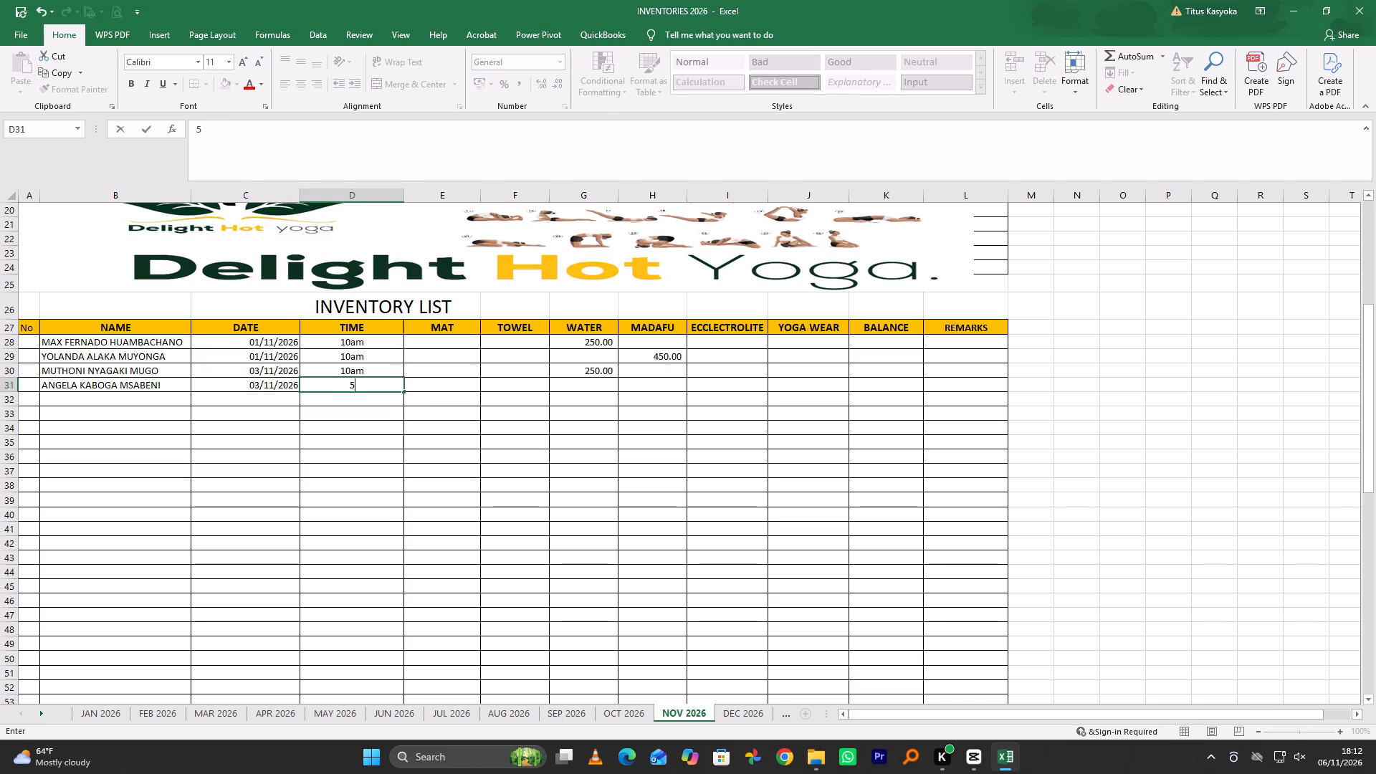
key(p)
key(BackSpace)
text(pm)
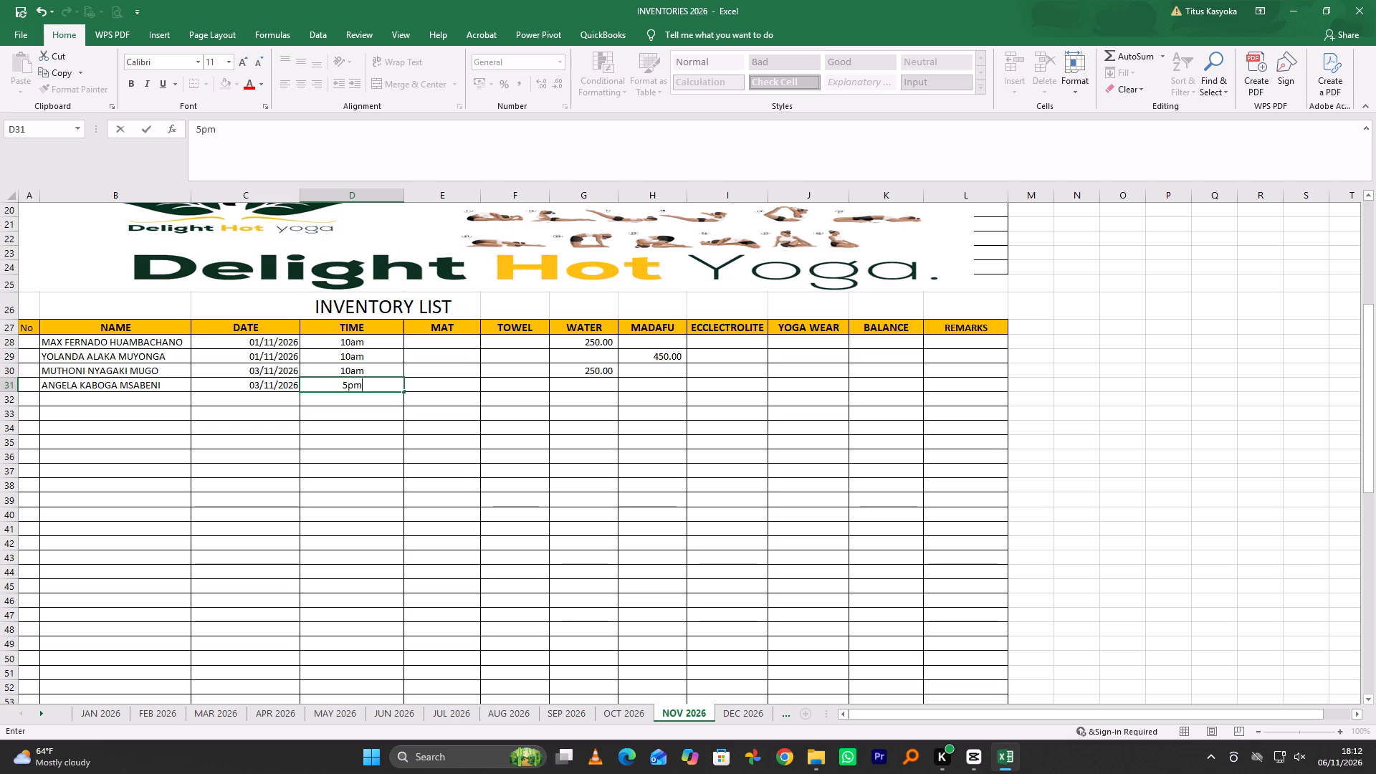
click(593, 383)
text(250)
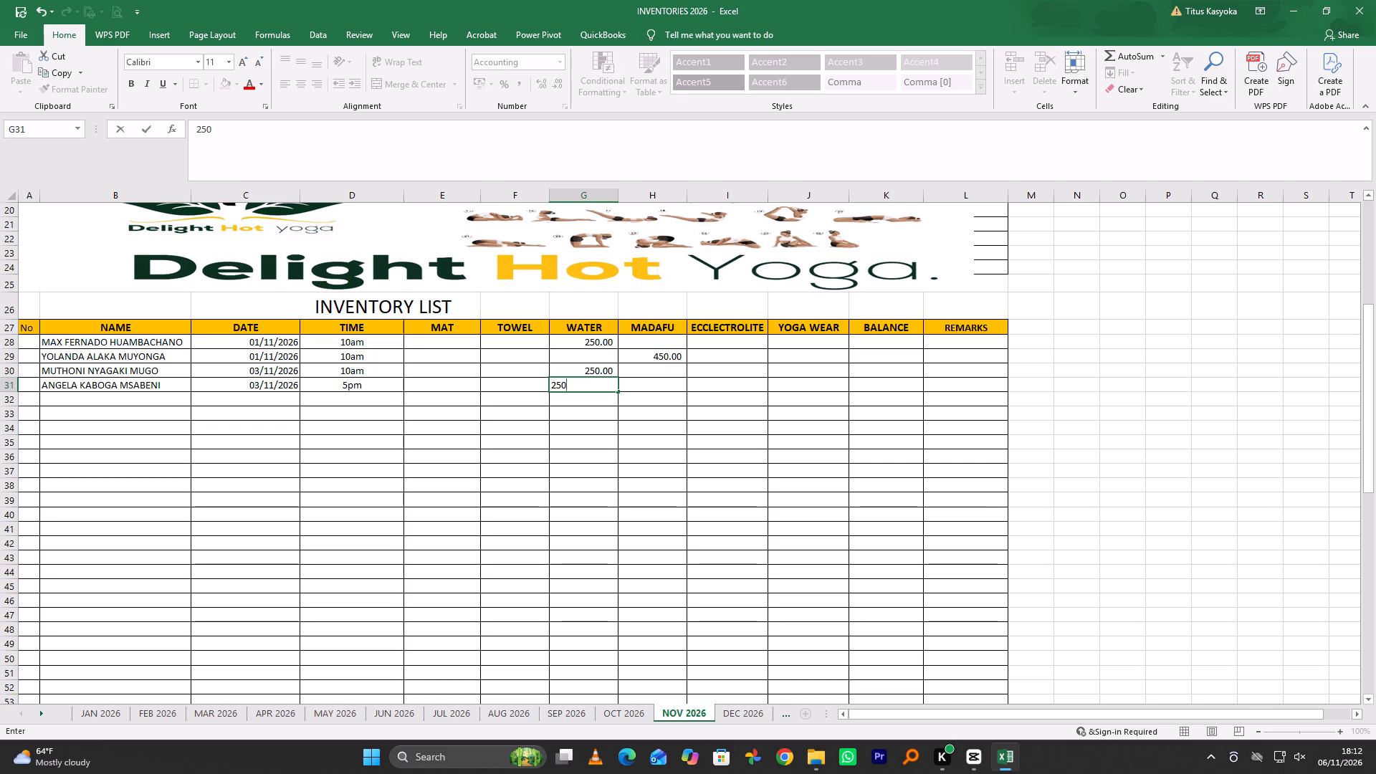
click(538, 448)
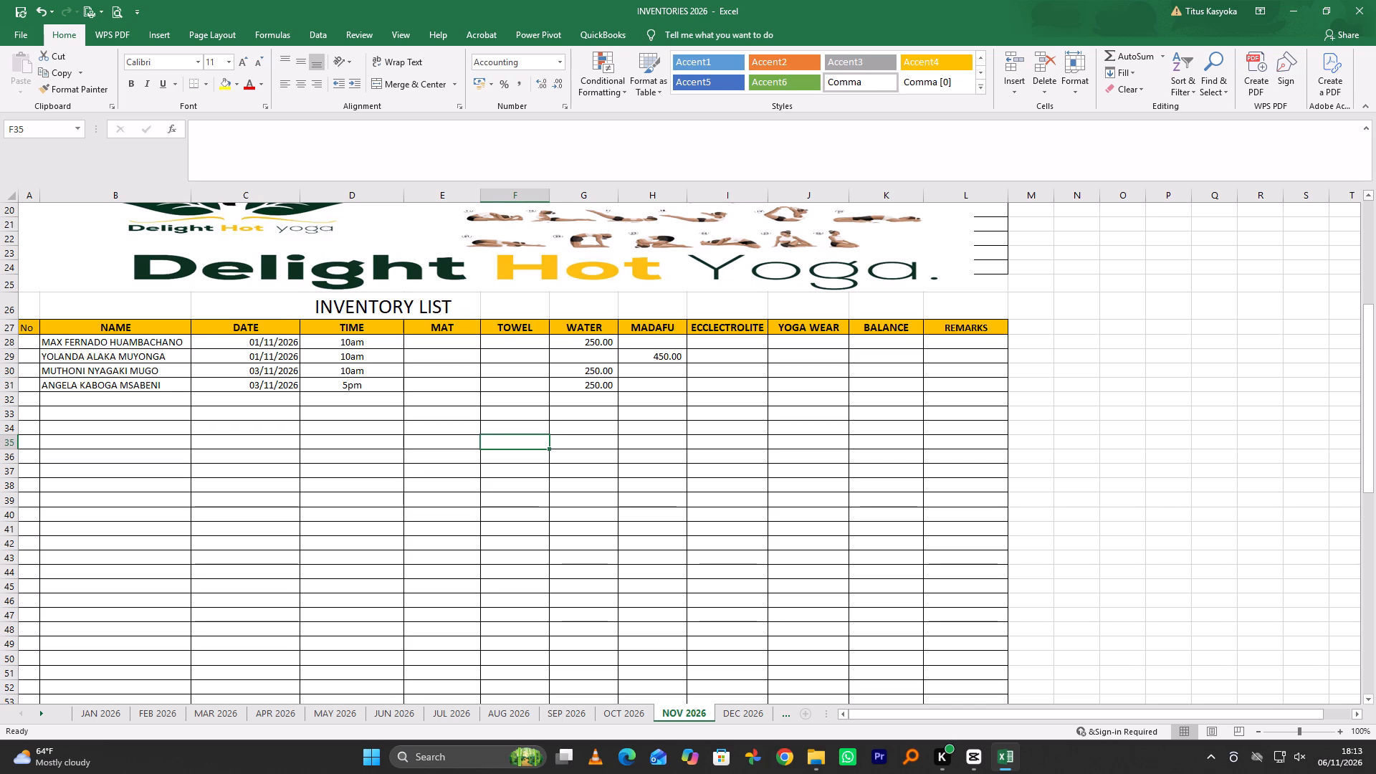
Enter the next client's name in cell B32 of the inventory list.
scroll(303, 484, up, 16)
scroll(302, 484, up, 5)
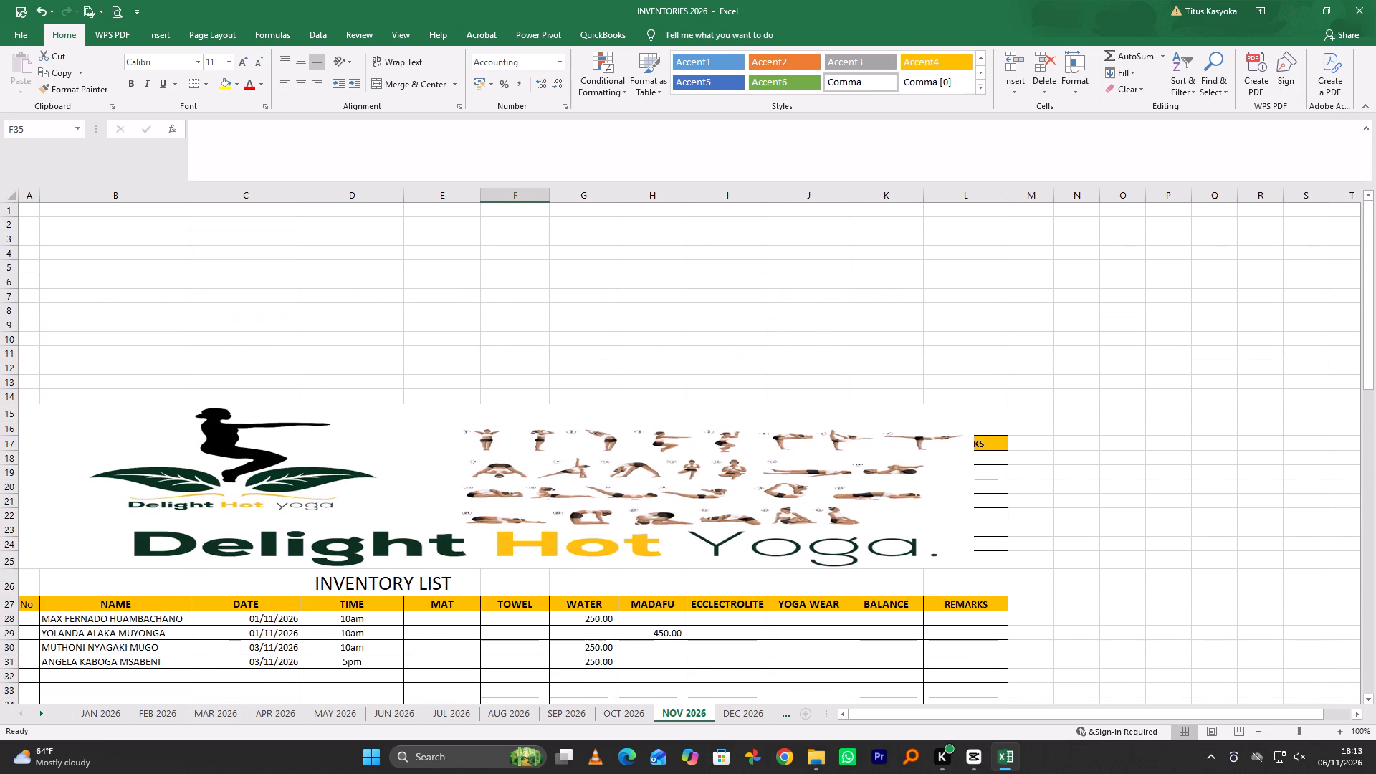
scroll(251, 403, up, 4)
scroll(252, 405, down, 4)
scroll(252, 414, up, 12)
scroll(231, 564, down, 2)
double_click(69, 592)
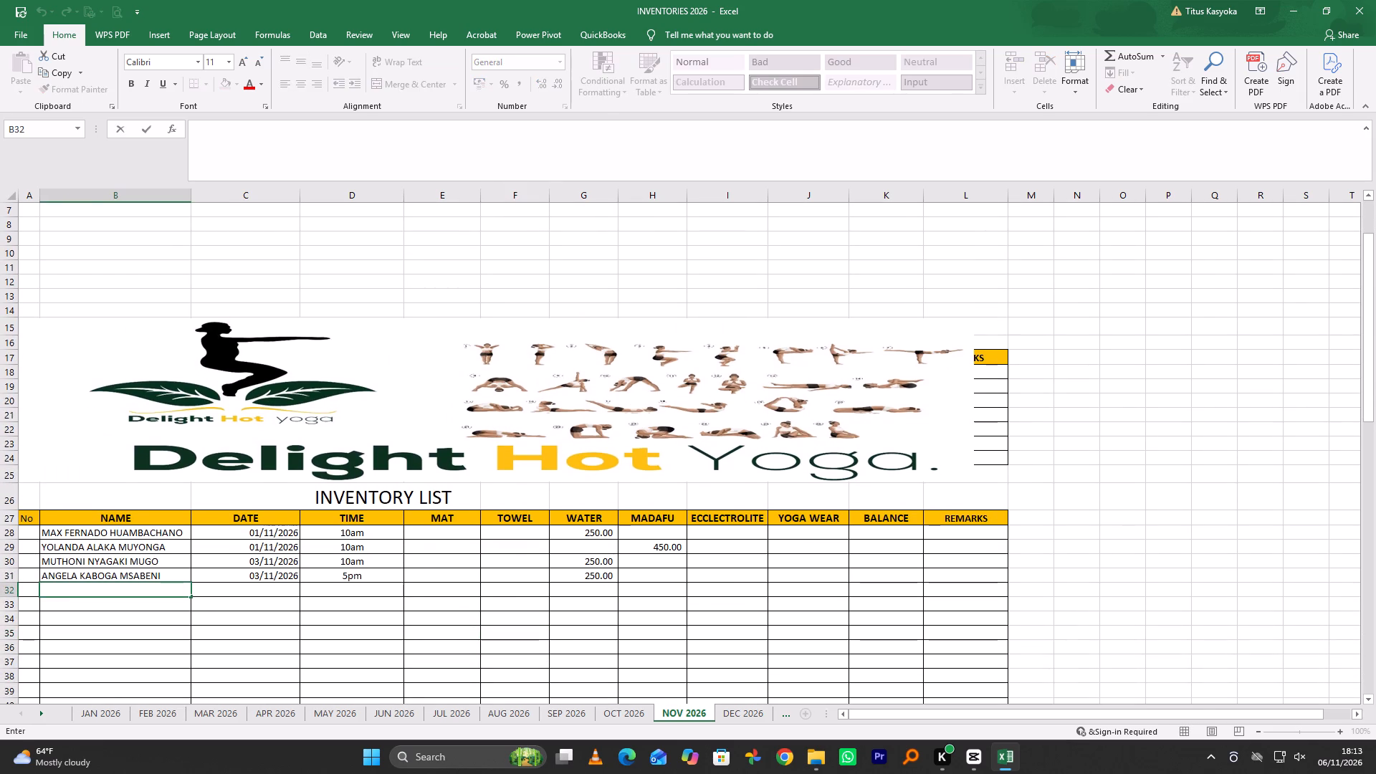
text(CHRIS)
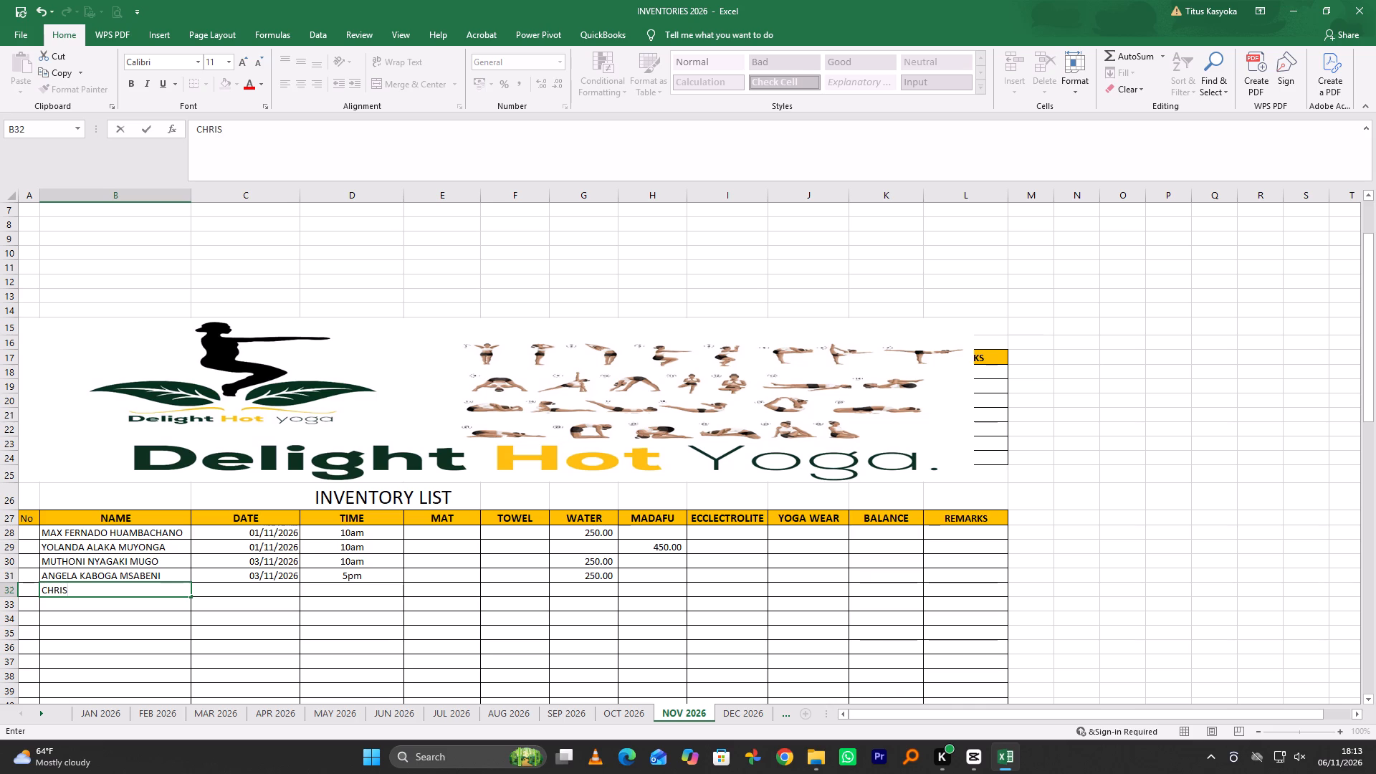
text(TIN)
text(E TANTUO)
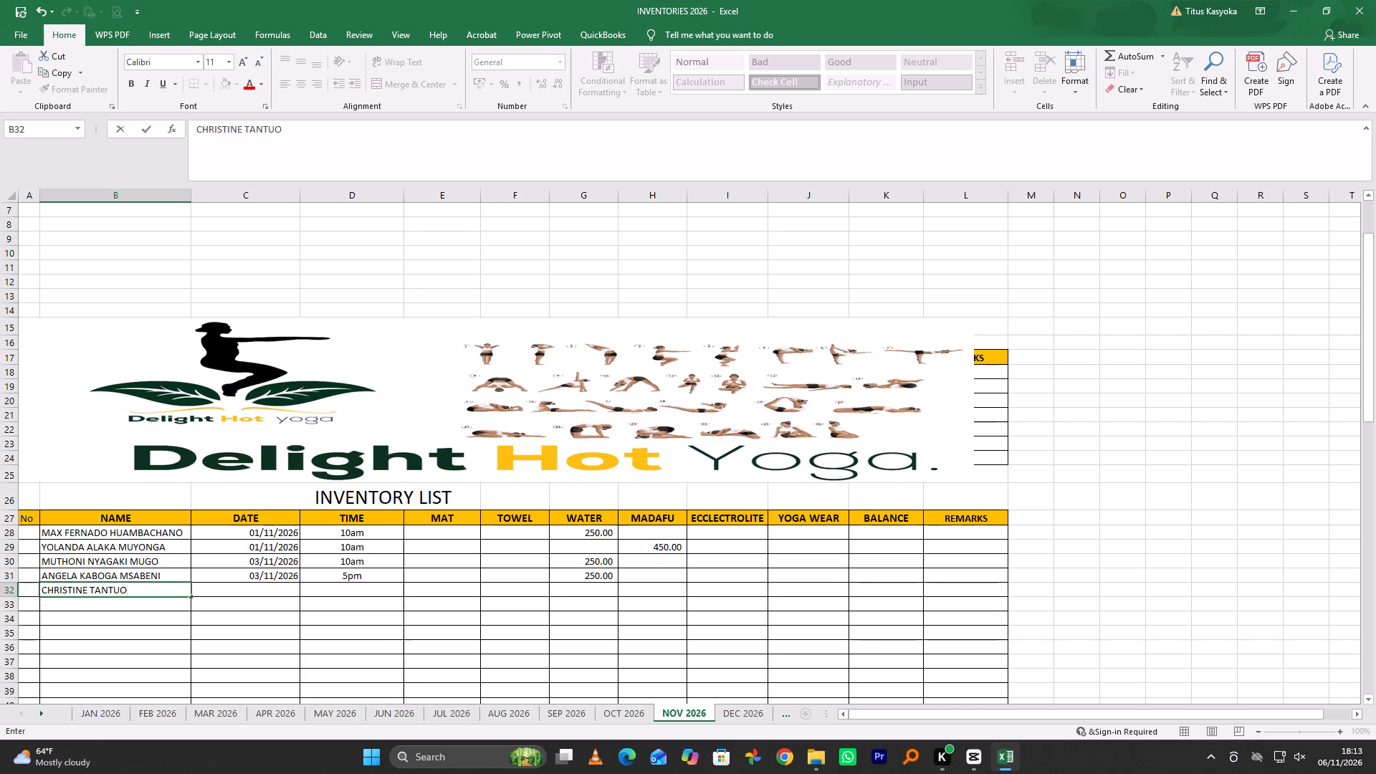
Extend the date series from C31 so that C32 holds 04/11/2026.
click(250, 590)
click(279, 579)
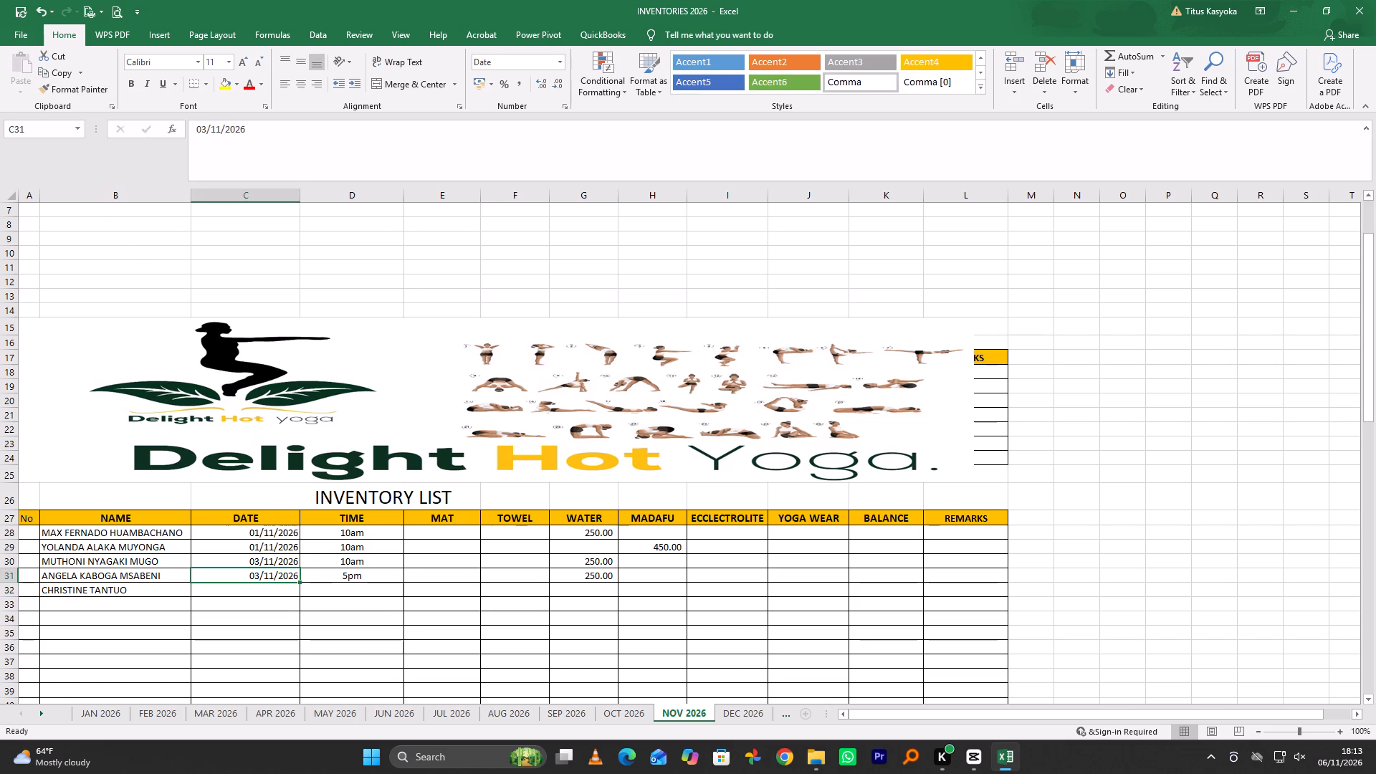
drag(299, 582, 298, 593)
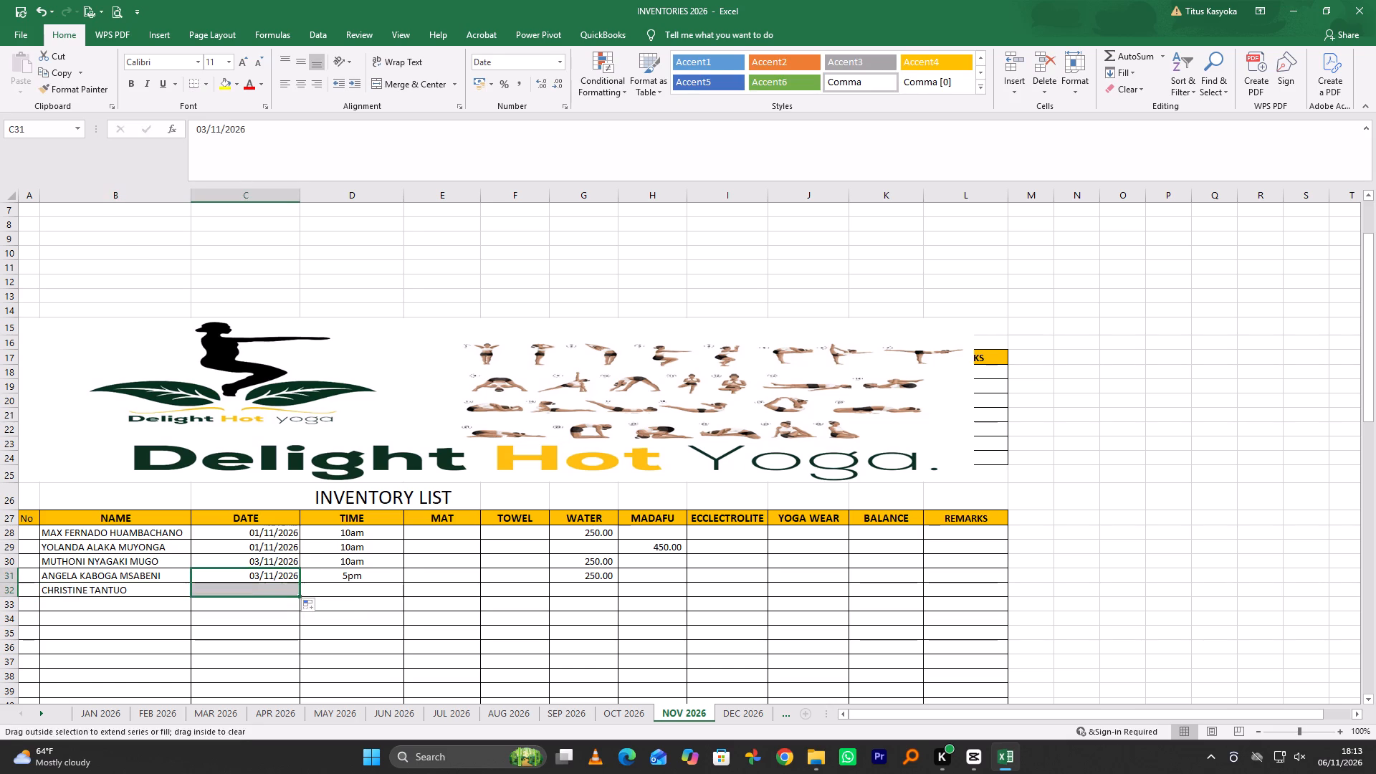
click(353, 593)
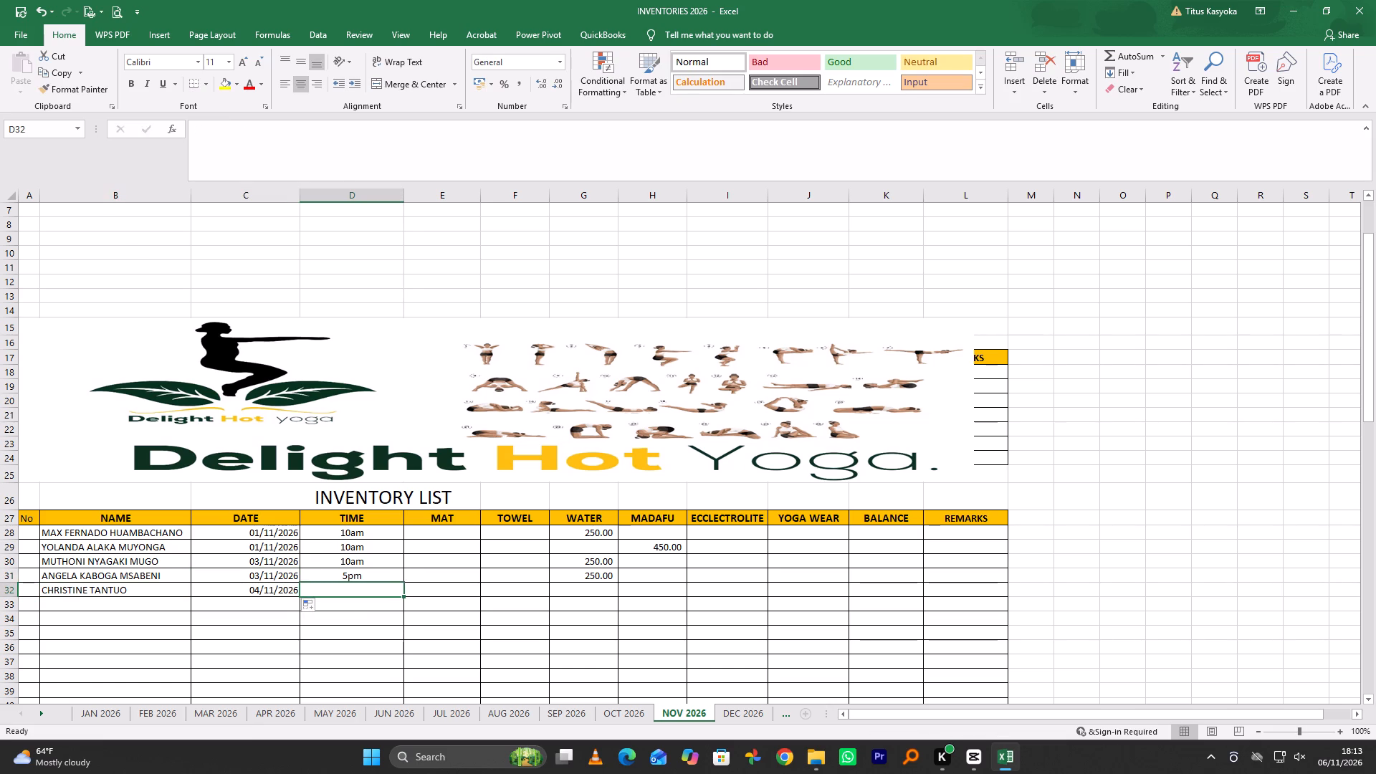
Record the row 32 client's time as 8am and mat amount as 500.
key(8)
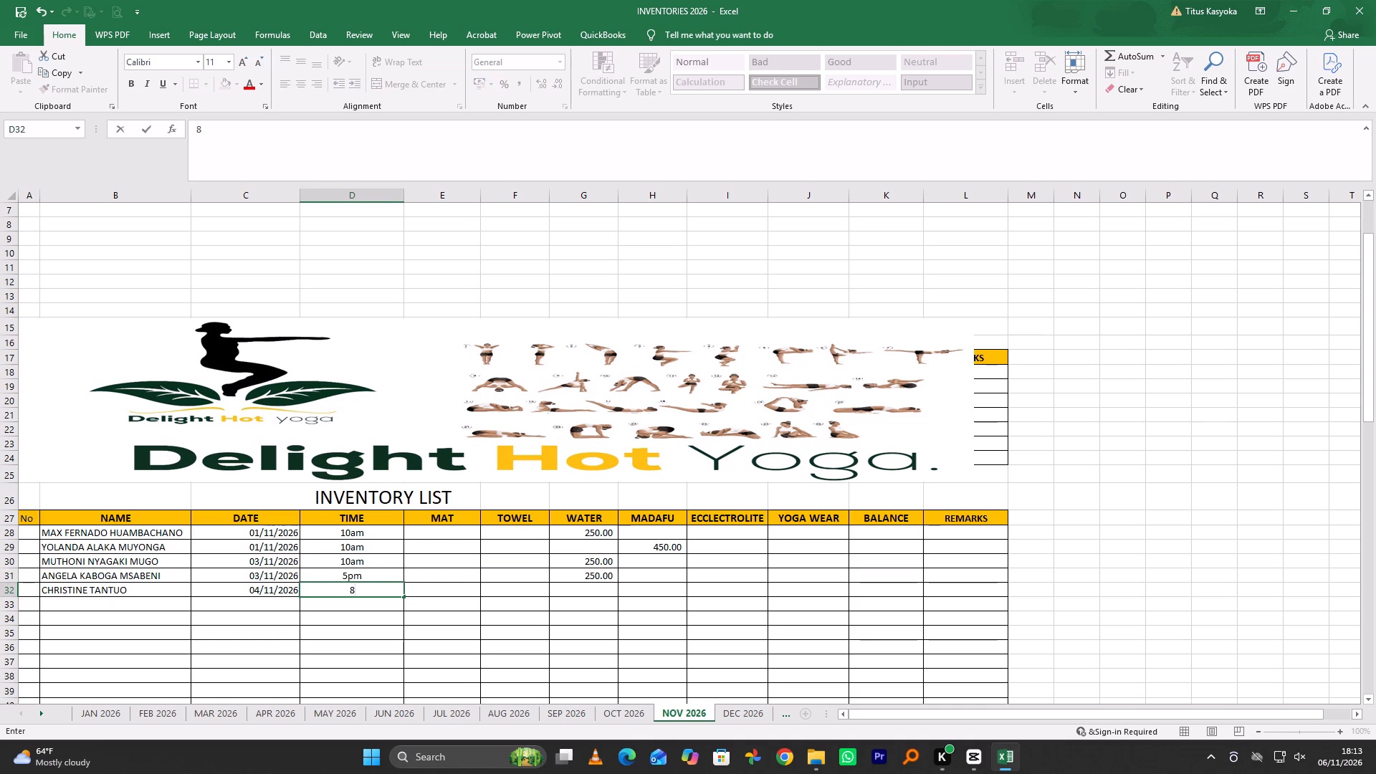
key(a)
key(BackSpace)
click(448, 591)
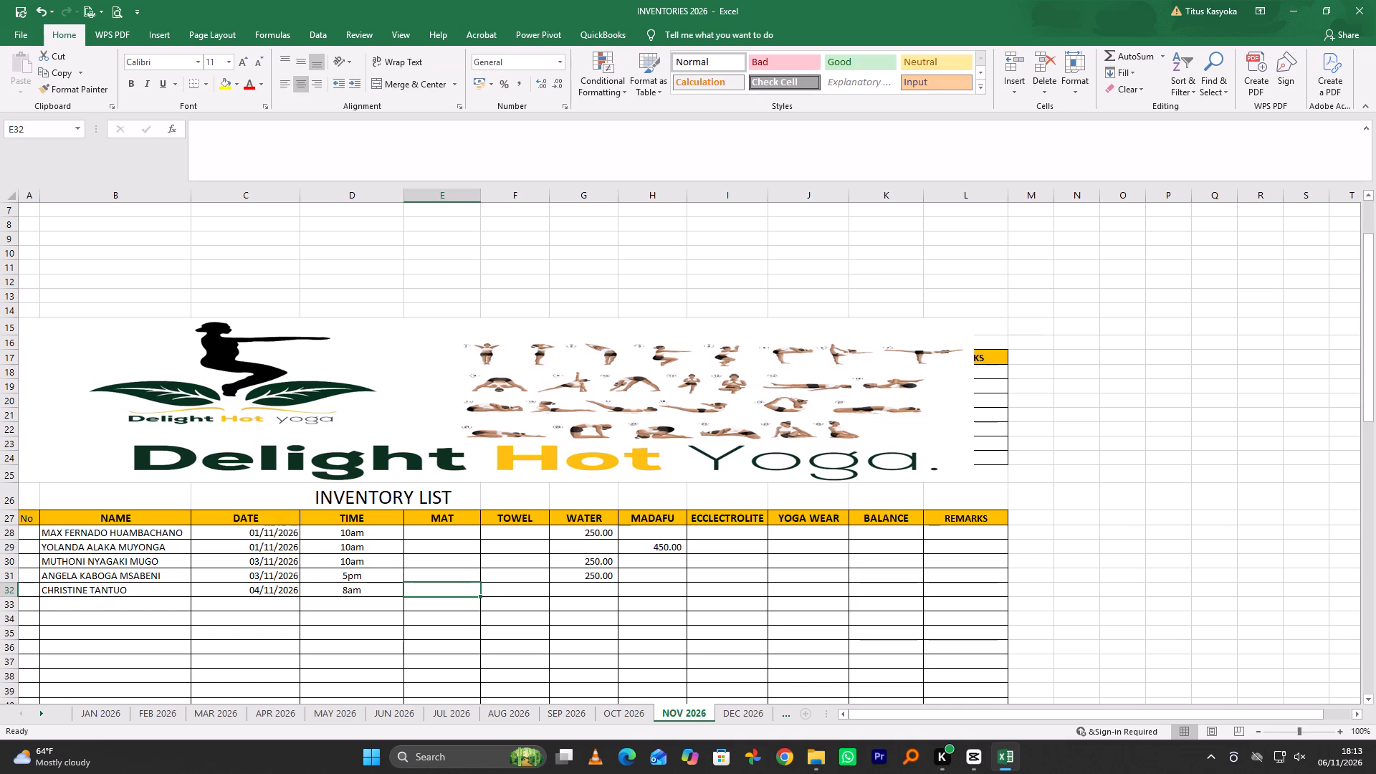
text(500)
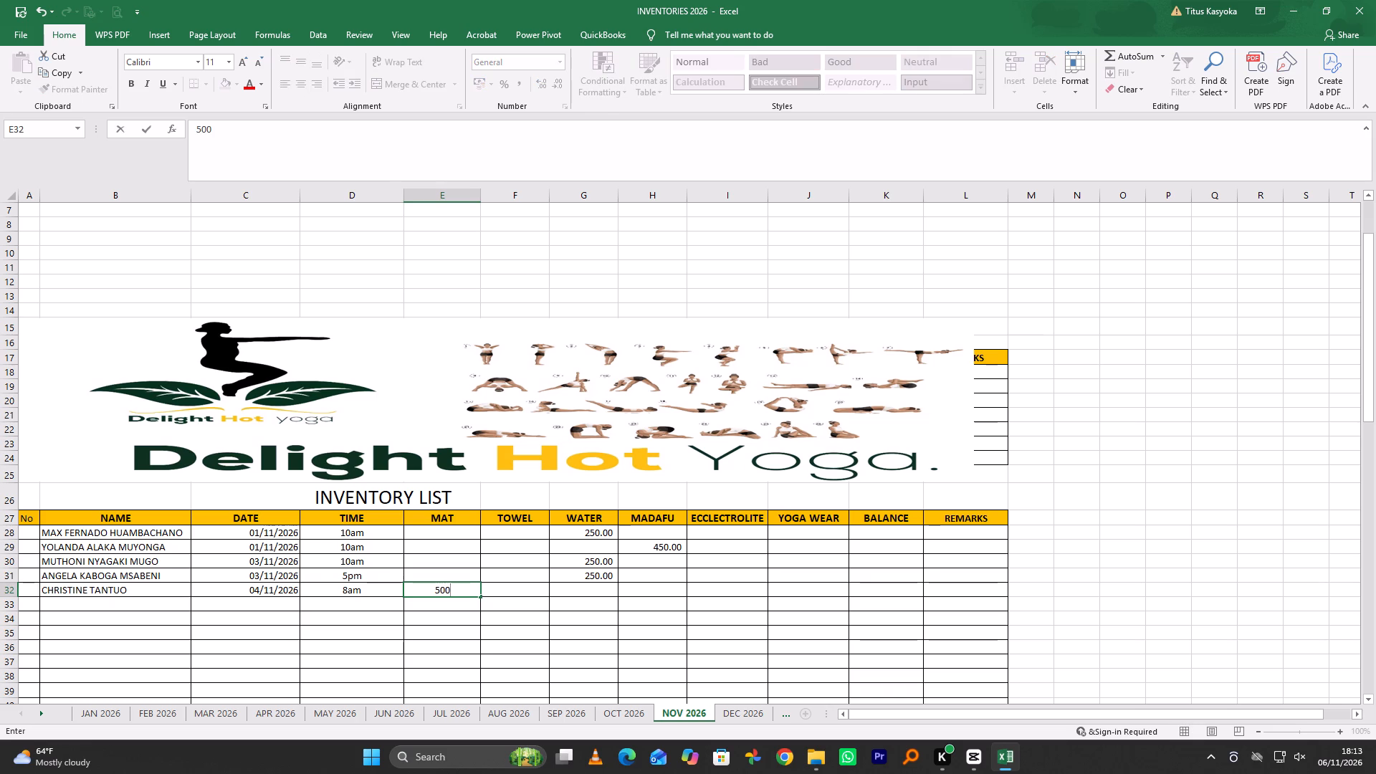
click(1090, 586)
Widen the Delight Hot Yoga banner picture so that it spans to the outer edge of the REMARKS column.
click(860, 422)
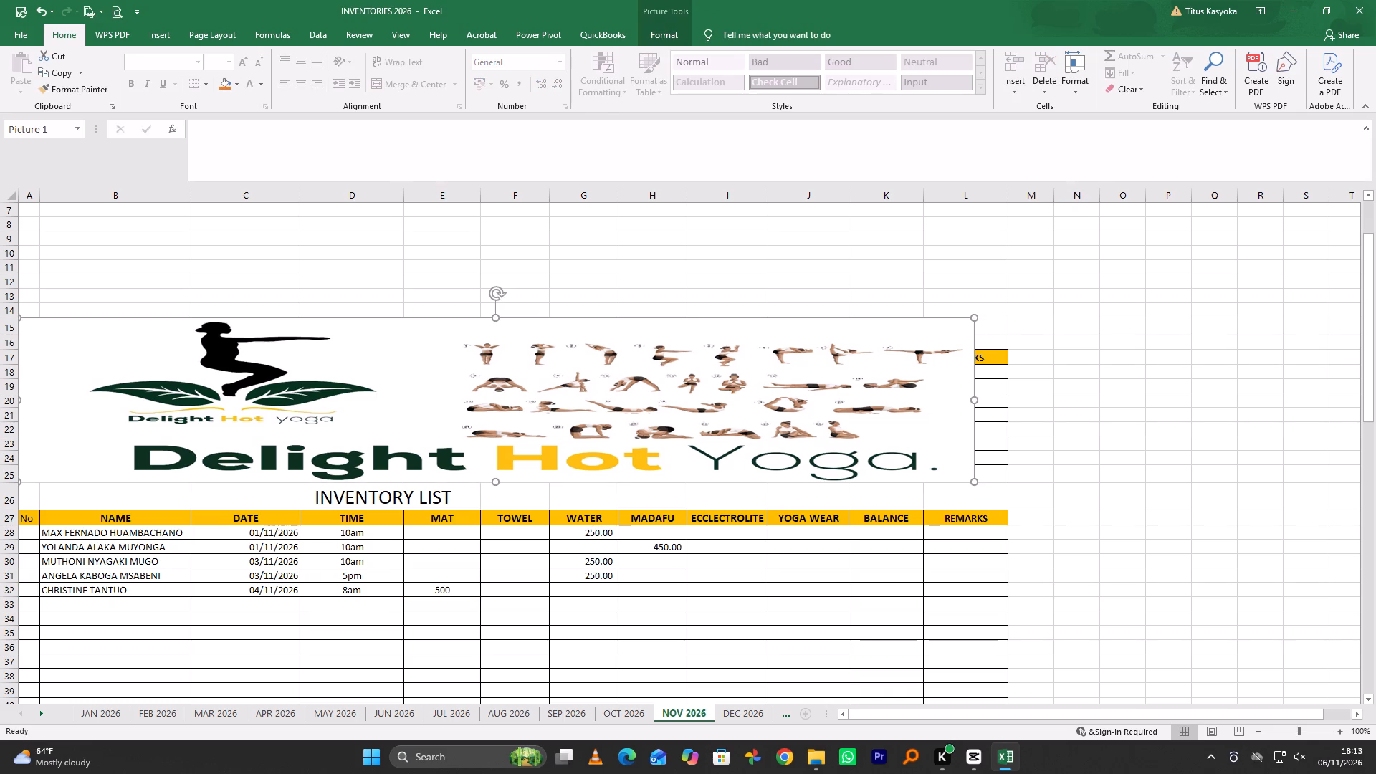
drag(977, 402, 1010, 401)
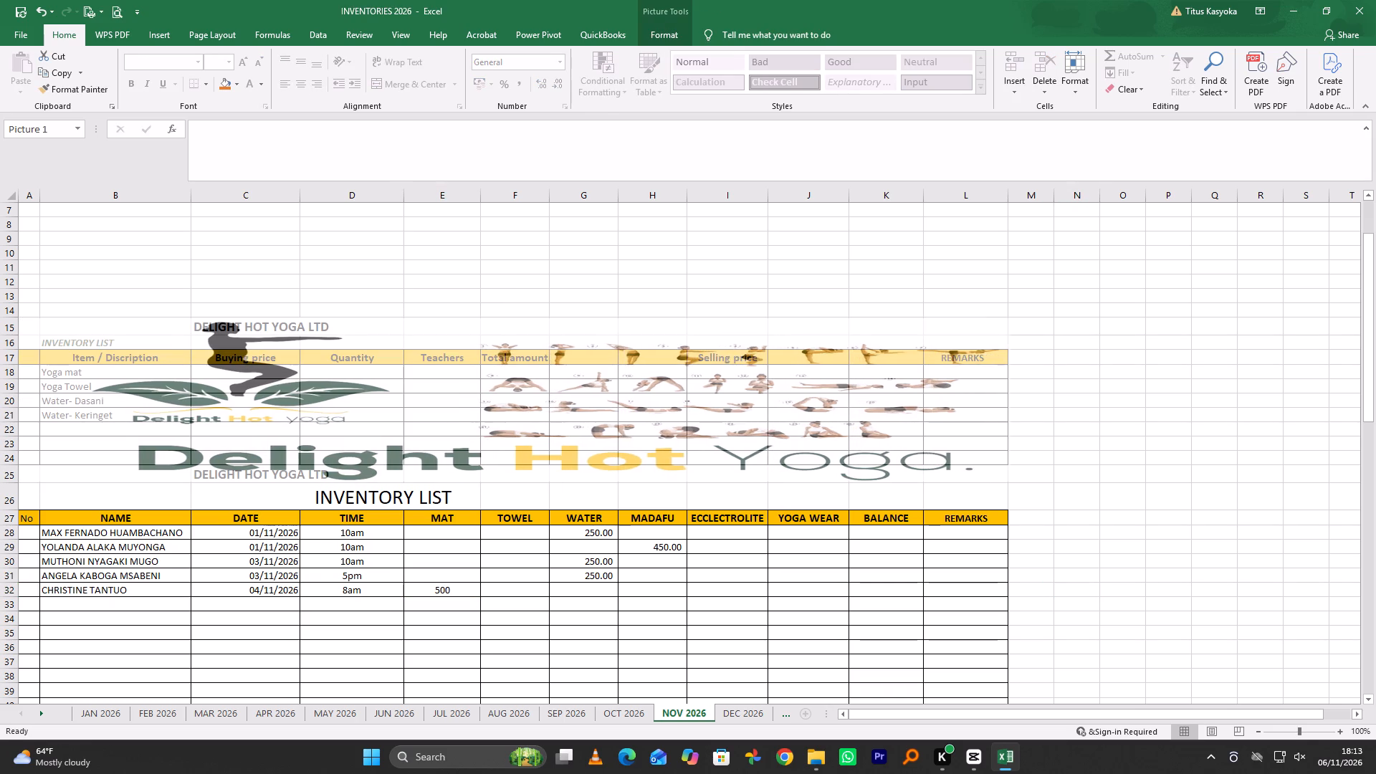
drag(1010, 401, 1008, 403)
click(1122, 454)
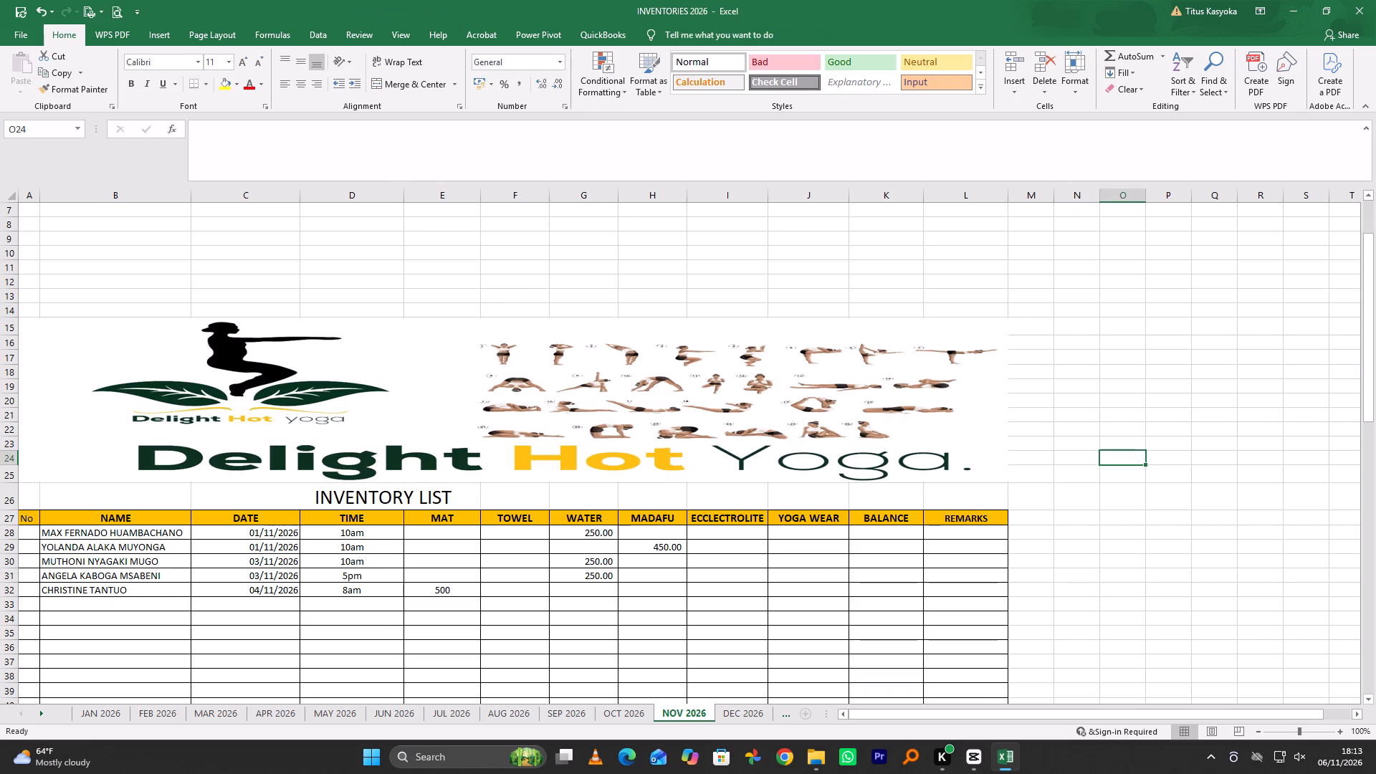
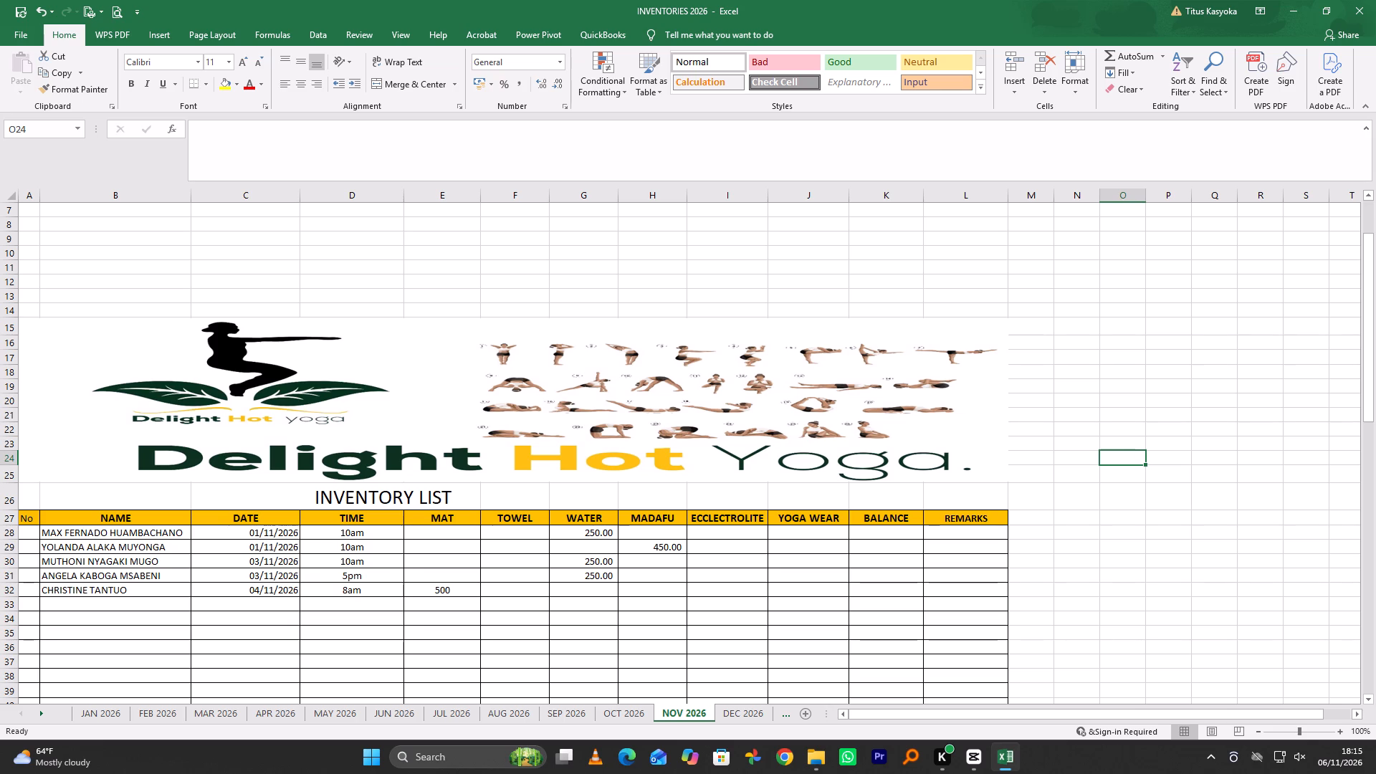
Enter 144 in both the AMOUNT and REMARKS cells of row 76 in the payments table.
scroll(378, 631, down, 10)
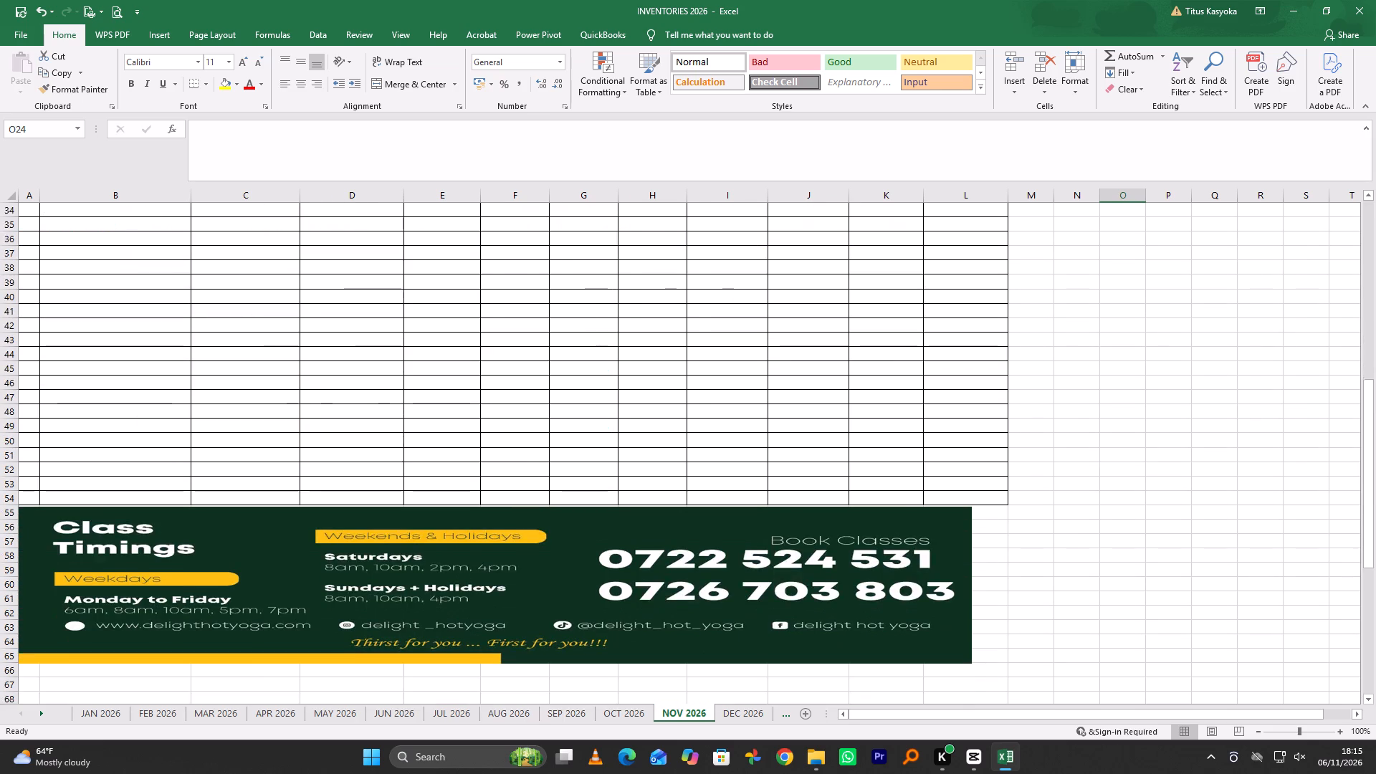
scroll(369, 640, down, 5)
click(461, 554)
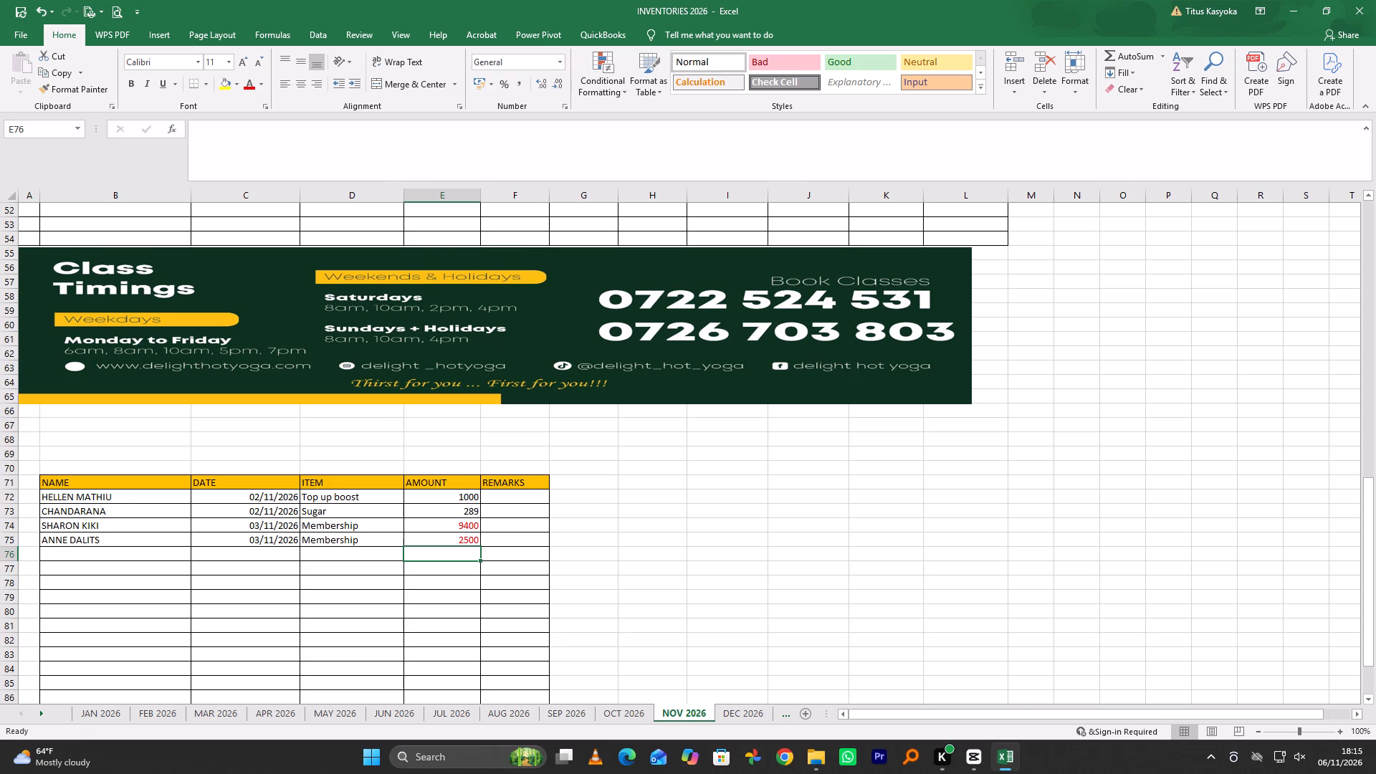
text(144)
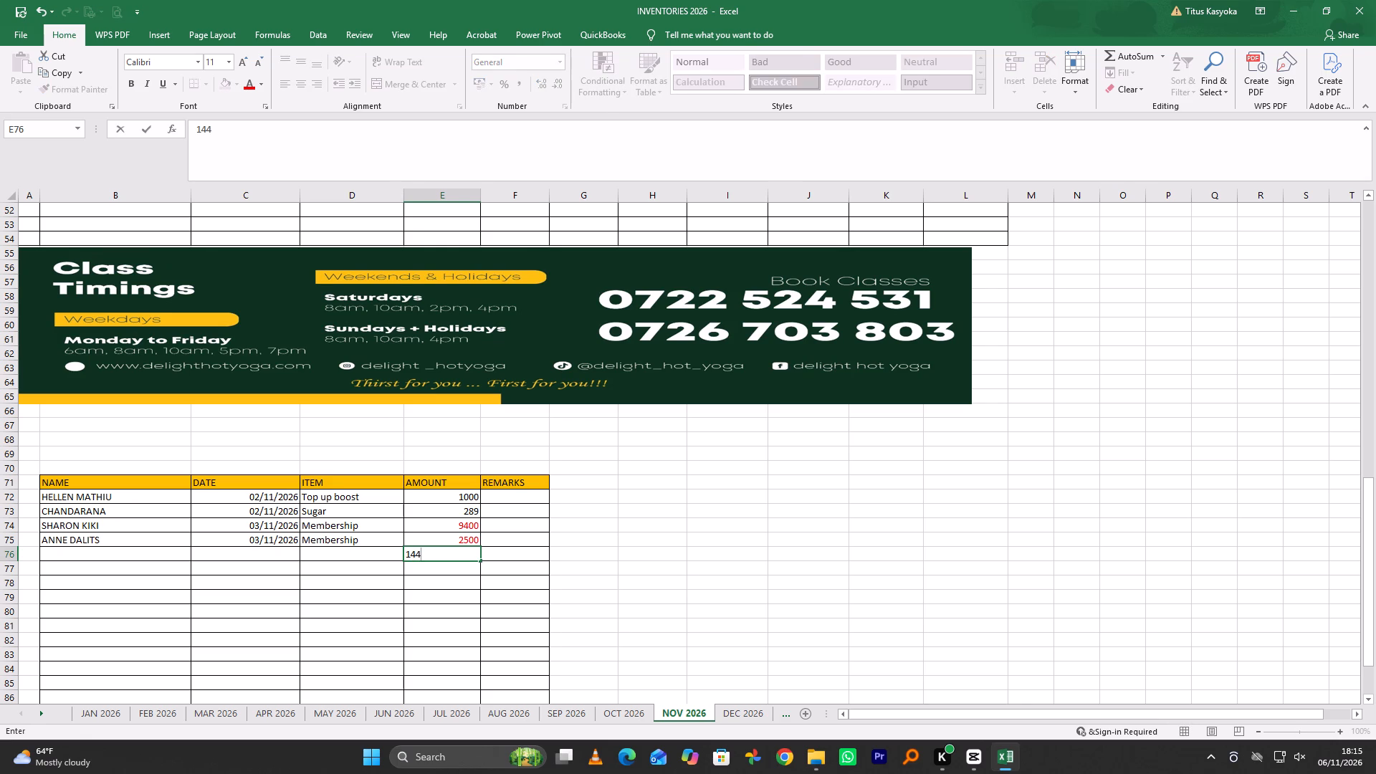
click(508, 551)
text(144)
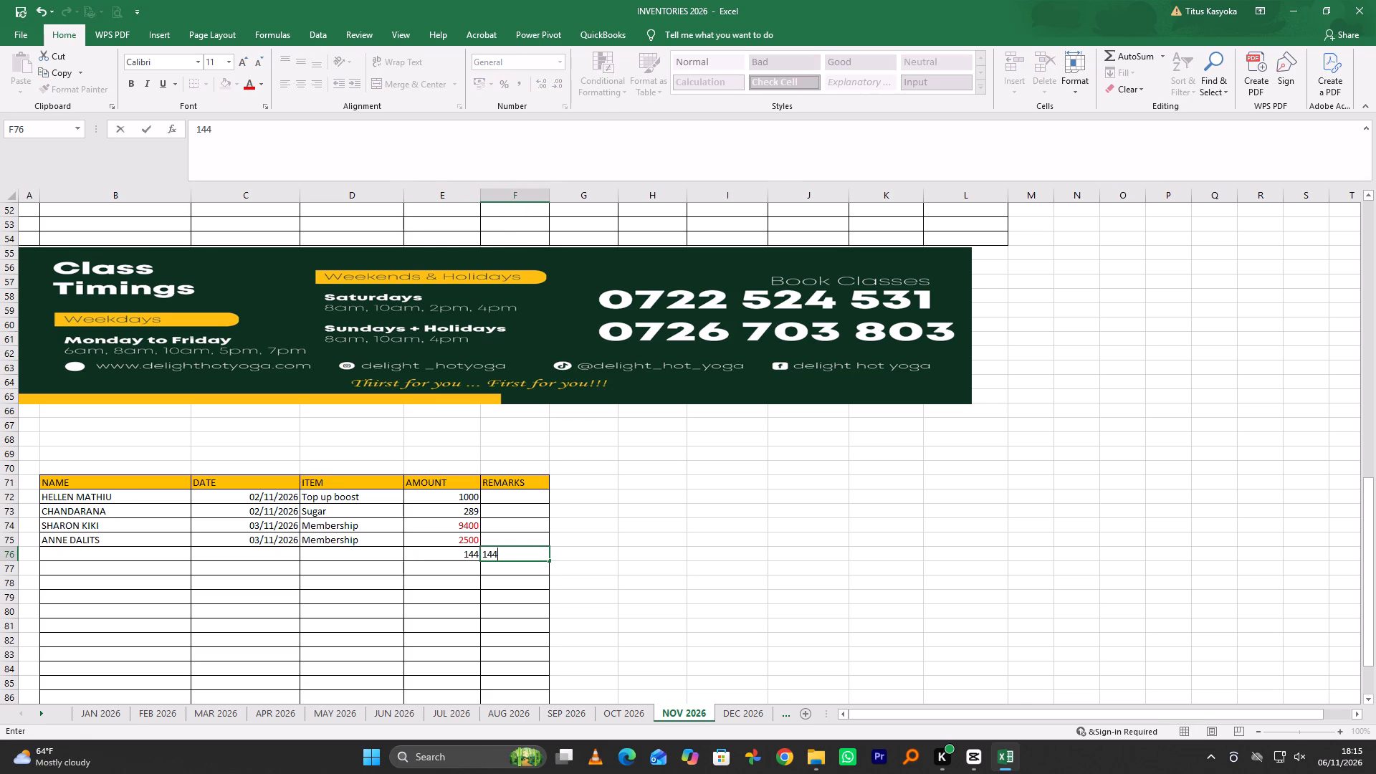
click(321, 552)
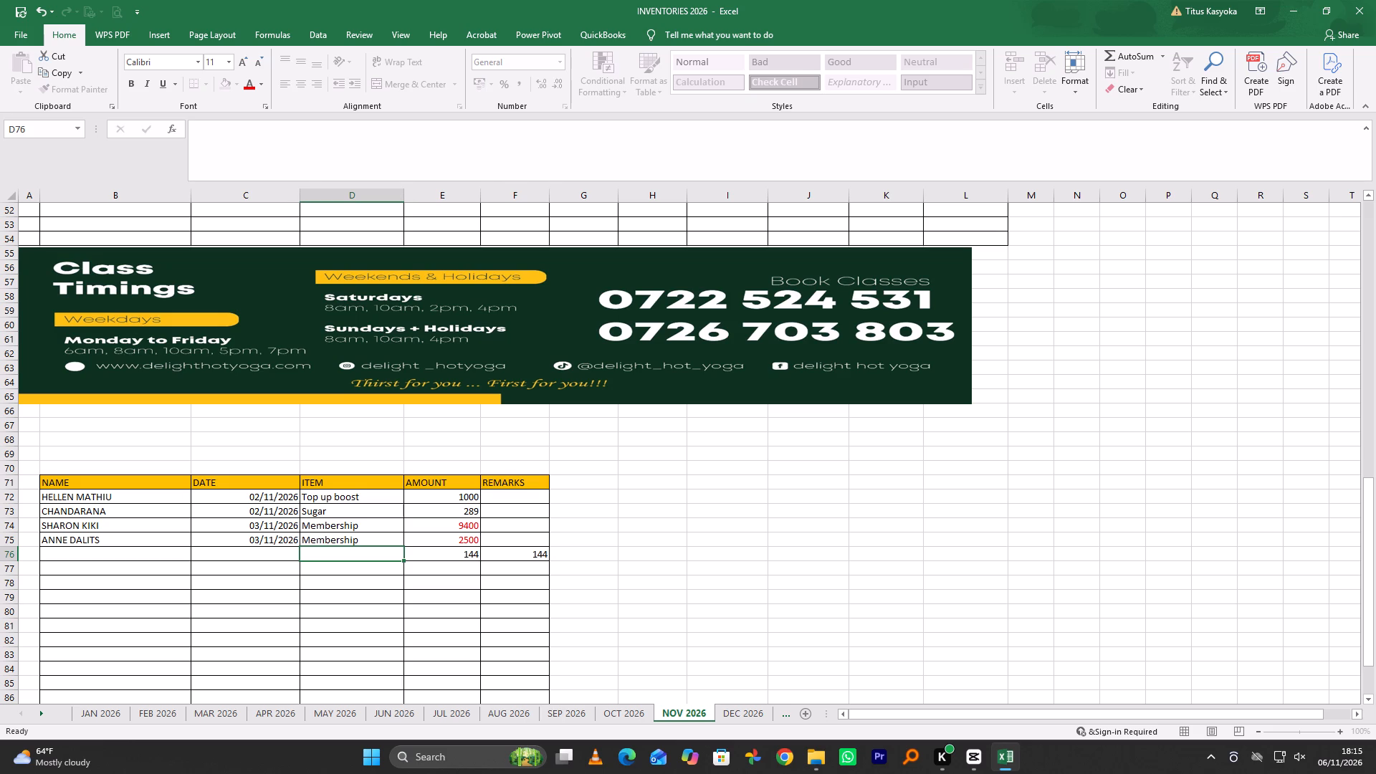
double_click(58, 555)
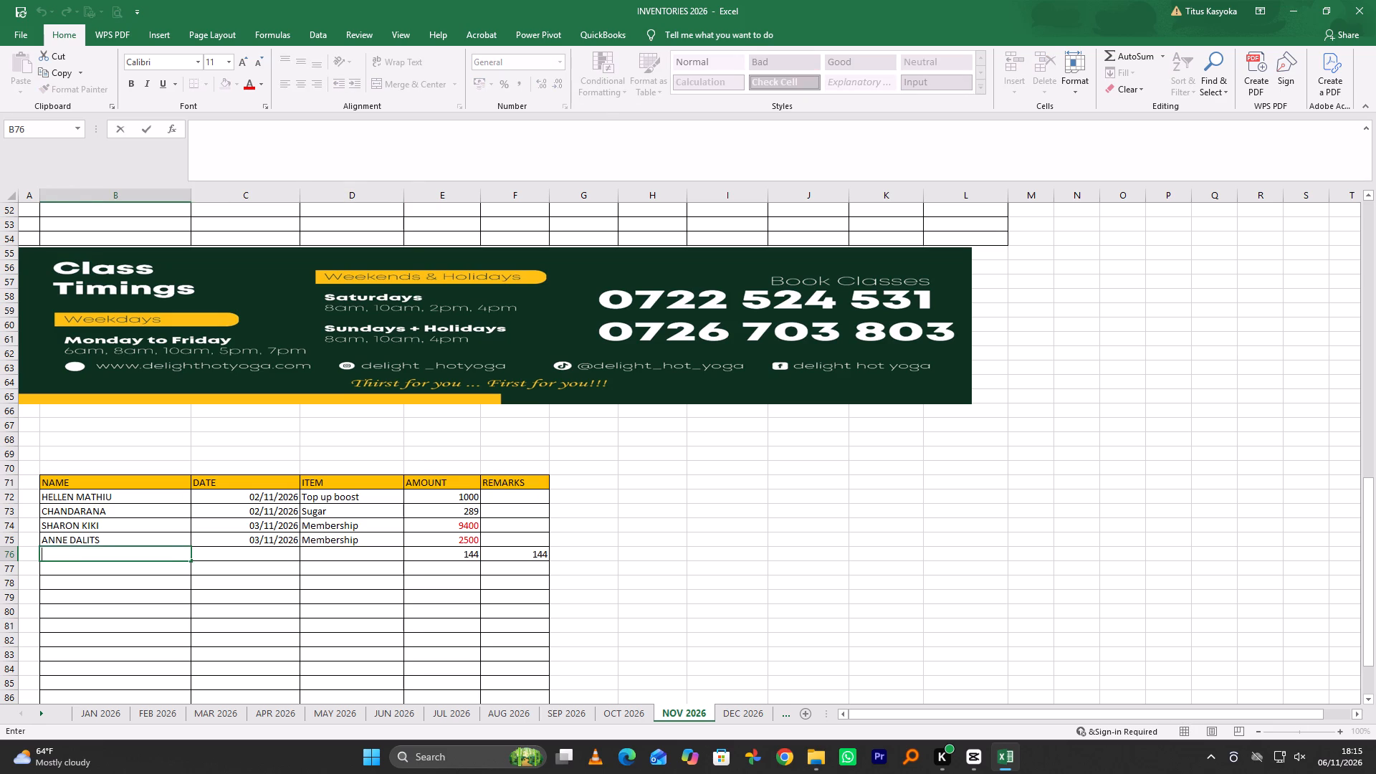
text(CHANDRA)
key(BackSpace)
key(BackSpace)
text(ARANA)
Extend the date series from C75 so that C76 holds 04/11/2026.
click(279, 542)
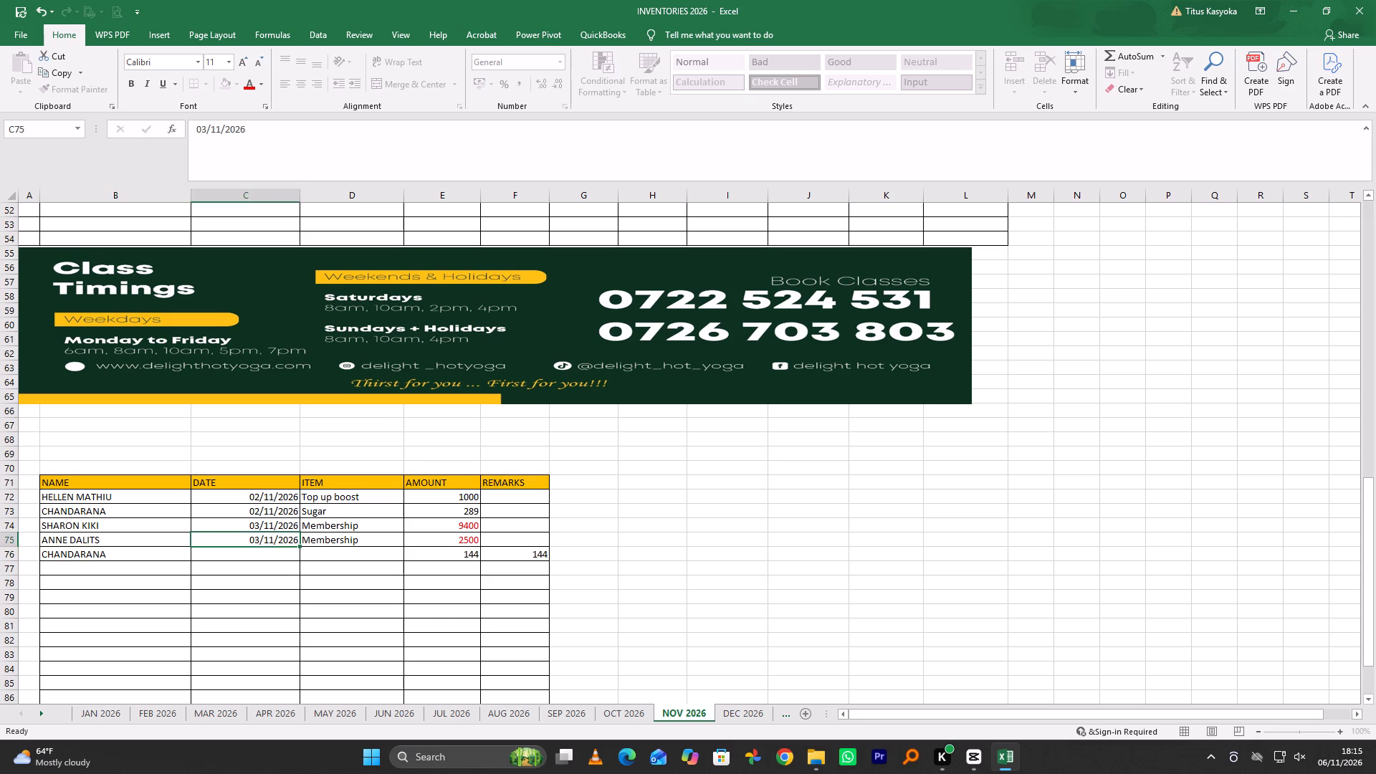
drag(297, 545, 300, 554)
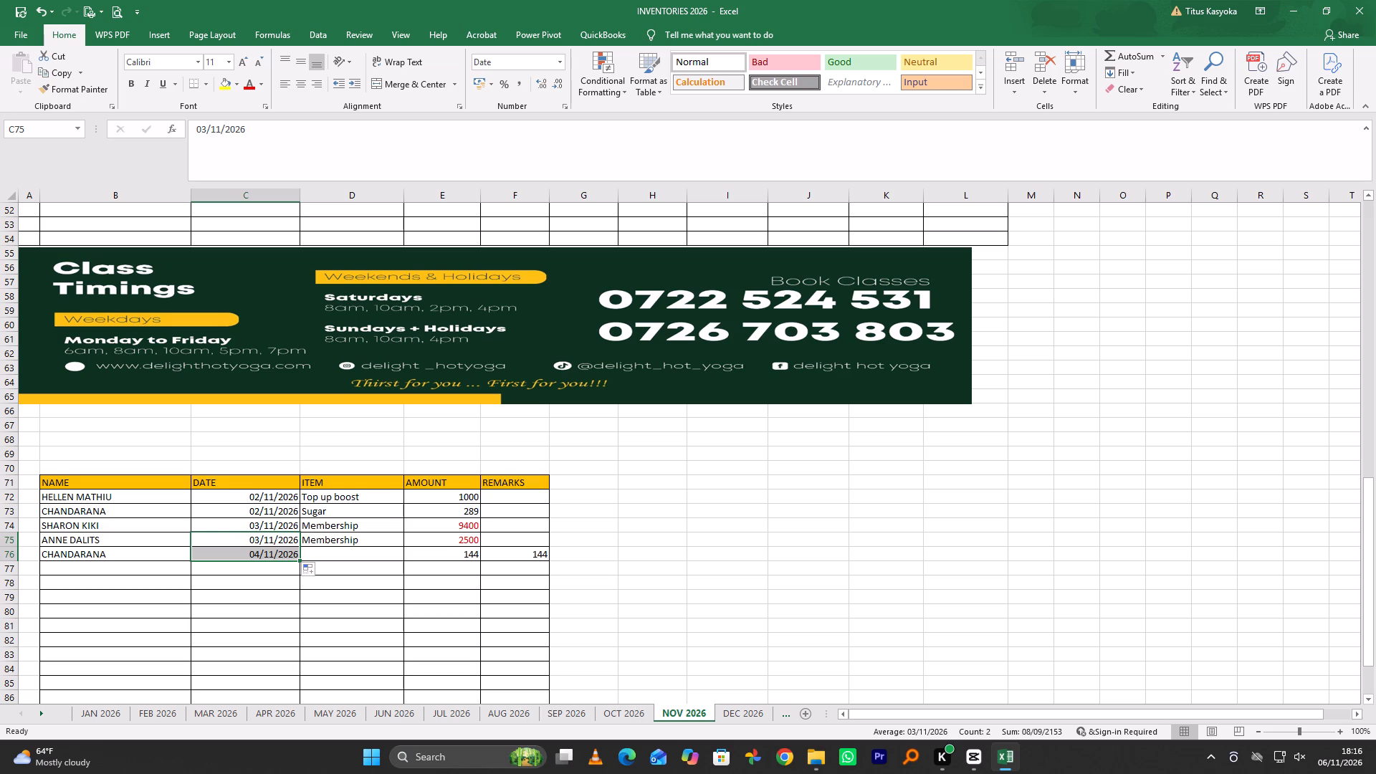
click(271, 583)
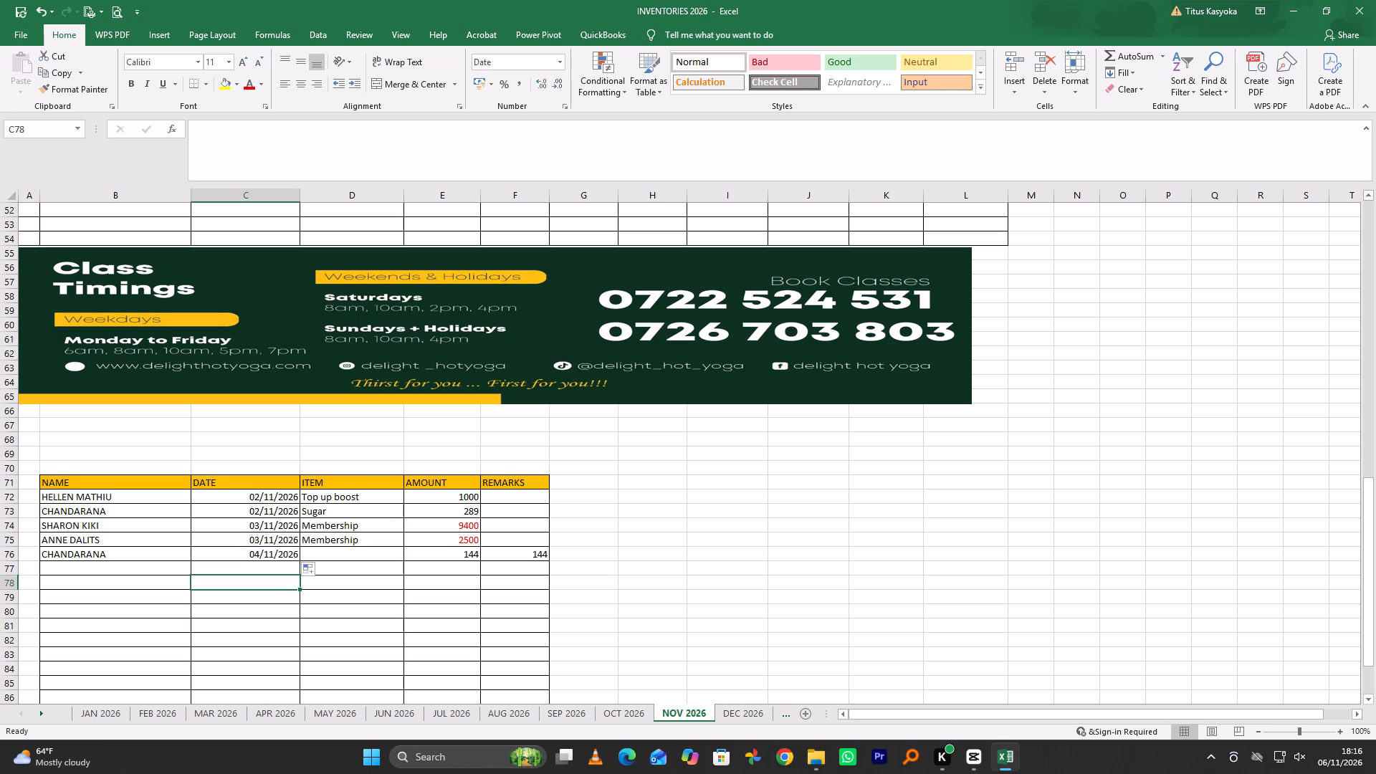
click(320, 556)
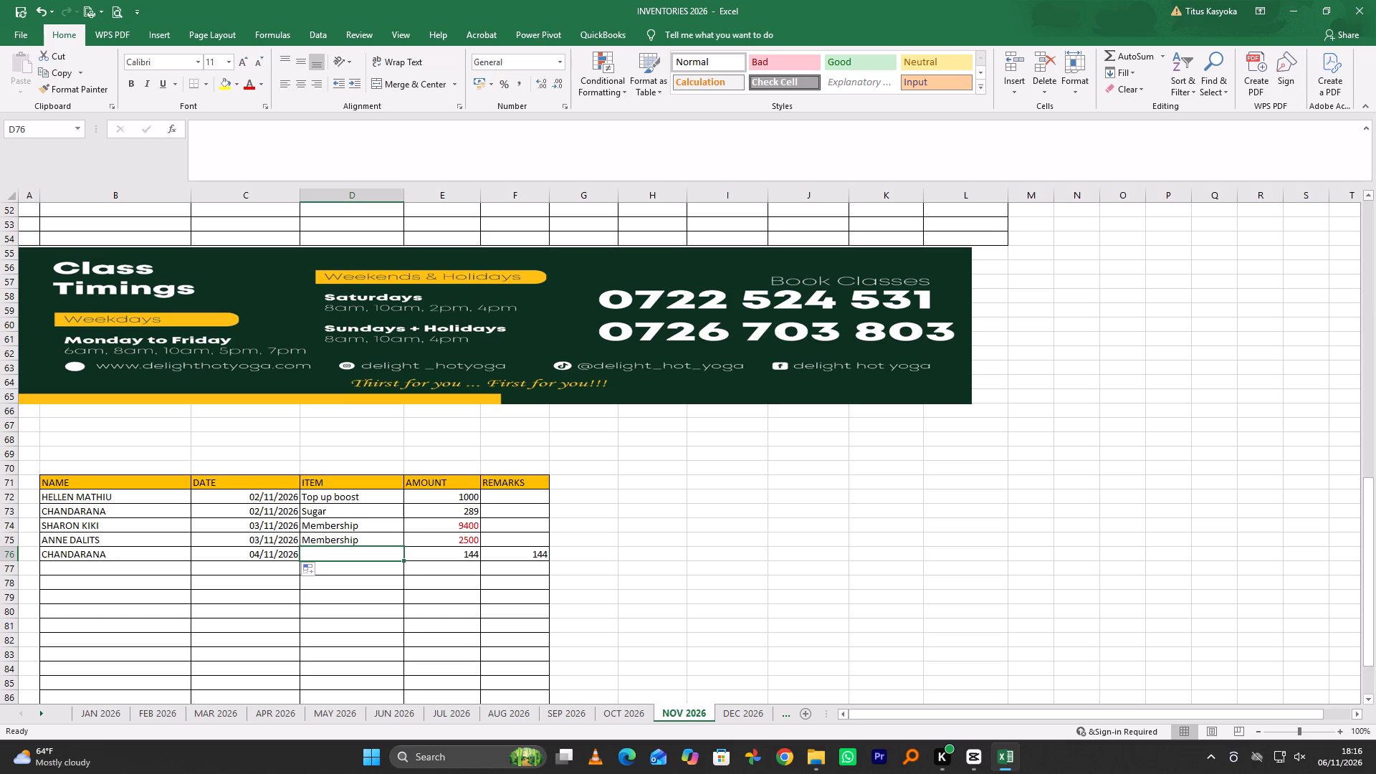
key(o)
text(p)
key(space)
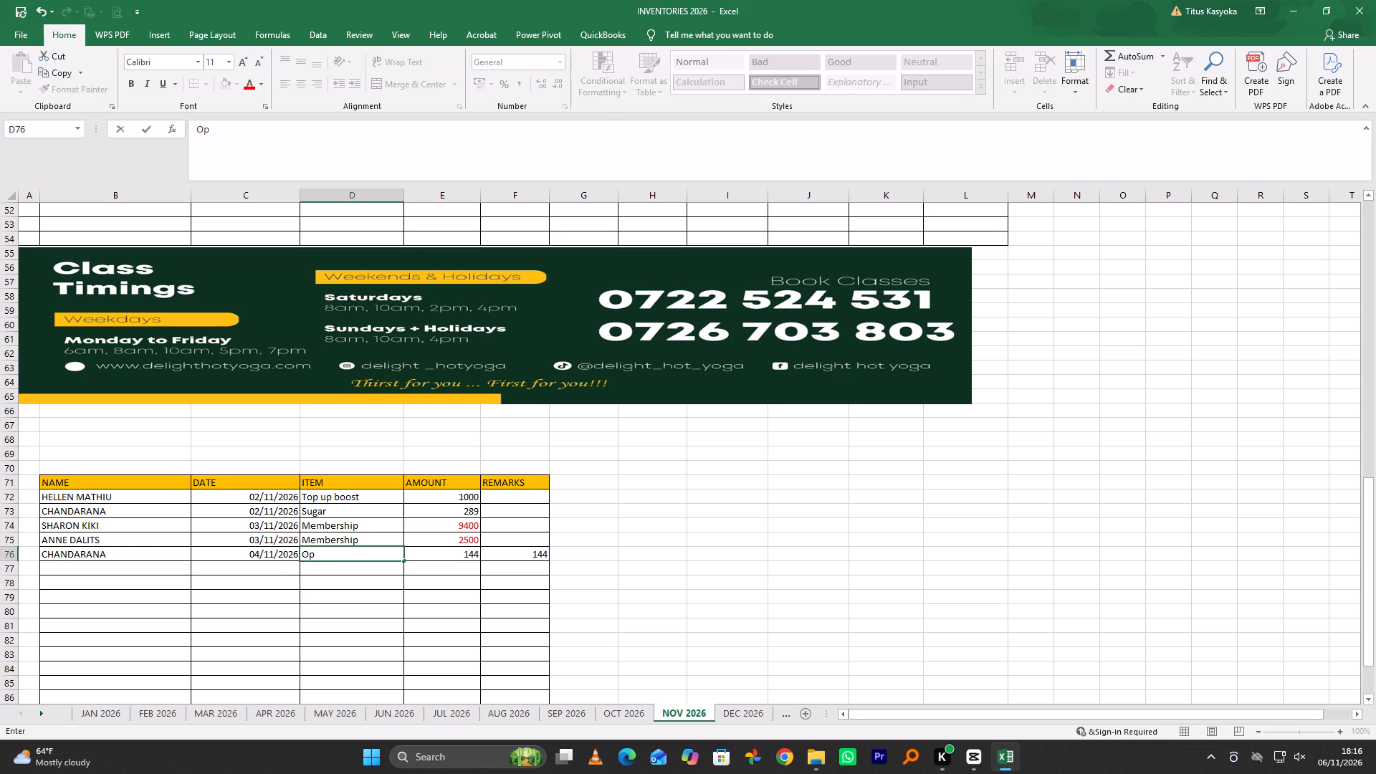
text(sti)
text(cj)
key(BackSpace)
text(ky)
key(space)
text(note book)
click(608, 578)
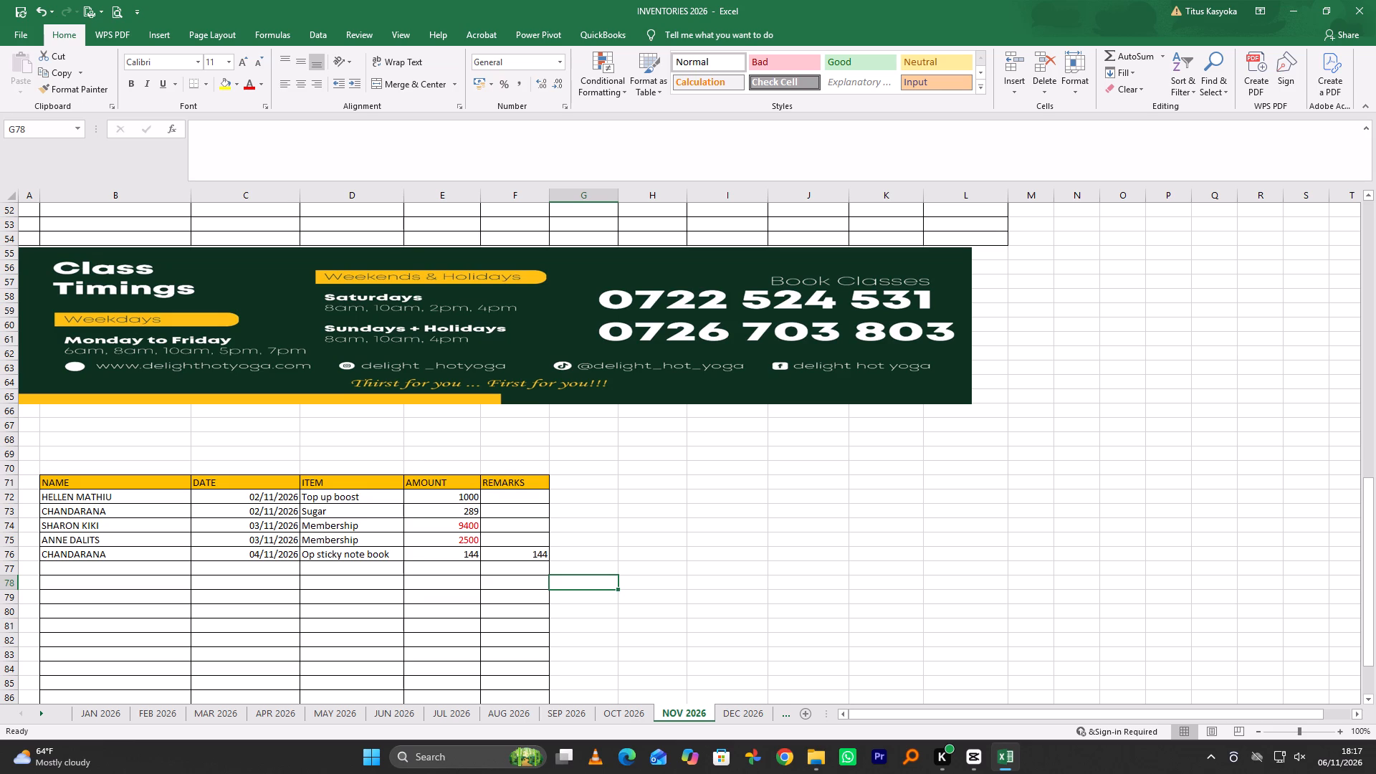
Record an amount of 2812 and the item "Refund to acount 1" in row 77 of the payments table.
click(457, 568)
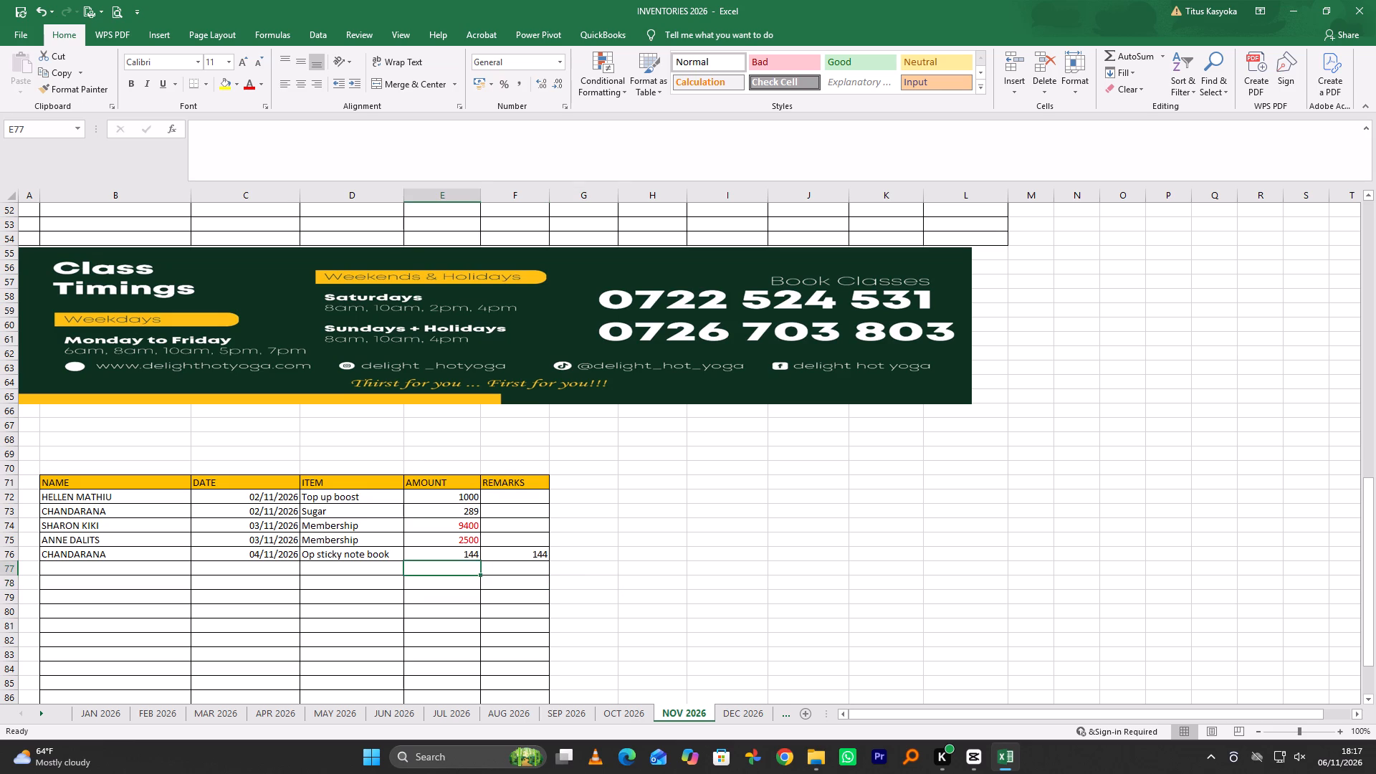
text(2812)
click(338, 566)
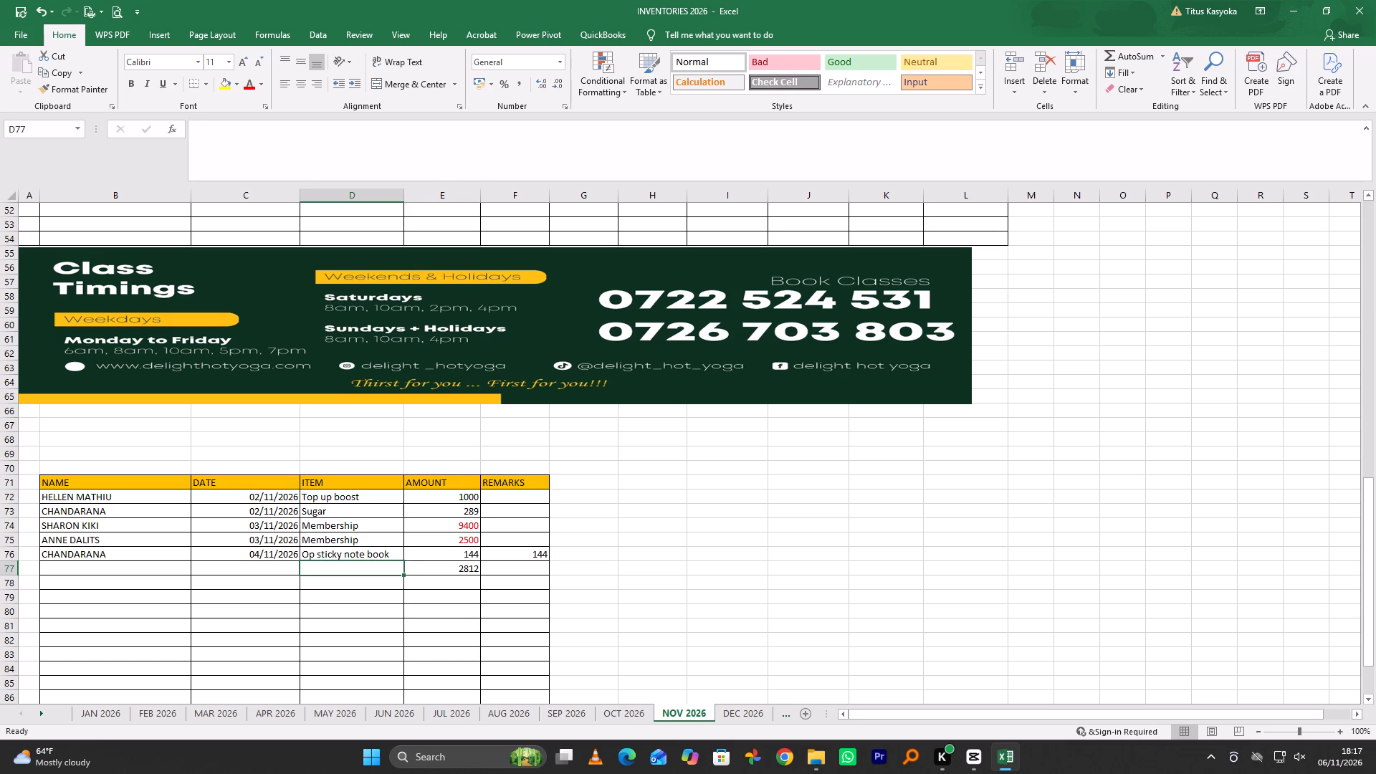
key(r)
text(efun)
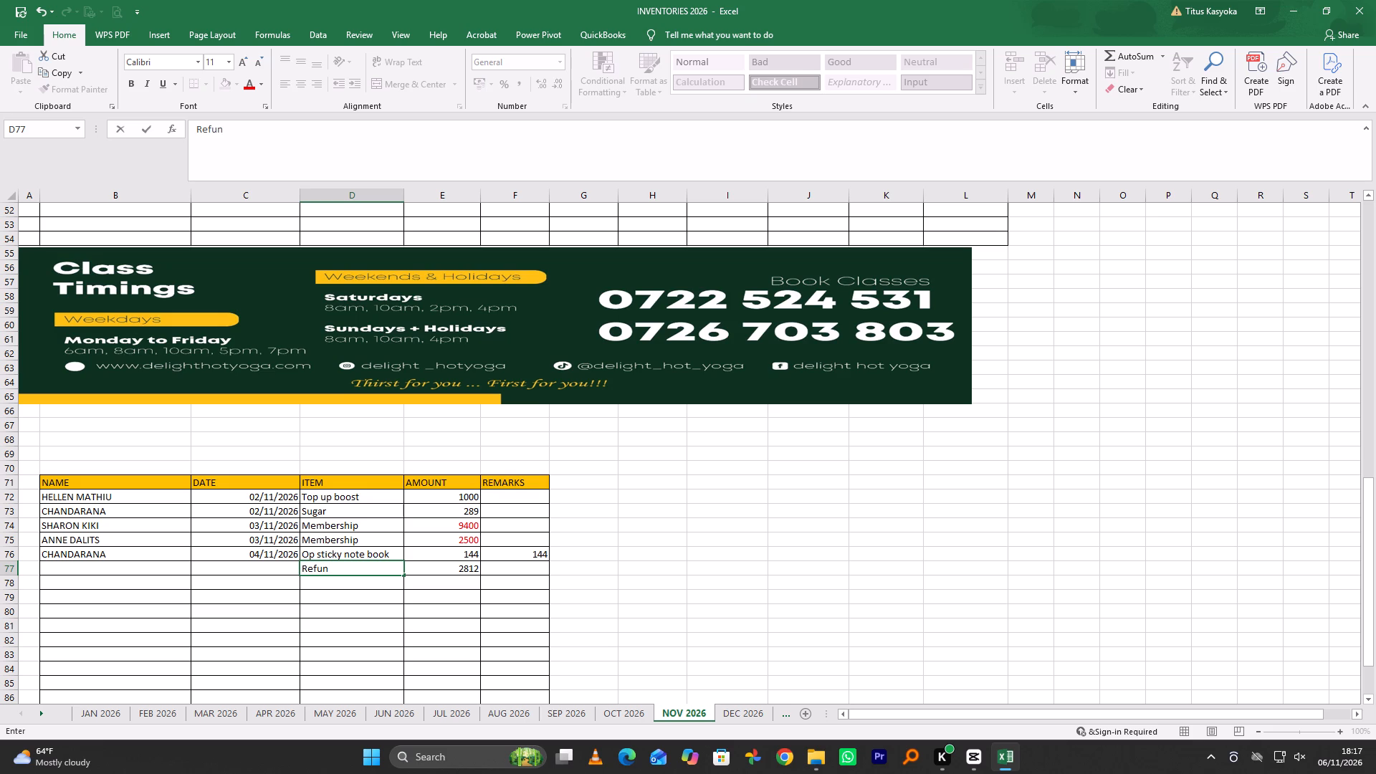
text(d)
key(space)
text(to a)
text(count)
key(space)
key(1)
Fill the date down from C76 into C77 and set it to 04/11/2026.
click(272, 569)
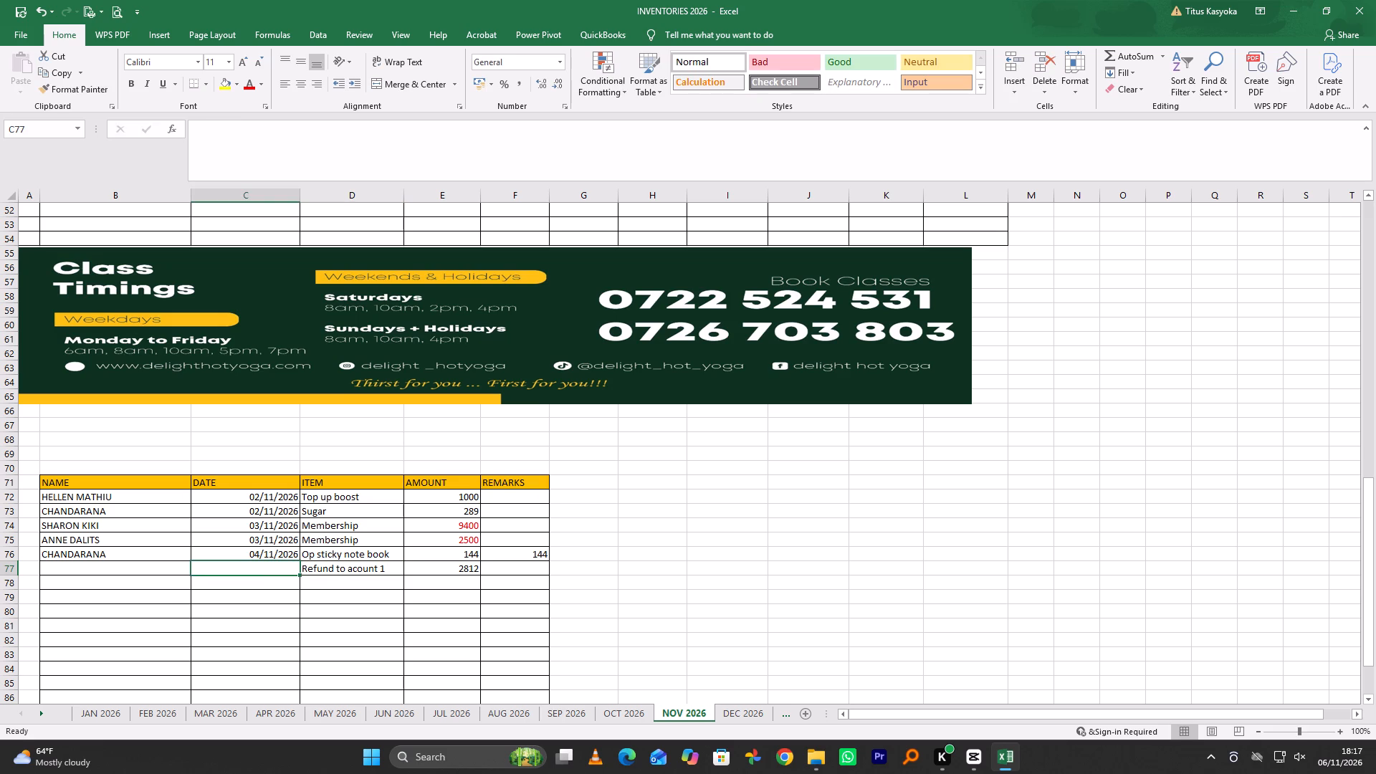
click(275, 553)
drag(298, 561, 298, 572)
double_click(259, 570)
key(BackSpace)
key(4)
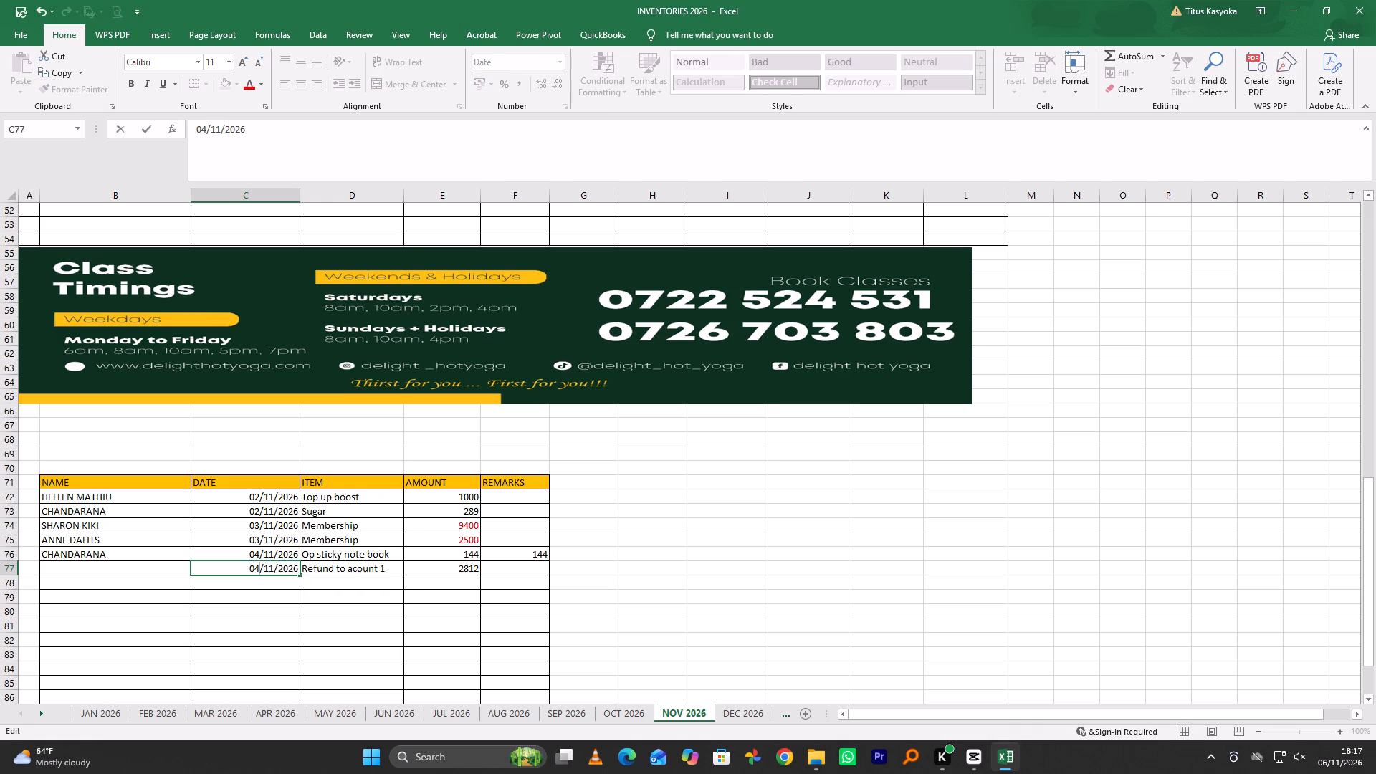
Enter "Account 1" as the name in cell B77 of the payments table.
double_click(116, 569)
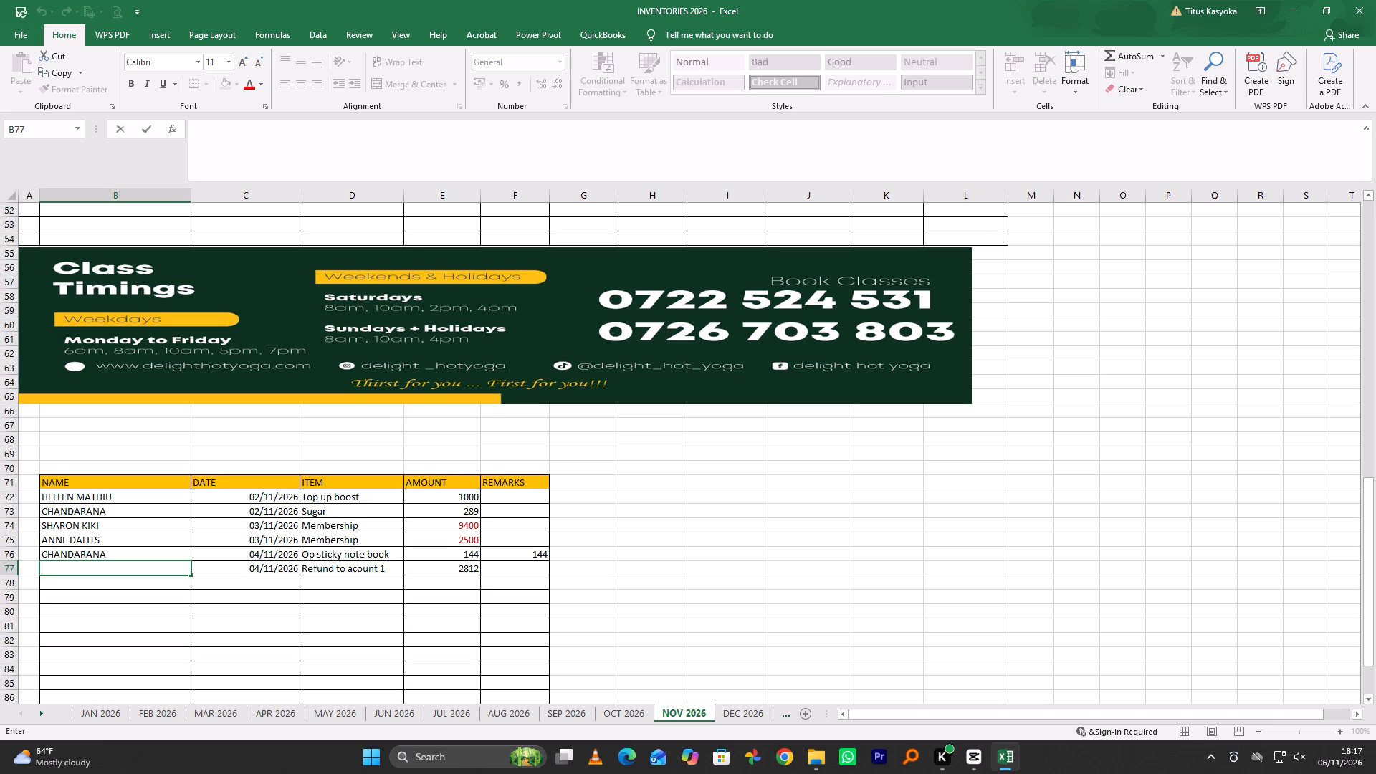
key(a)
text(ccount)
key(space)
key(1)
Change the item in D77 of the payments table to "Refund teachers shopping".
double_click(390, 568)
drag(390, 568, 349, 570)
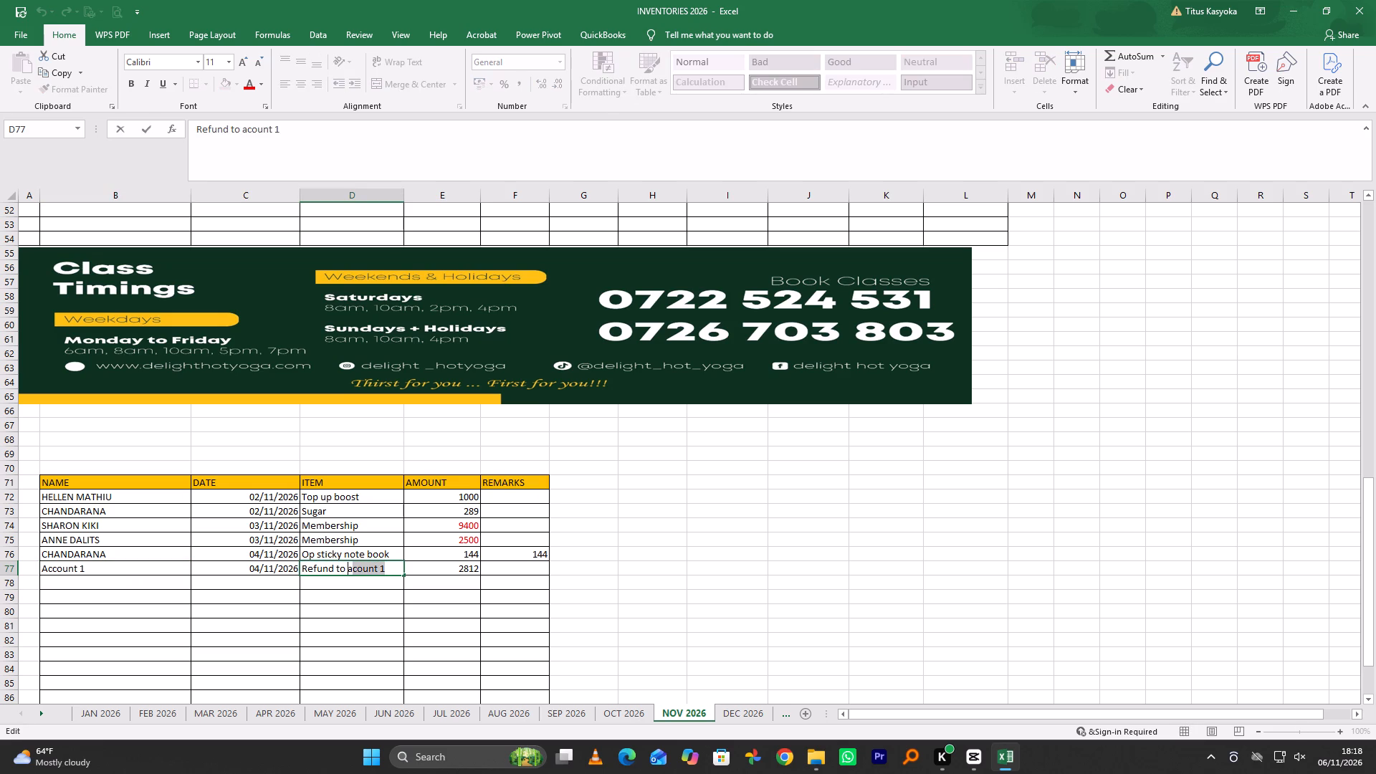
drag(349, 570, 336, 573)
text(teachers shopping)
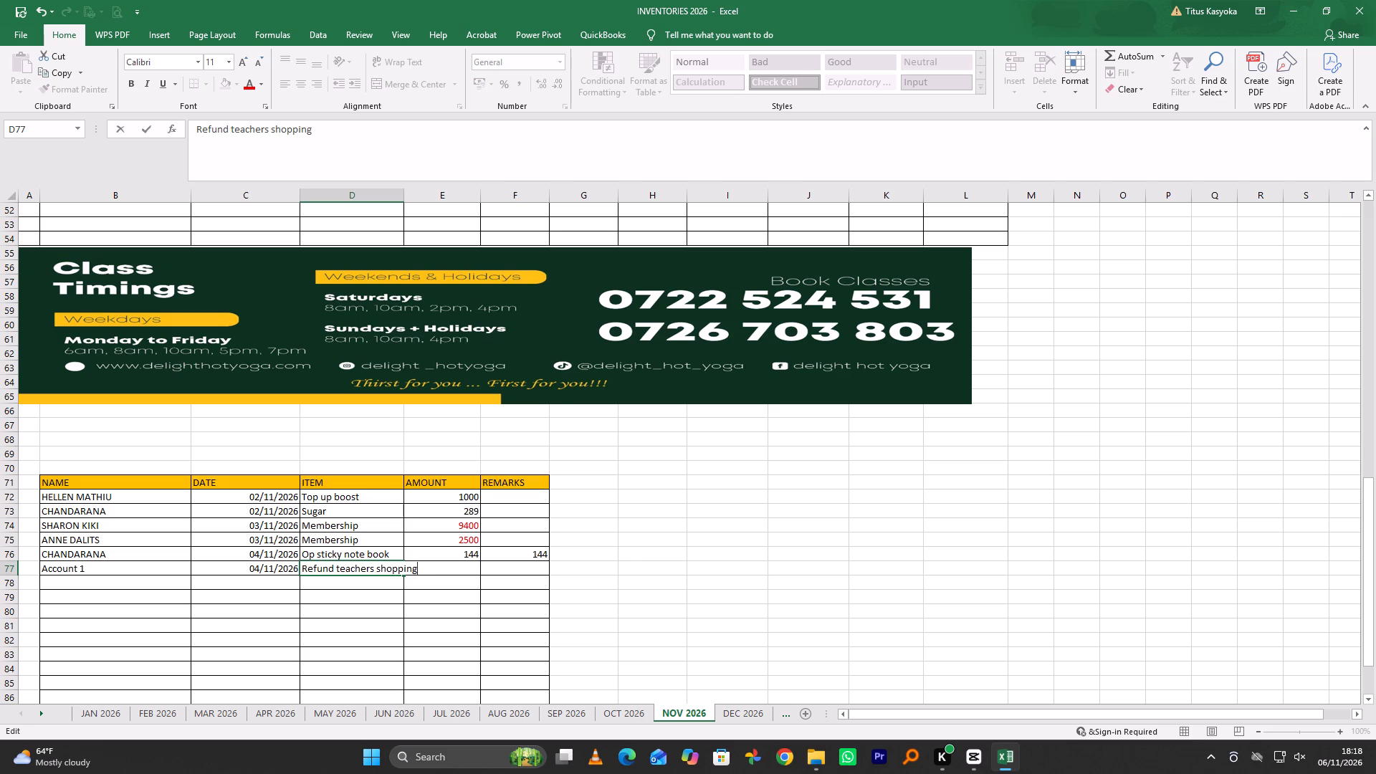
click(666, 554)
click(294, 623)
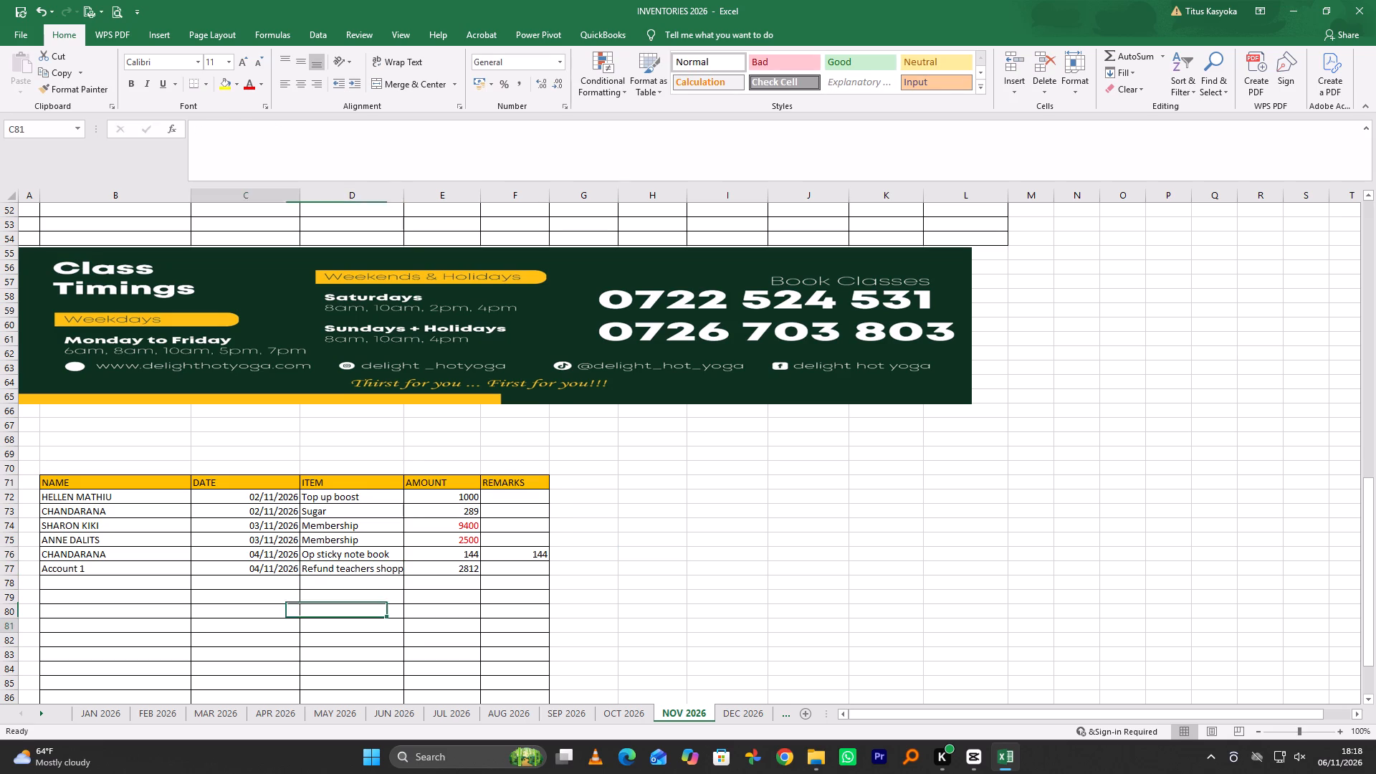
Enter the next client's name in cell B33 of the inventory list.
double_click(67, 582)
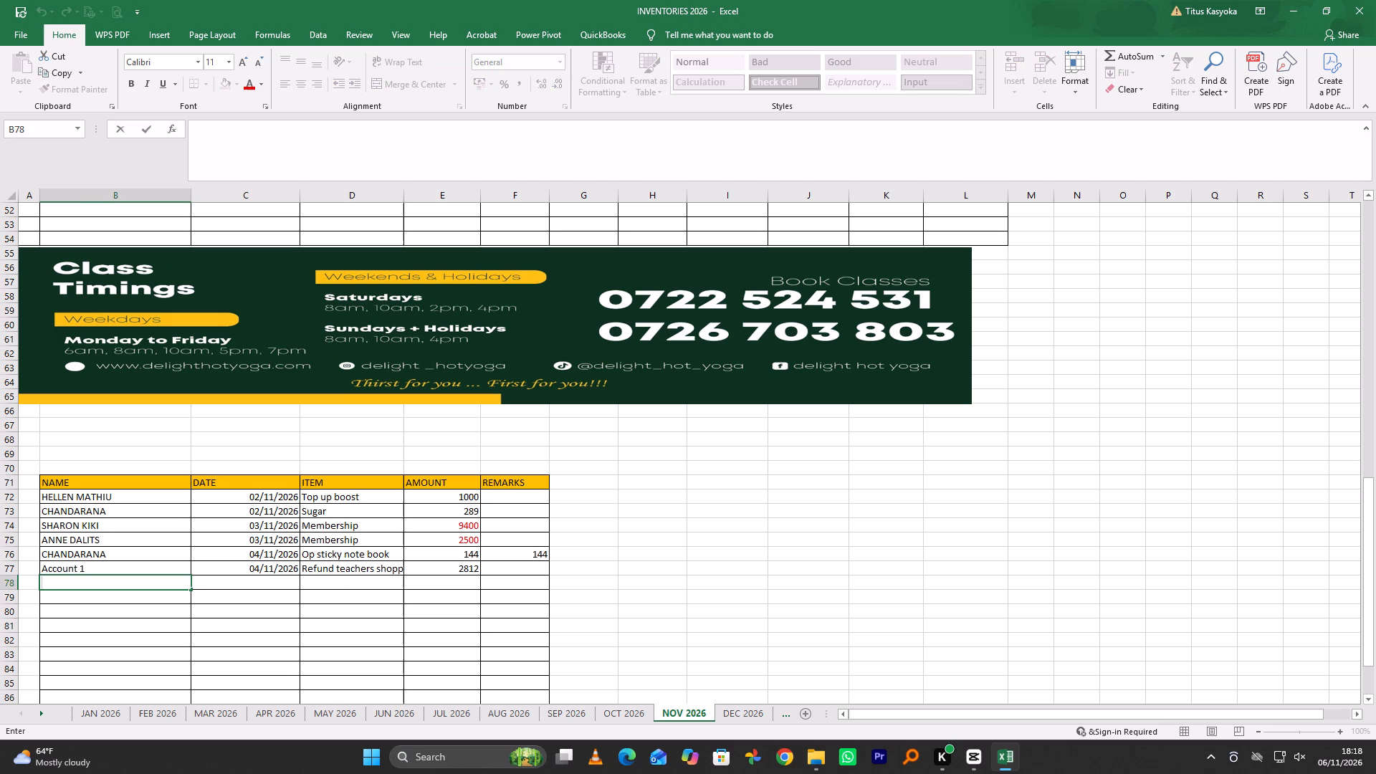
scroll(79, 606, up, 3)
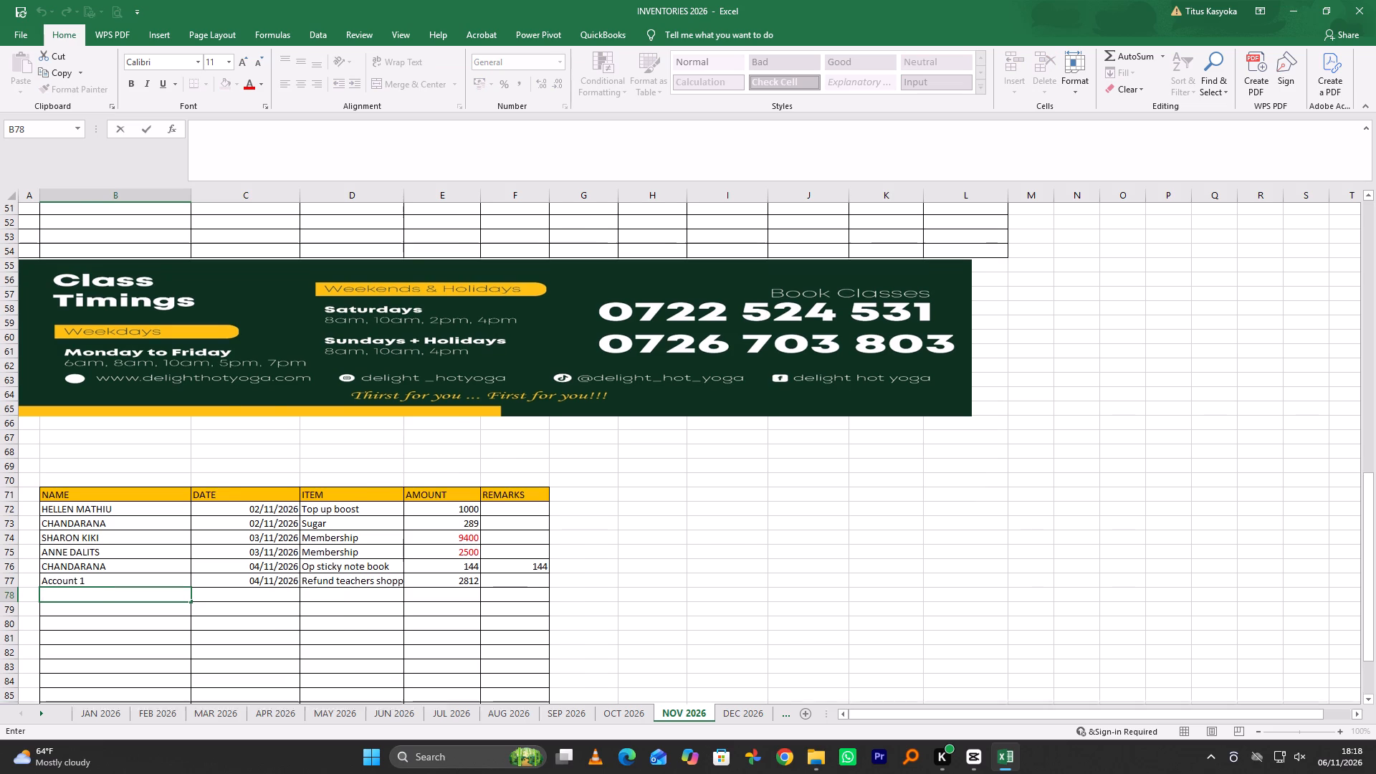
scroll(79, 606, up, 9)
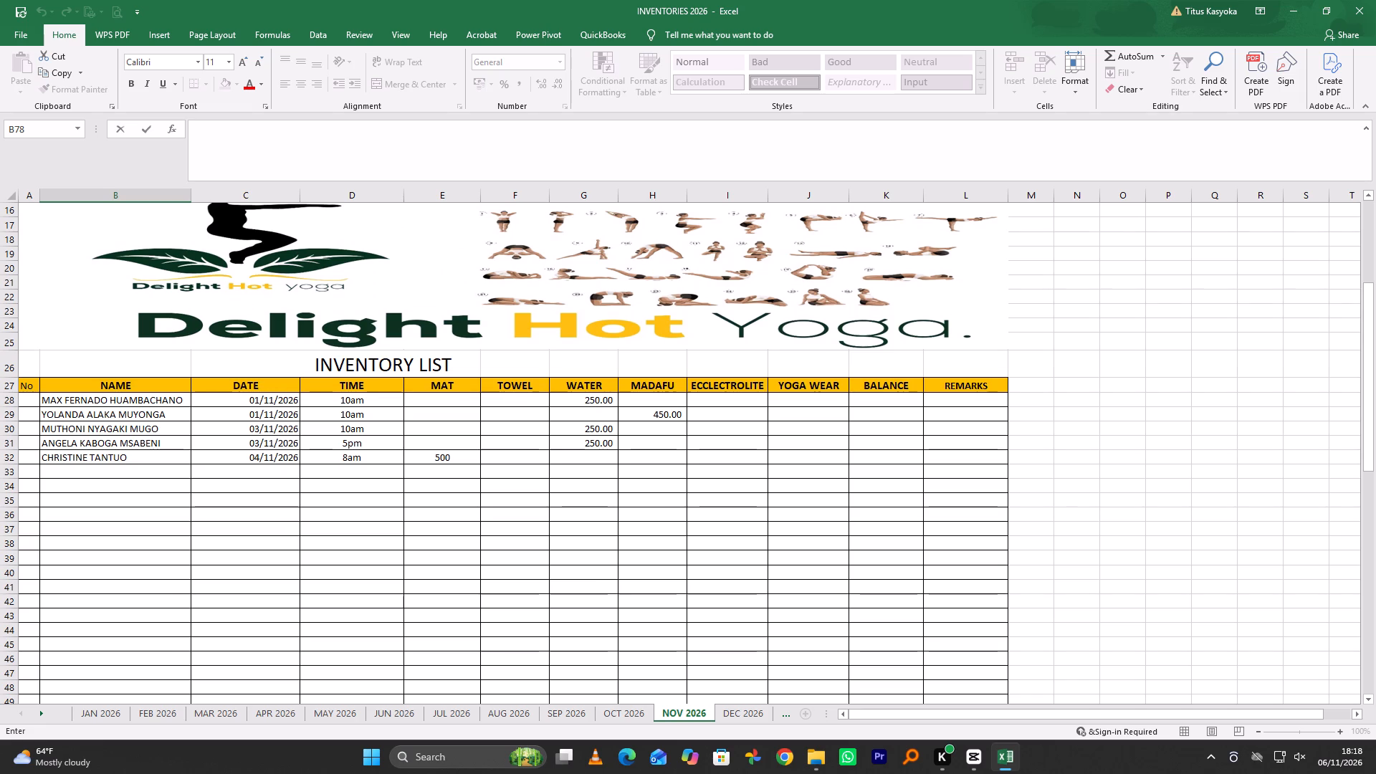
click(93, 475)
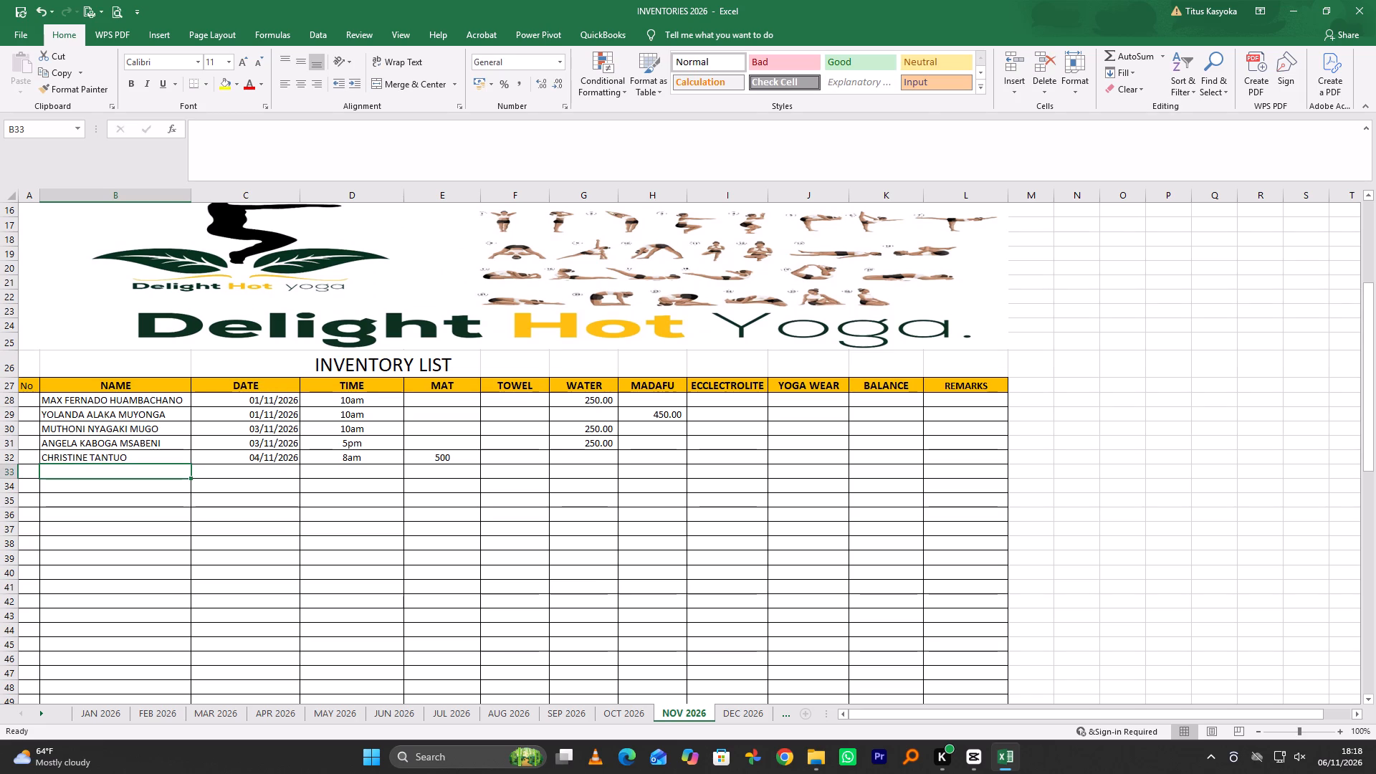
double_click(87, 472)
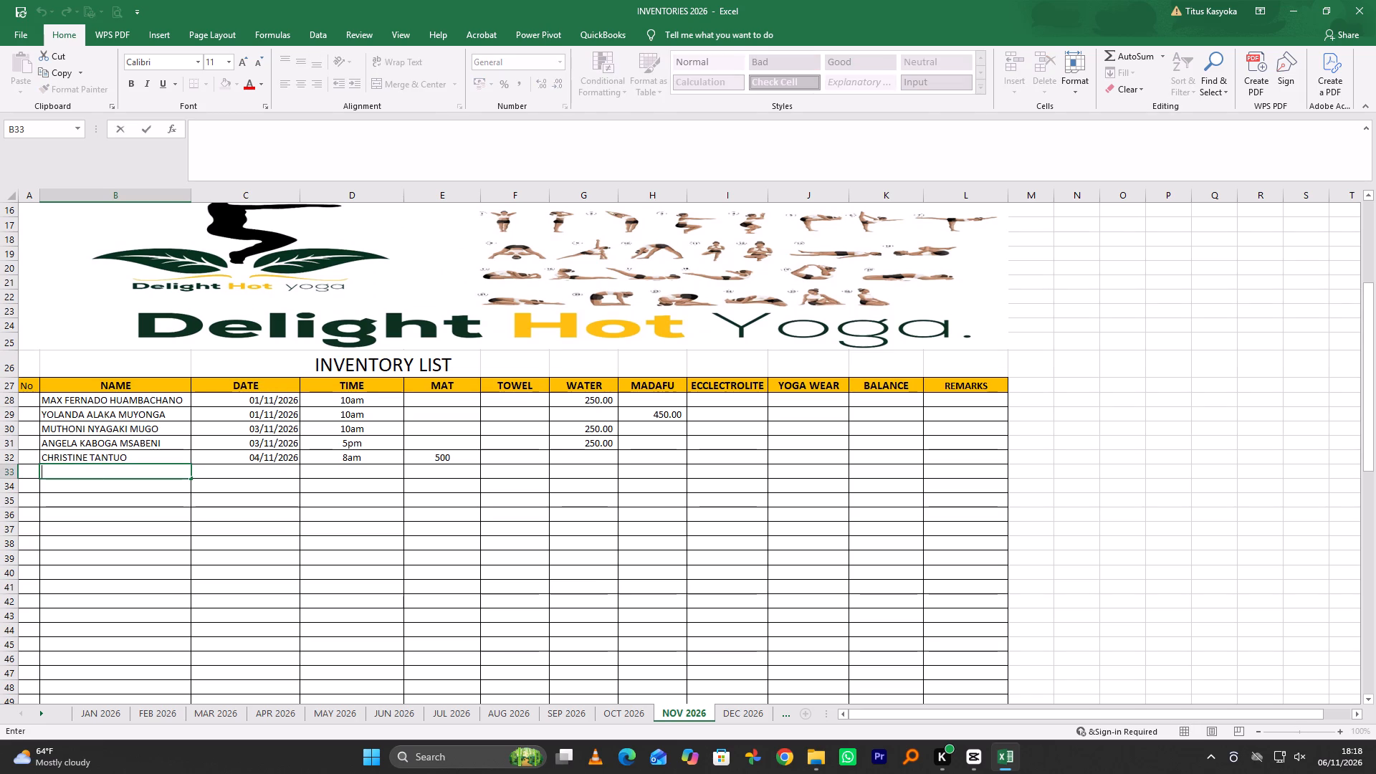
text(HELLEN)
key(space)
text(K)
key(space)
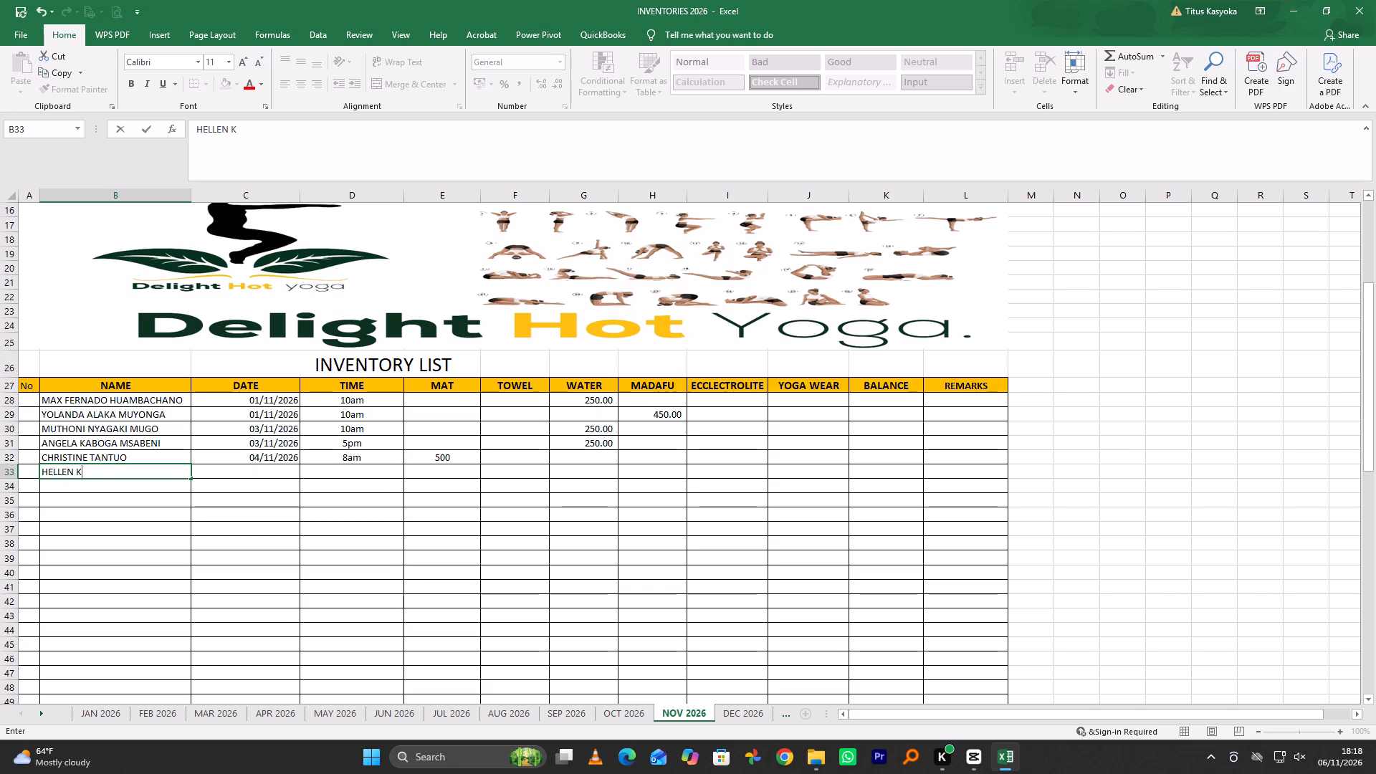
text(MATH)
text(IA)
Check the calendar, fill the date down from C32 into C33, and set it to 04/11/2026.
click(1335, 755)
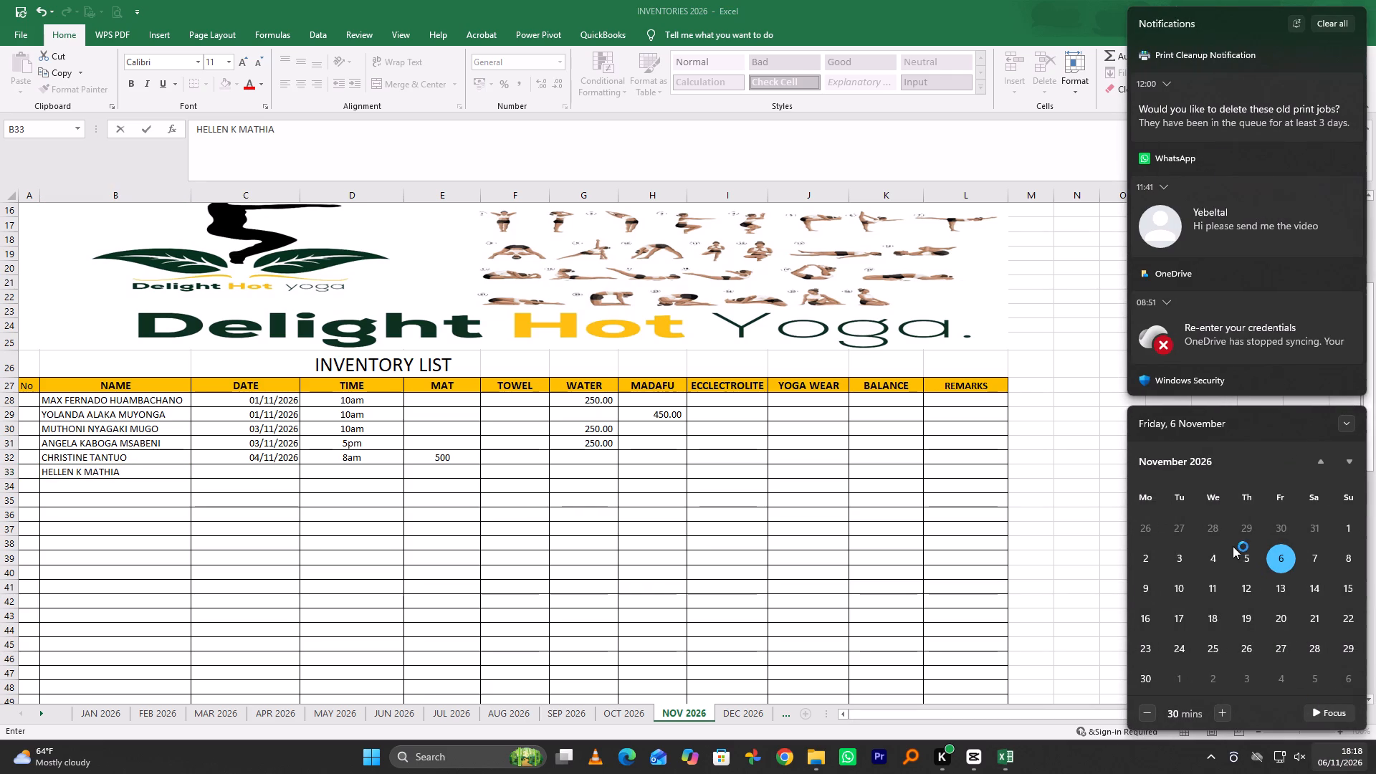
click(231, 489)
click(267, 459)
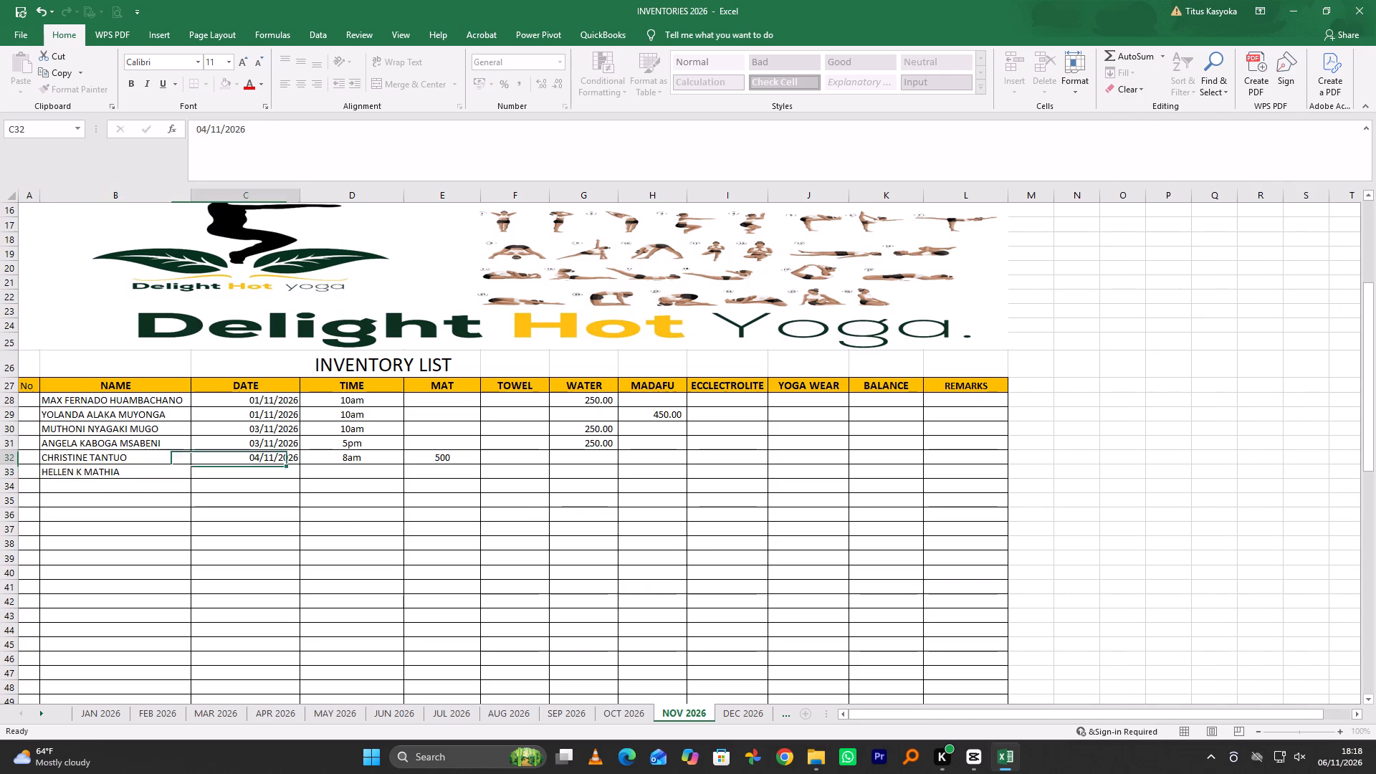
drag(299, 464, 298, 481)
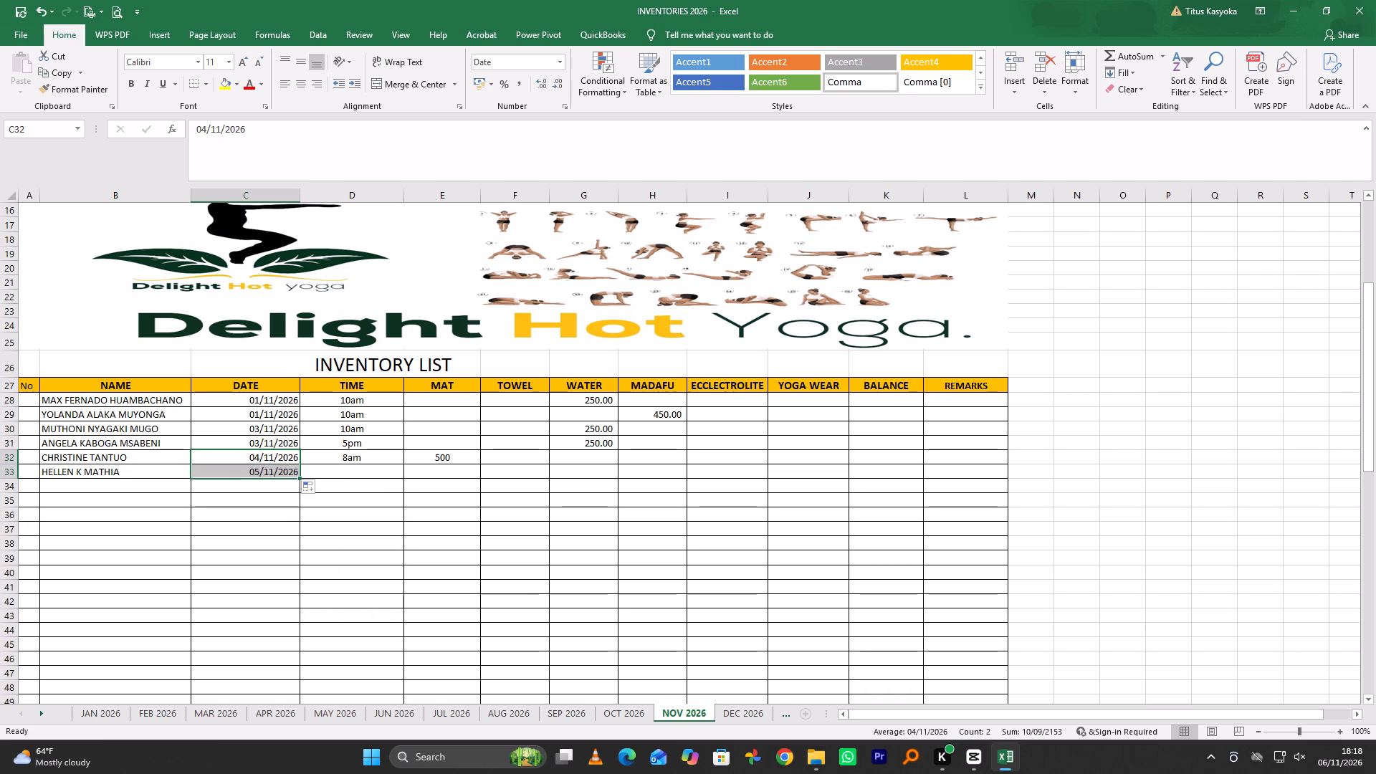
double_click(259, 473)
key(BackSpace)
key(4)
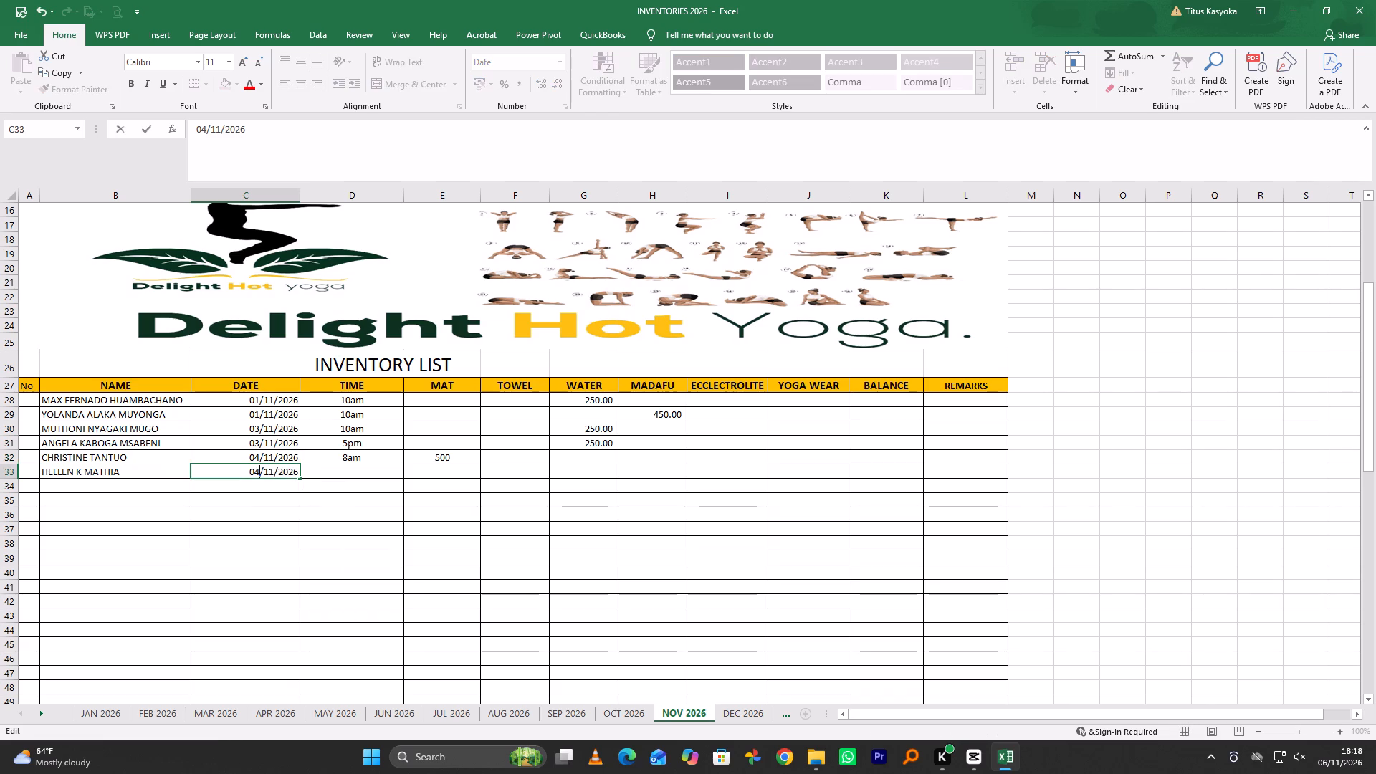
Record 12 as the time and 4657 in the remarks column for row 33 of the inventory list.
click(350, 469)
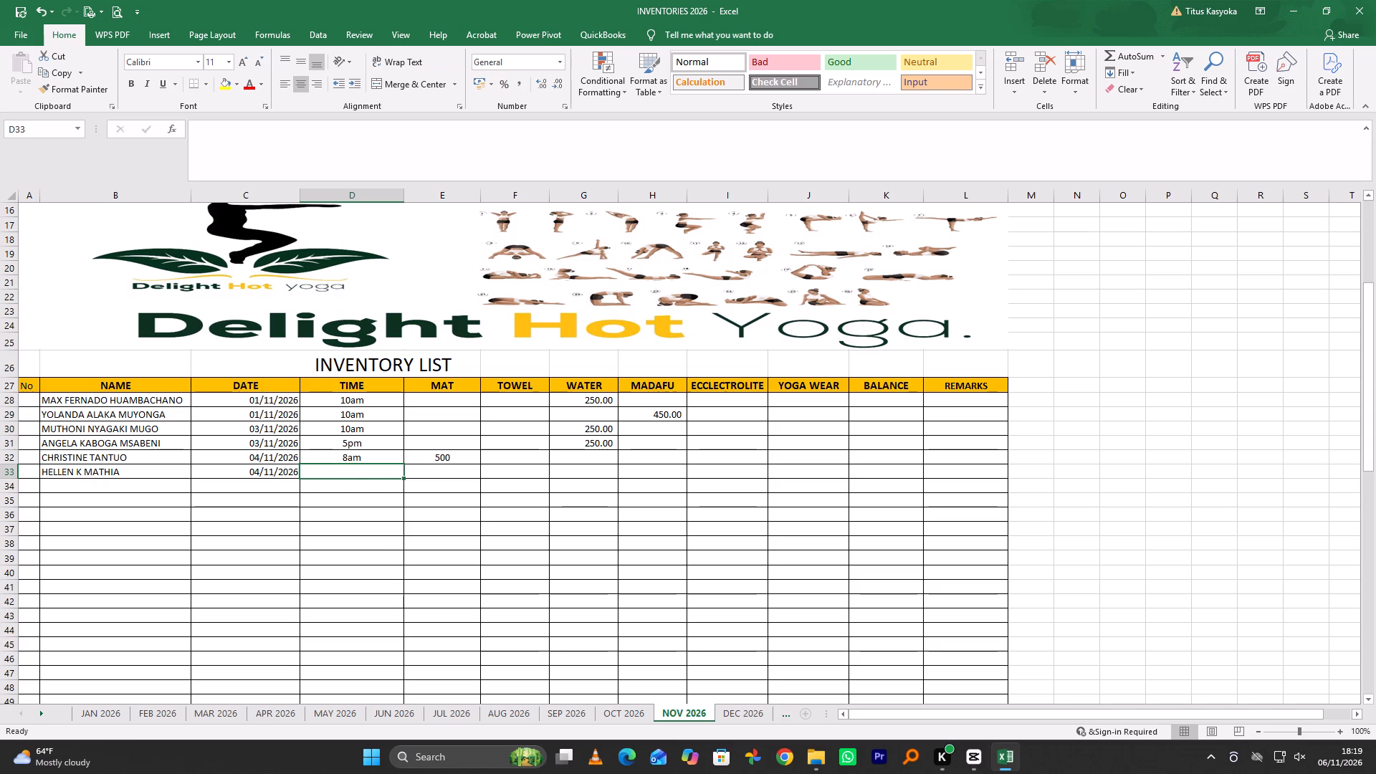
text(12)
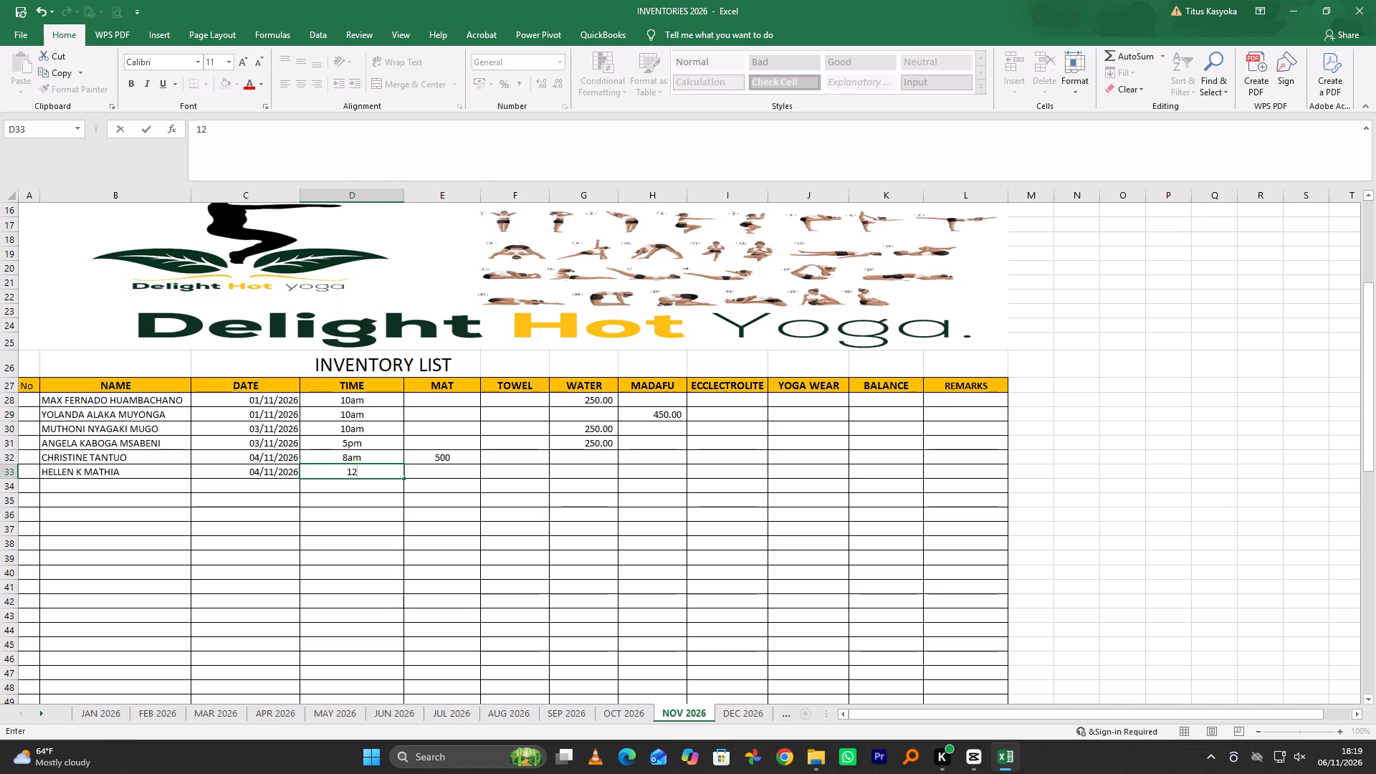
click(434, 476)
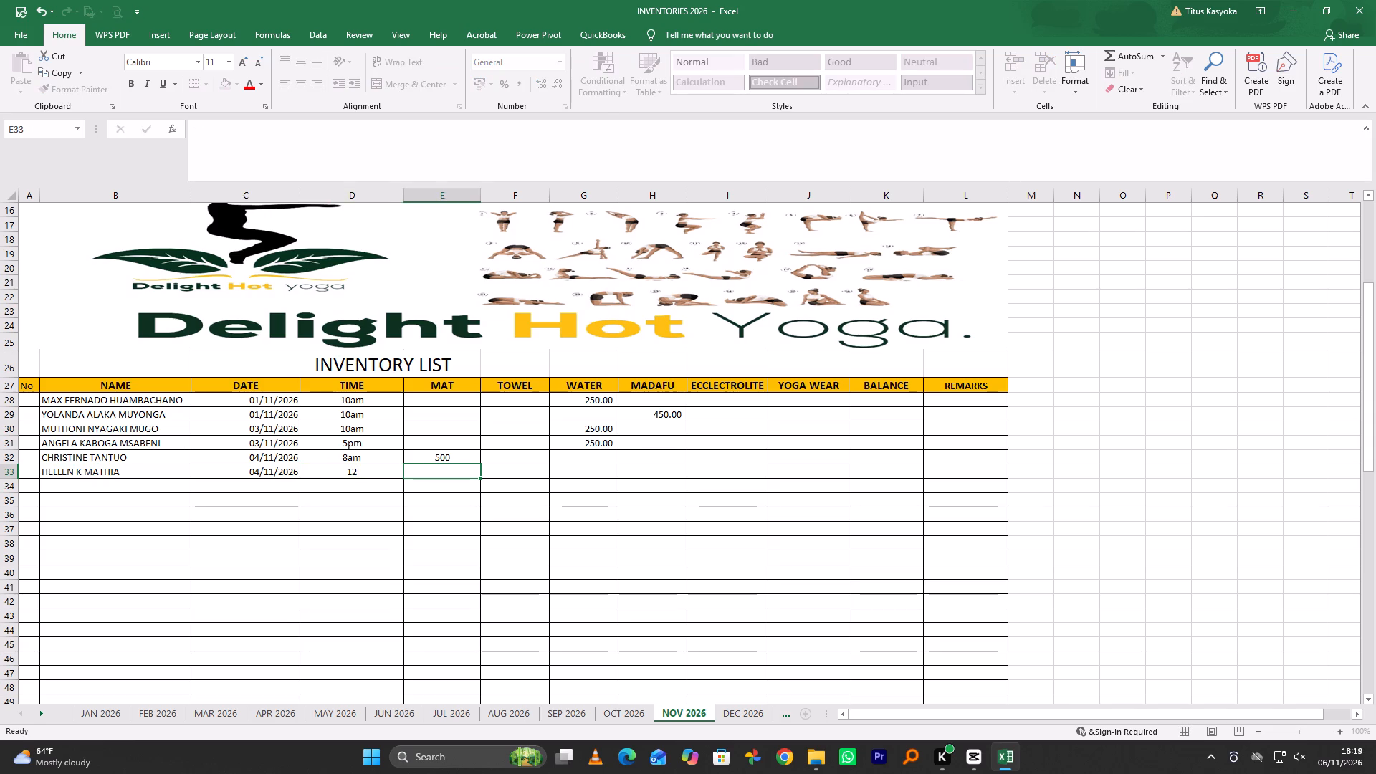
click(942, 472)
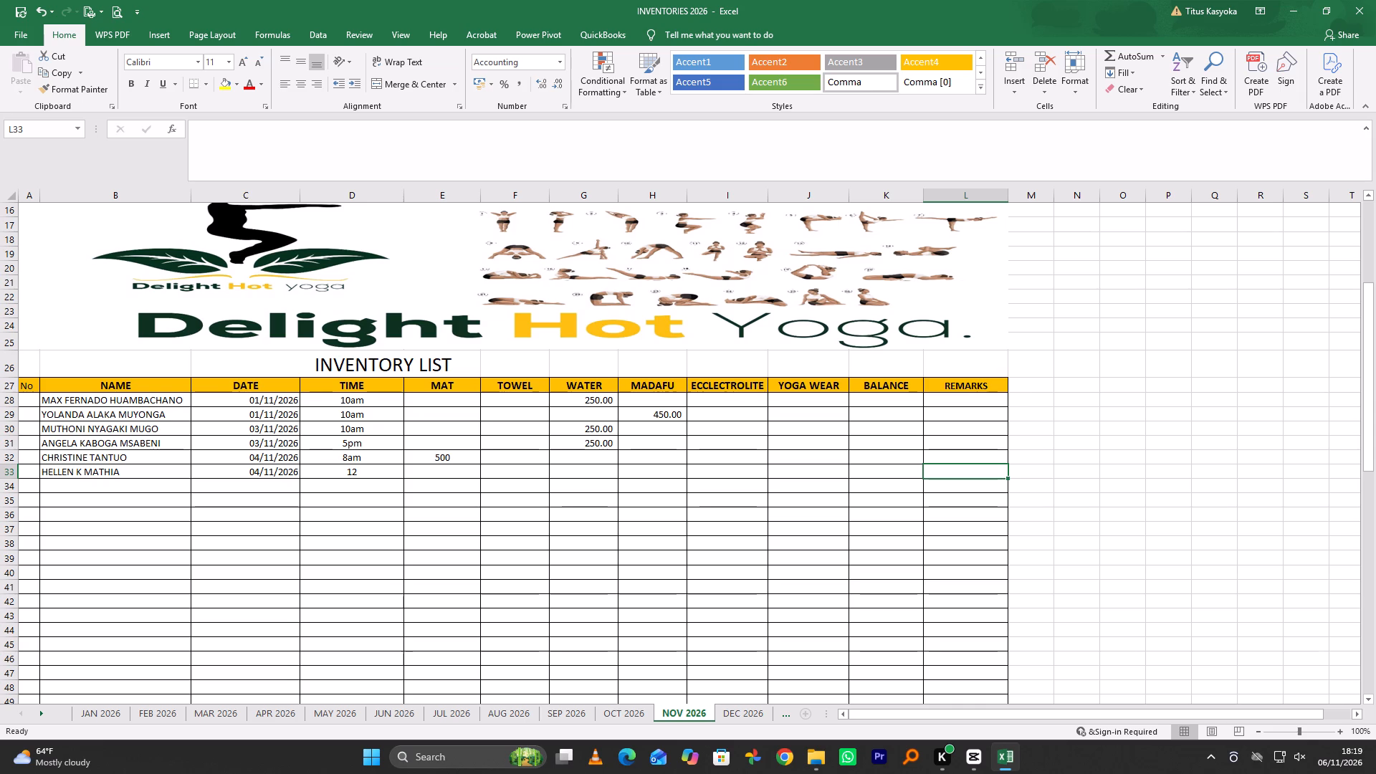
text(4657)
scroll(943, 472, up, 4)
scroll(794, 537, down, 1)
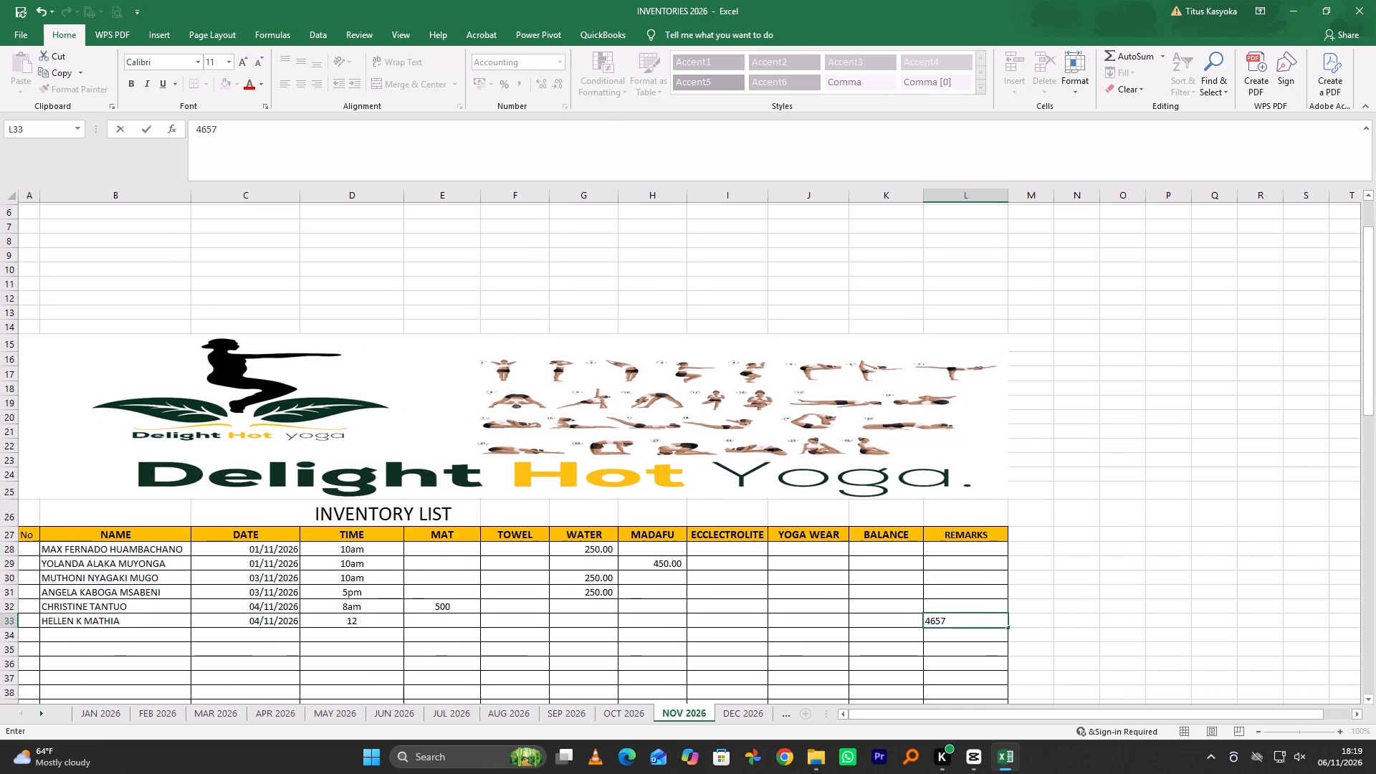
scroll(794, 537, down, 1)
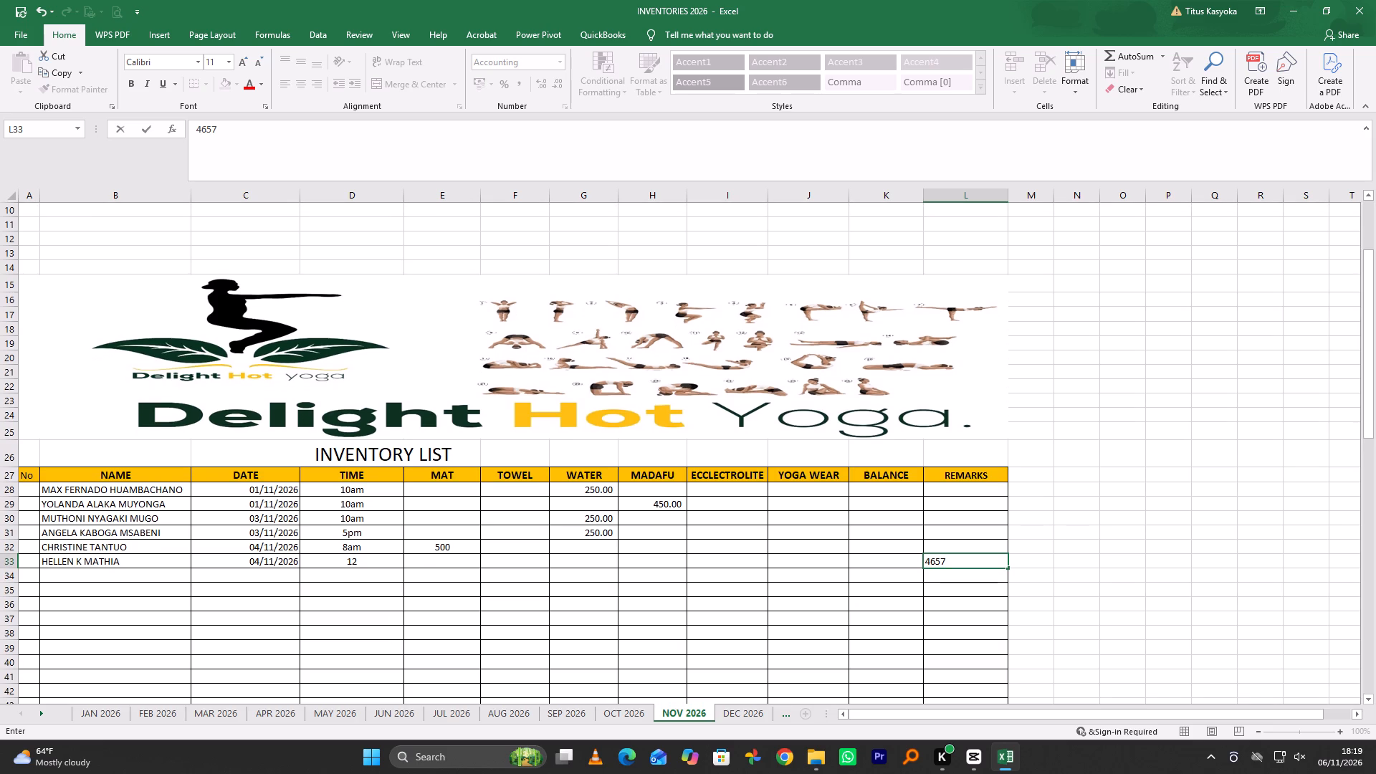
Enter "Recovery expenses" in the balance column for row 33 of the inventory list.
click(885, 561)
double_click(885, 561)
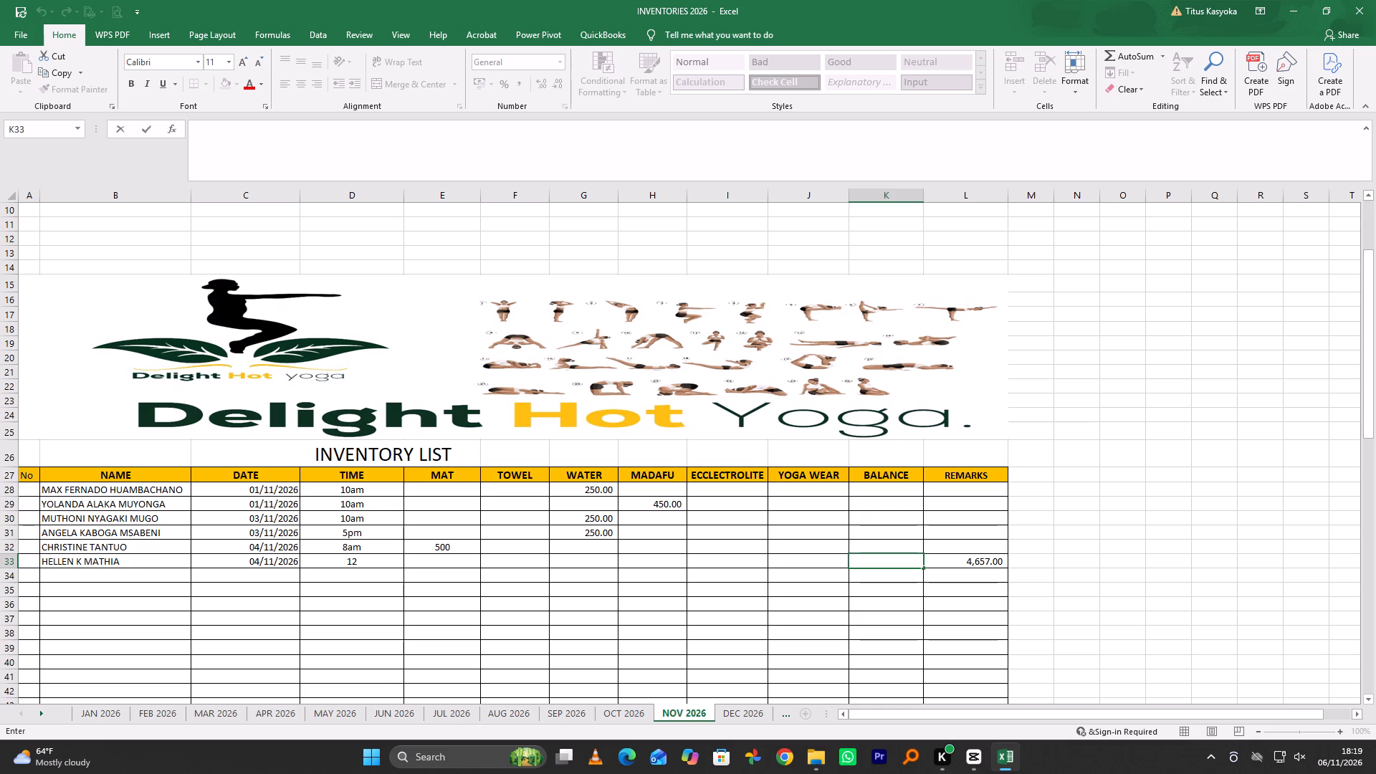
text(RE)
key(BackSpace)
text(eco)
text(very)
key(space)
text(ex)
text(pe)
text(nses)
click(1303, 548)
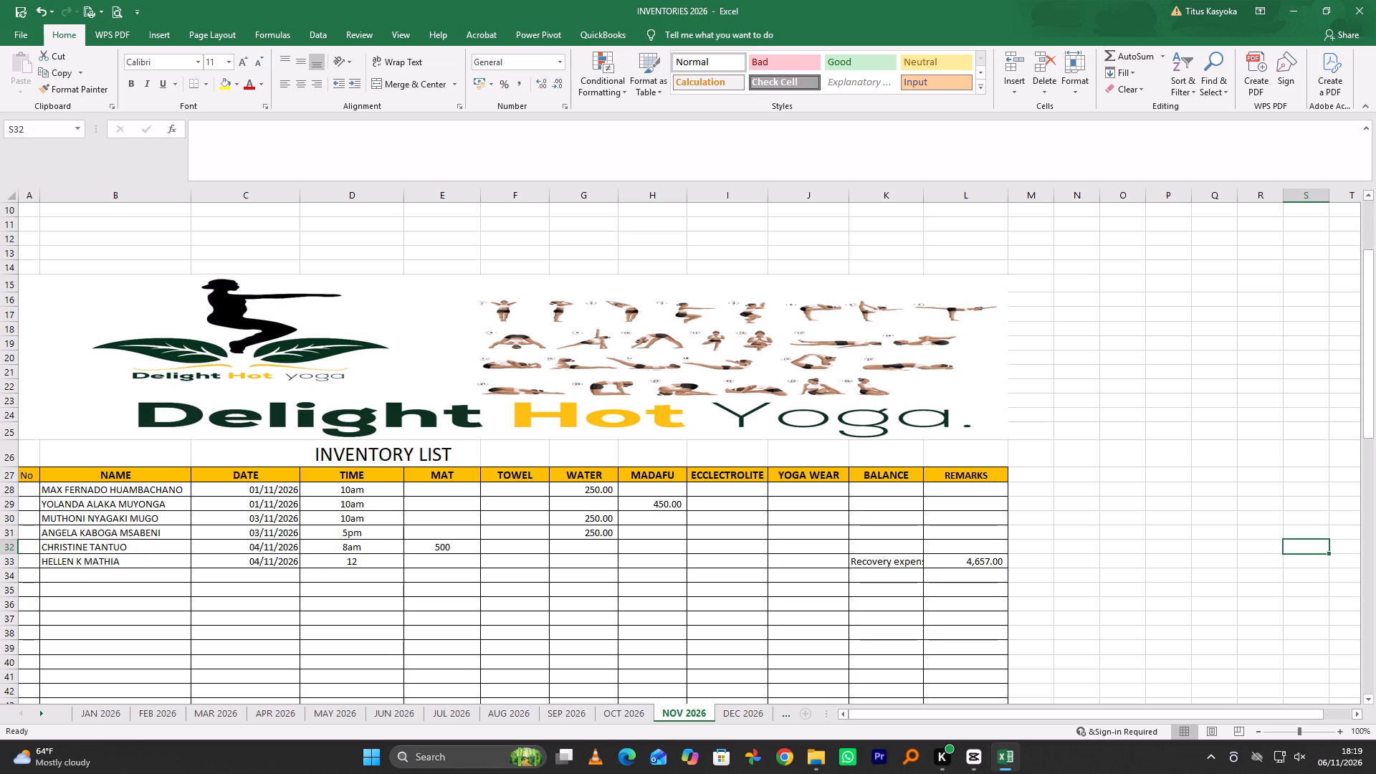
Enter the next client's name in B34 and fill the date down from C33 as 05/11/2026.
double_click(65, 578)
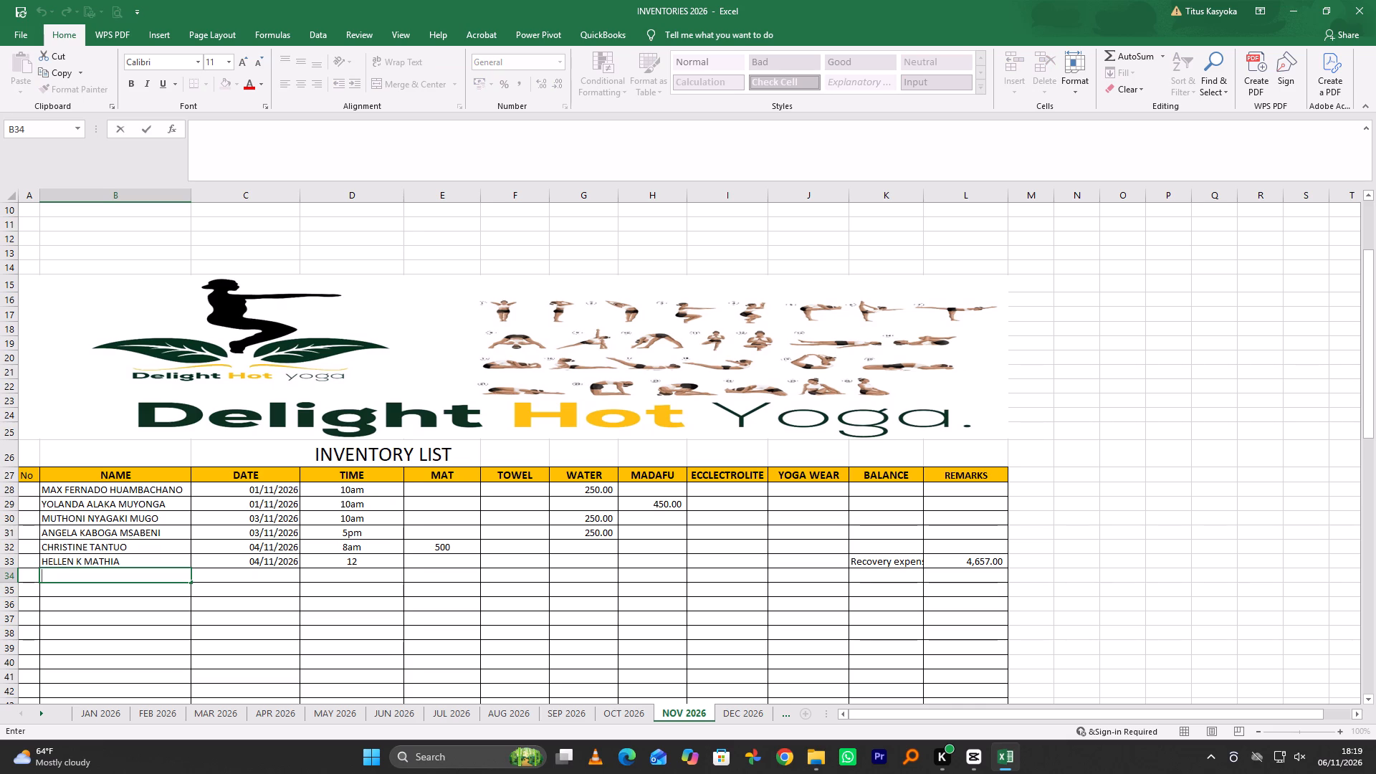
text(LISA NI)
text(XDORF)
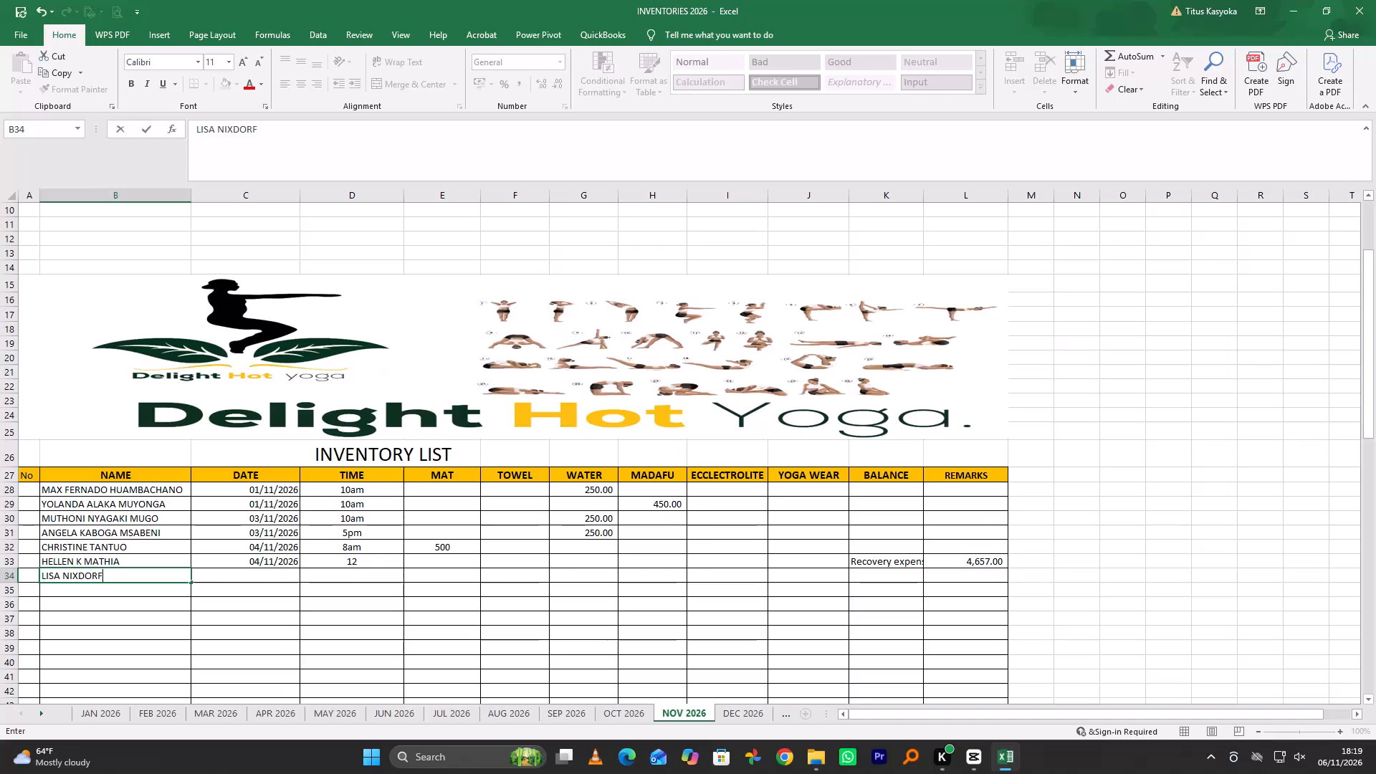
click(262, 575)
click(277, 557)
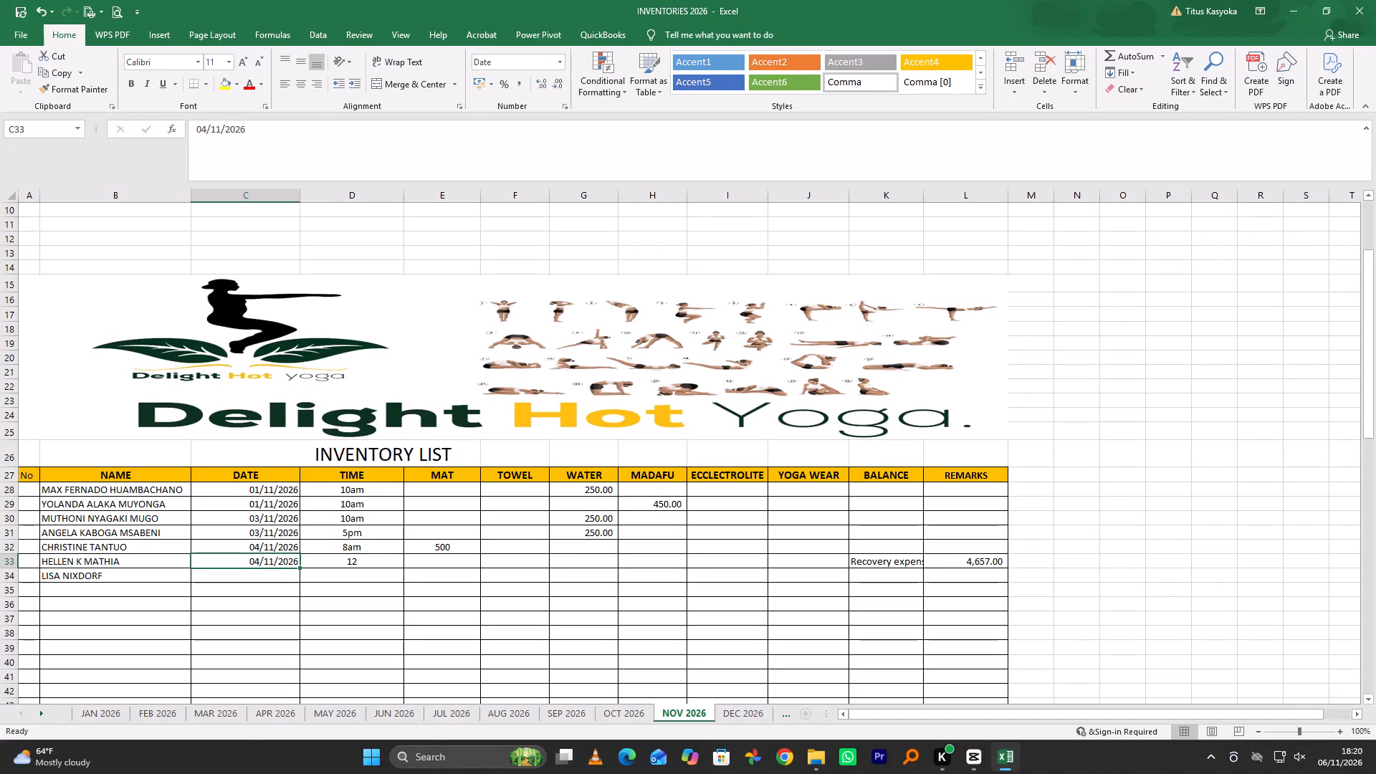
drag(297, 567, 297, 579)
Record a madafu purchase of 450 in row 34 of the inventory list.
click(347, 578)
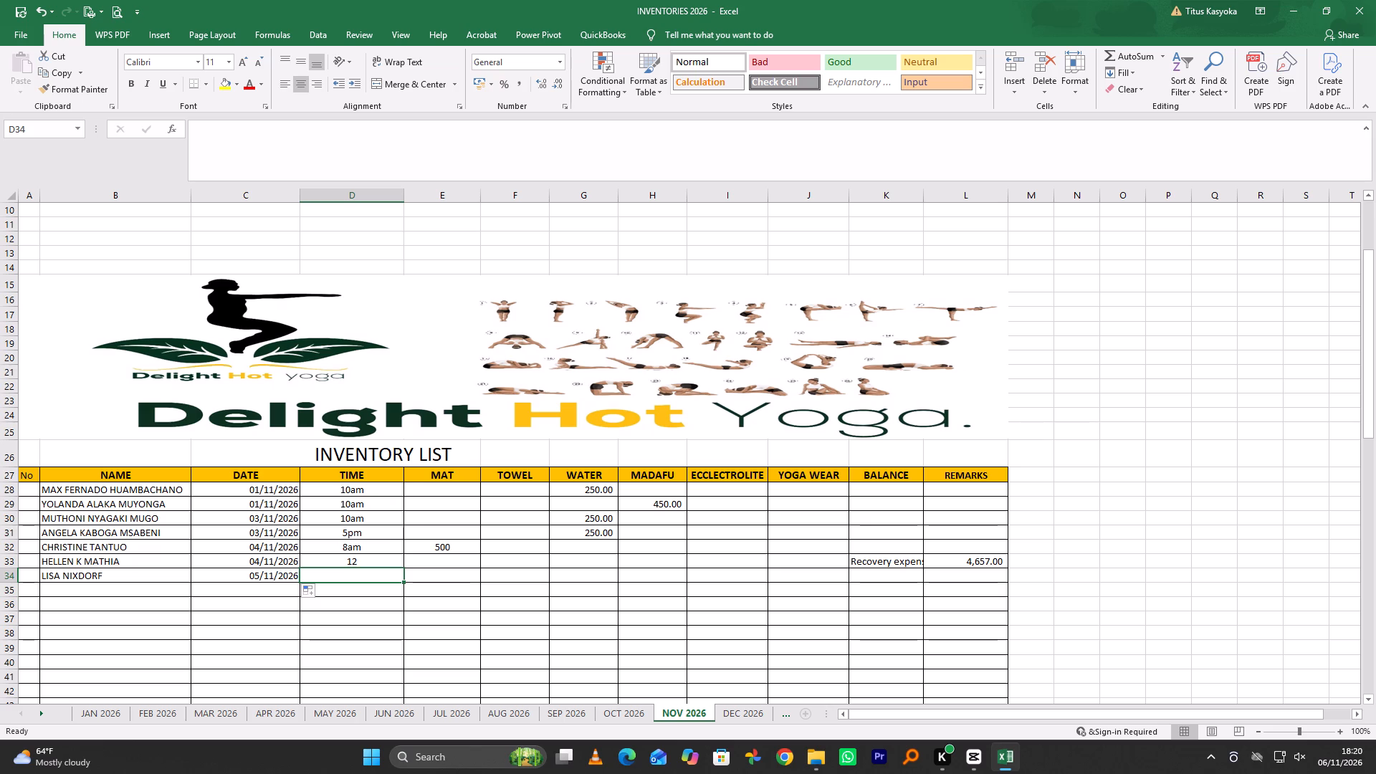
click(650, 572)
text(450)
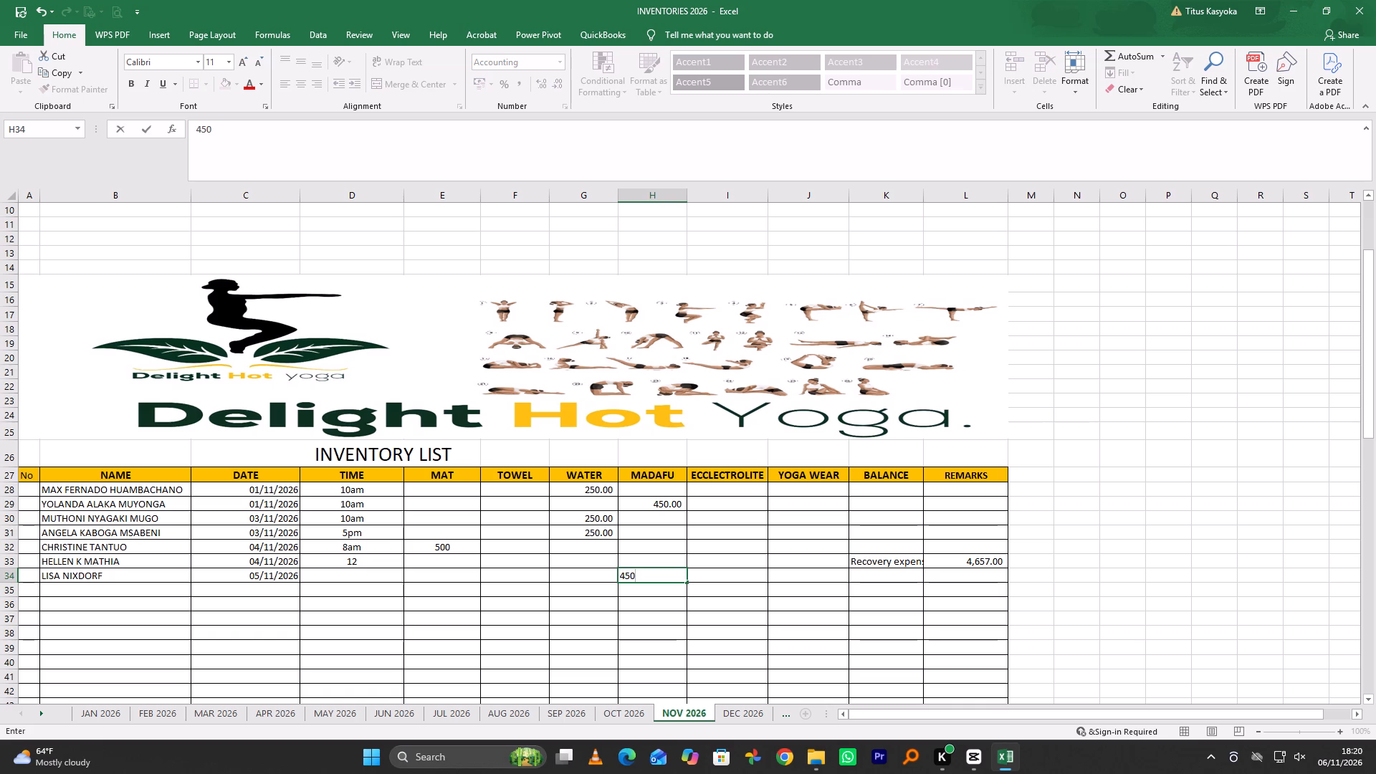
click(1162, 459)
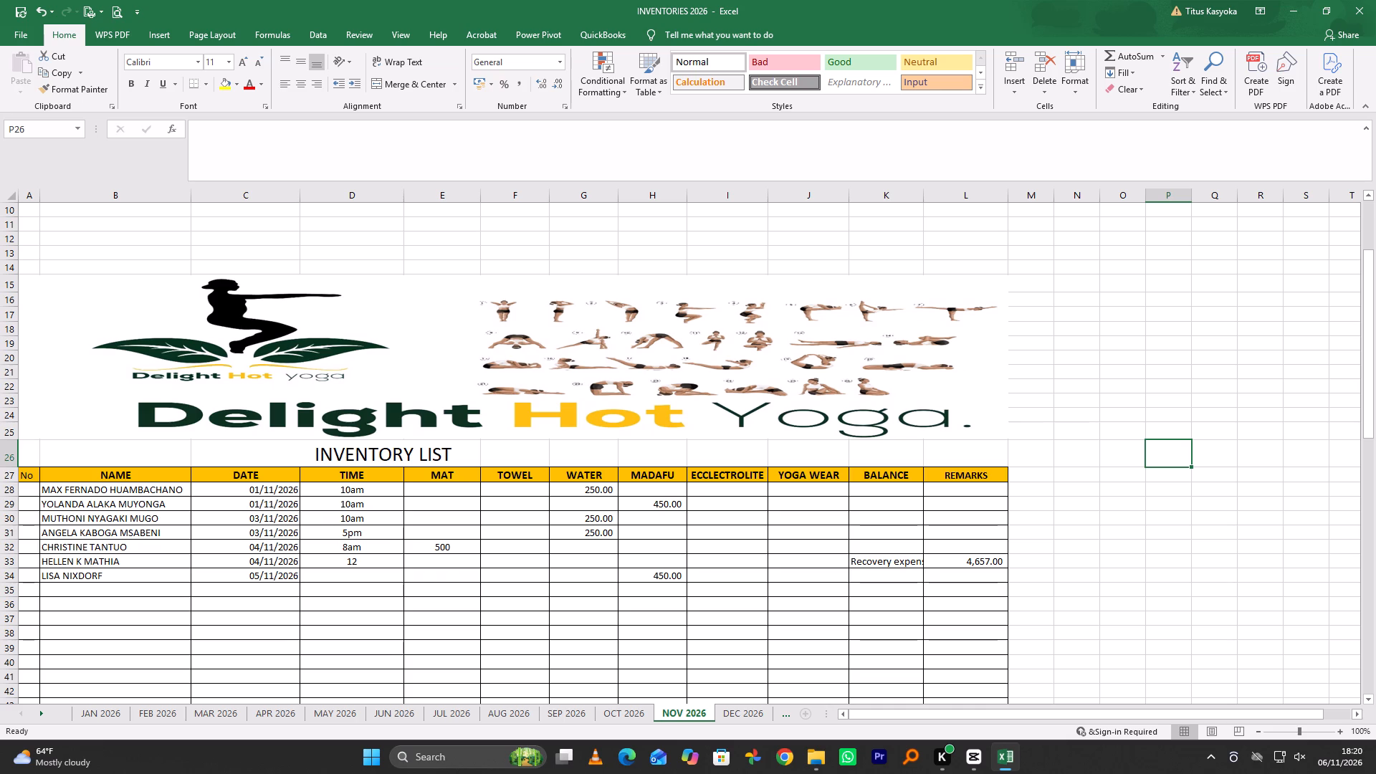
Return to the payments table below the class timings banner.
scroll(257, 613, down, 5)
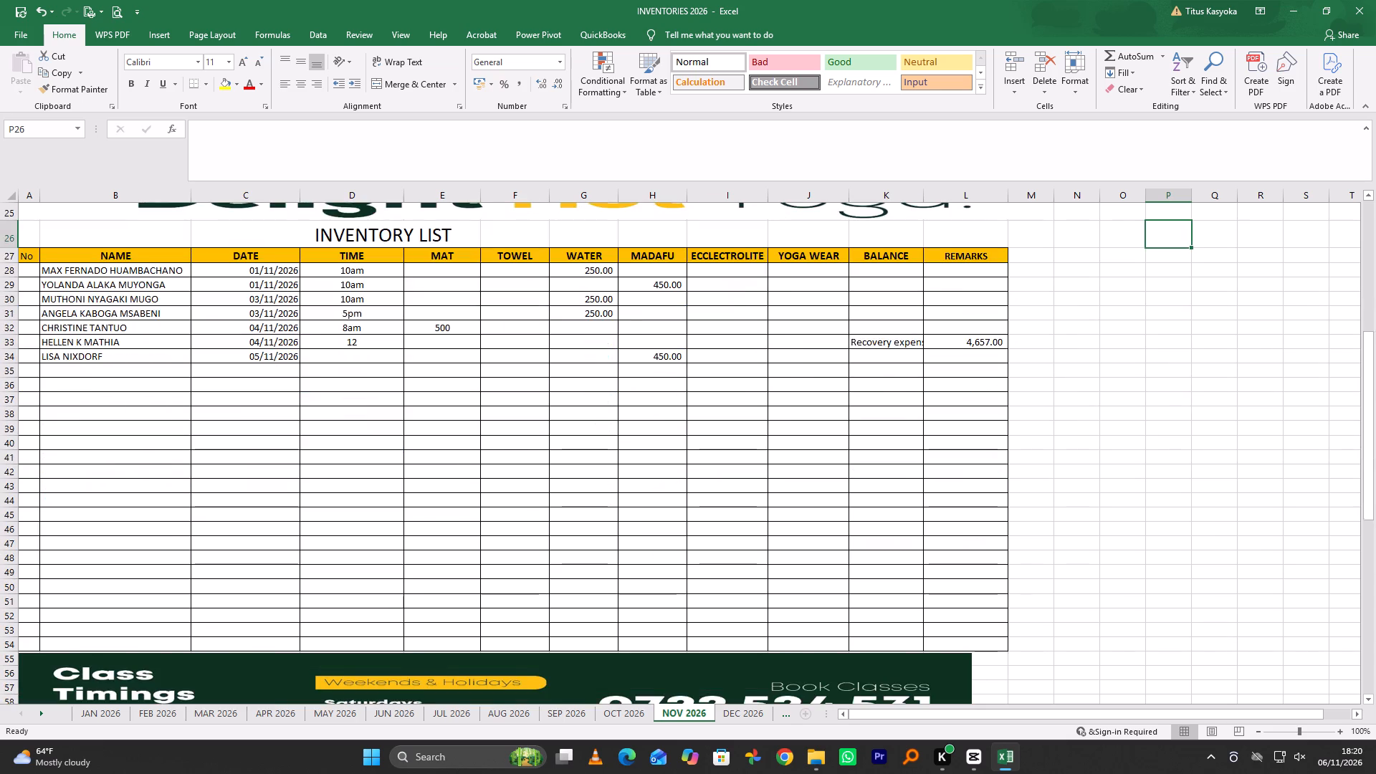
scroll(257, 613, down, 9)
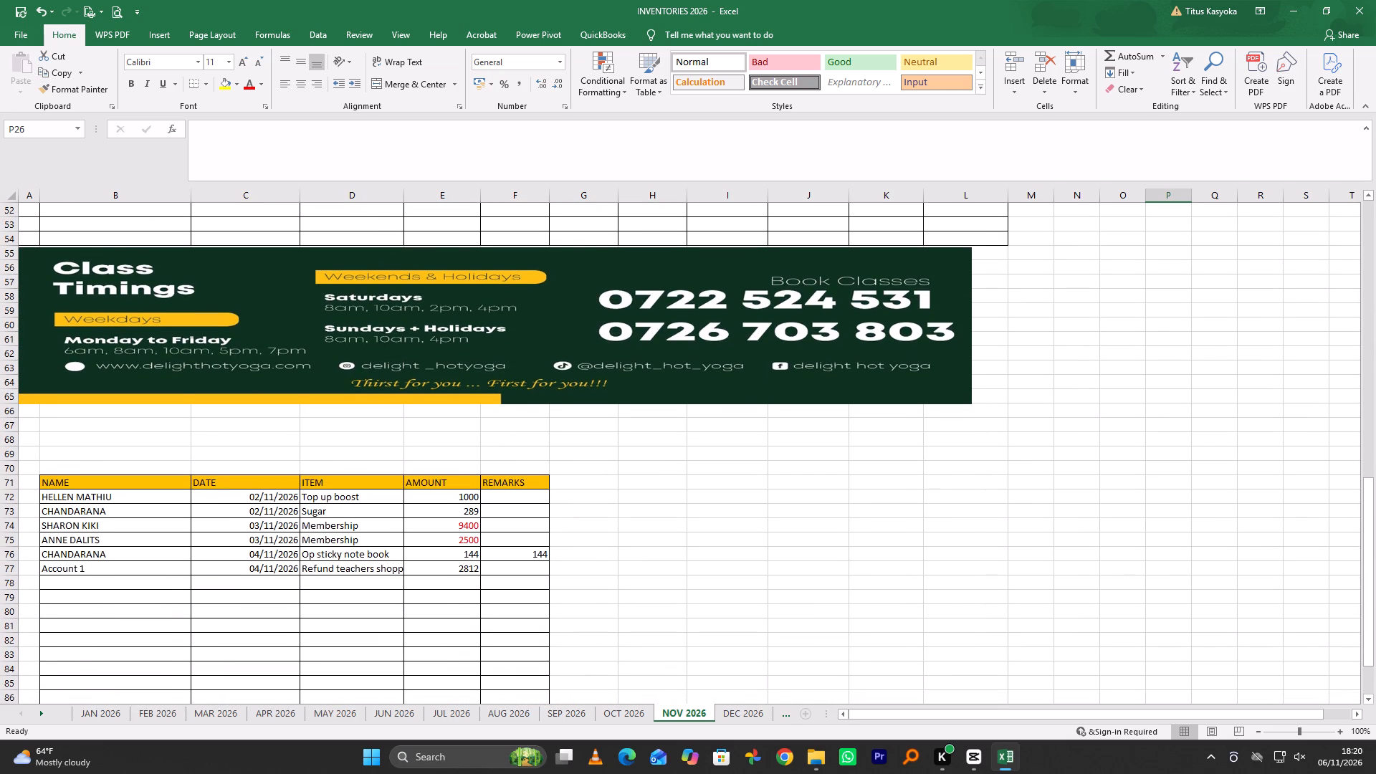
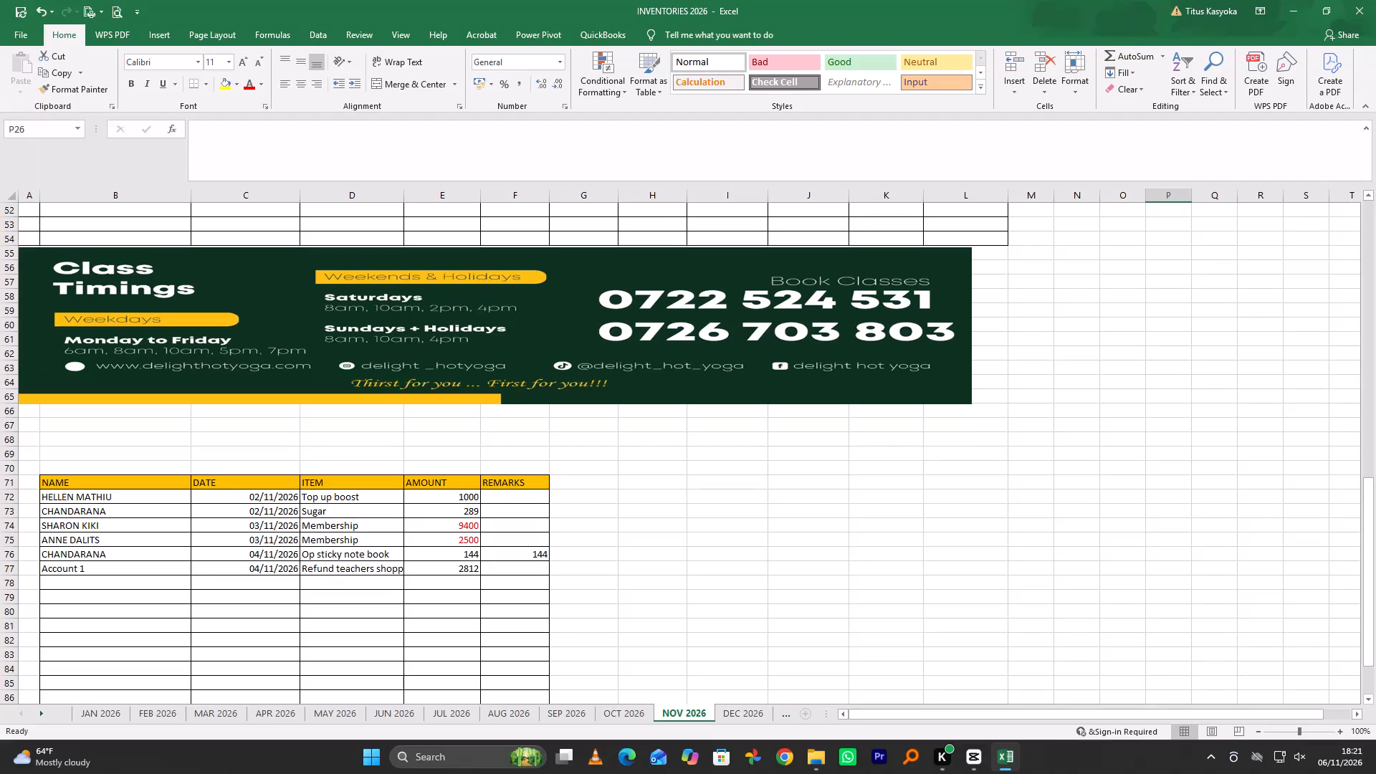
Insert an entire blank row above the Sugar entry in the payments table.
right_click(360, 507)
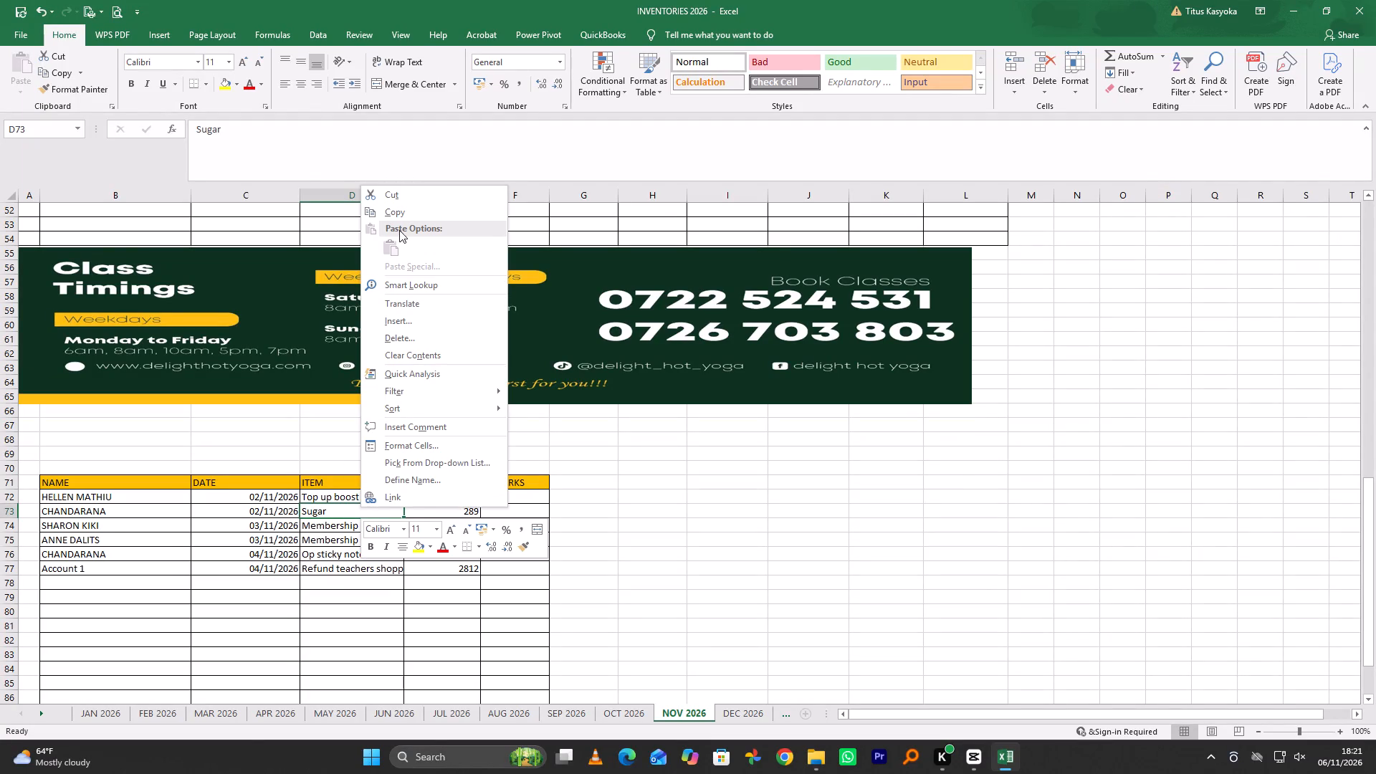
click(406, 321)
click(391, 320)
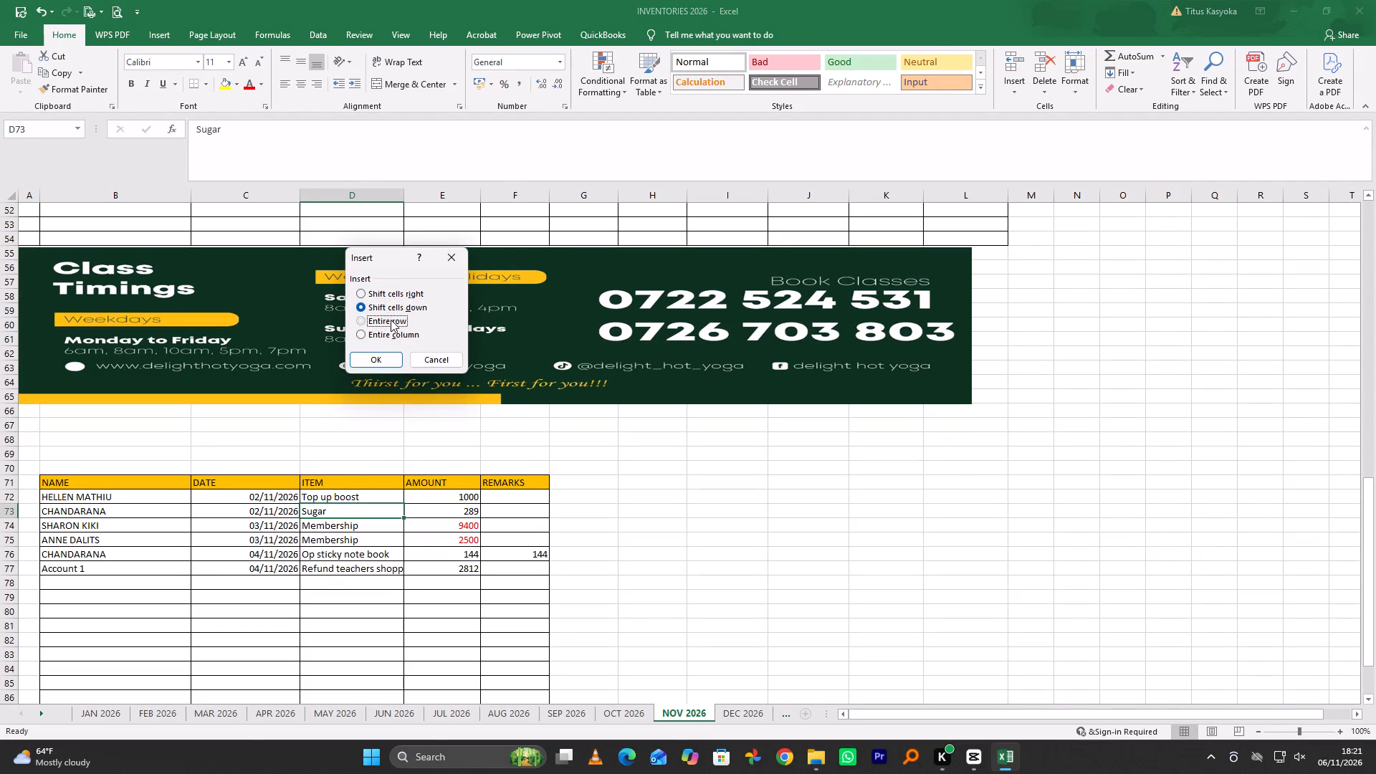
click(378, 353)
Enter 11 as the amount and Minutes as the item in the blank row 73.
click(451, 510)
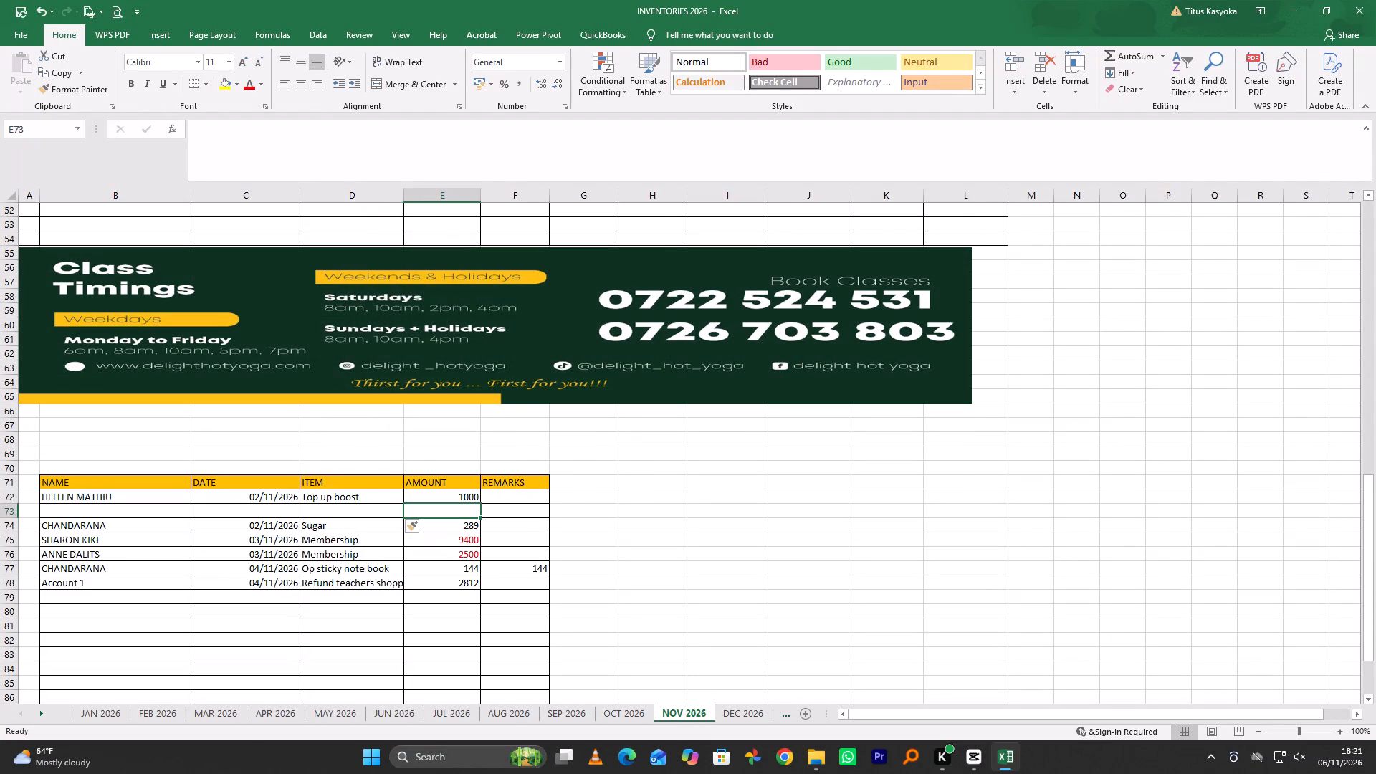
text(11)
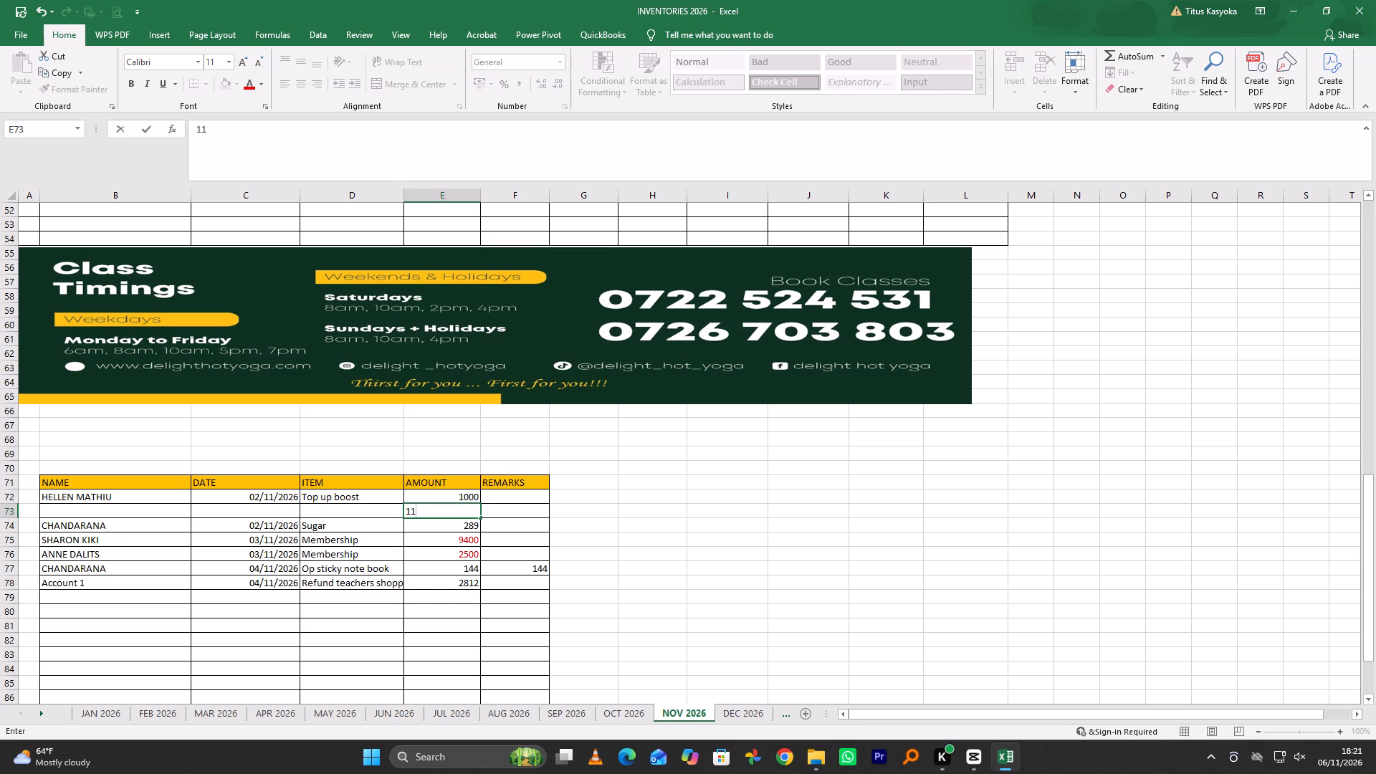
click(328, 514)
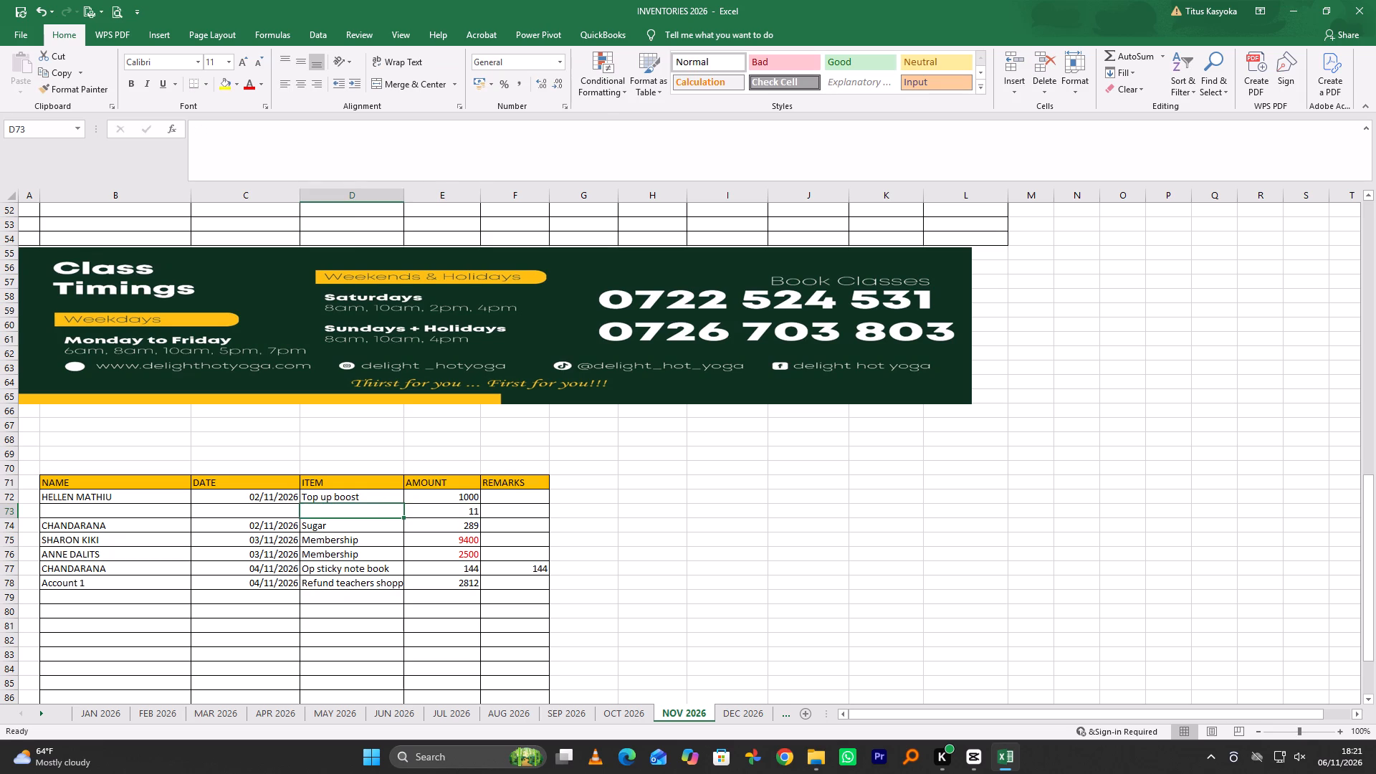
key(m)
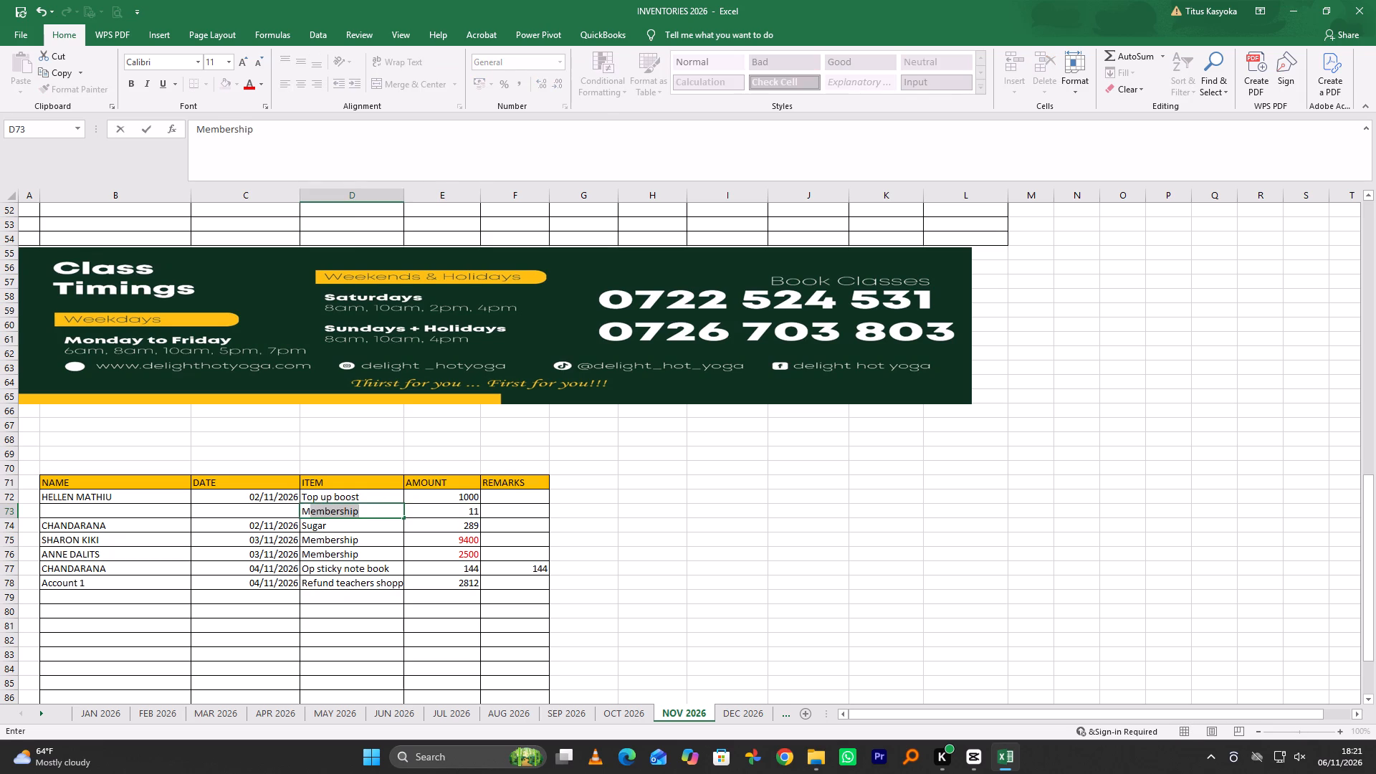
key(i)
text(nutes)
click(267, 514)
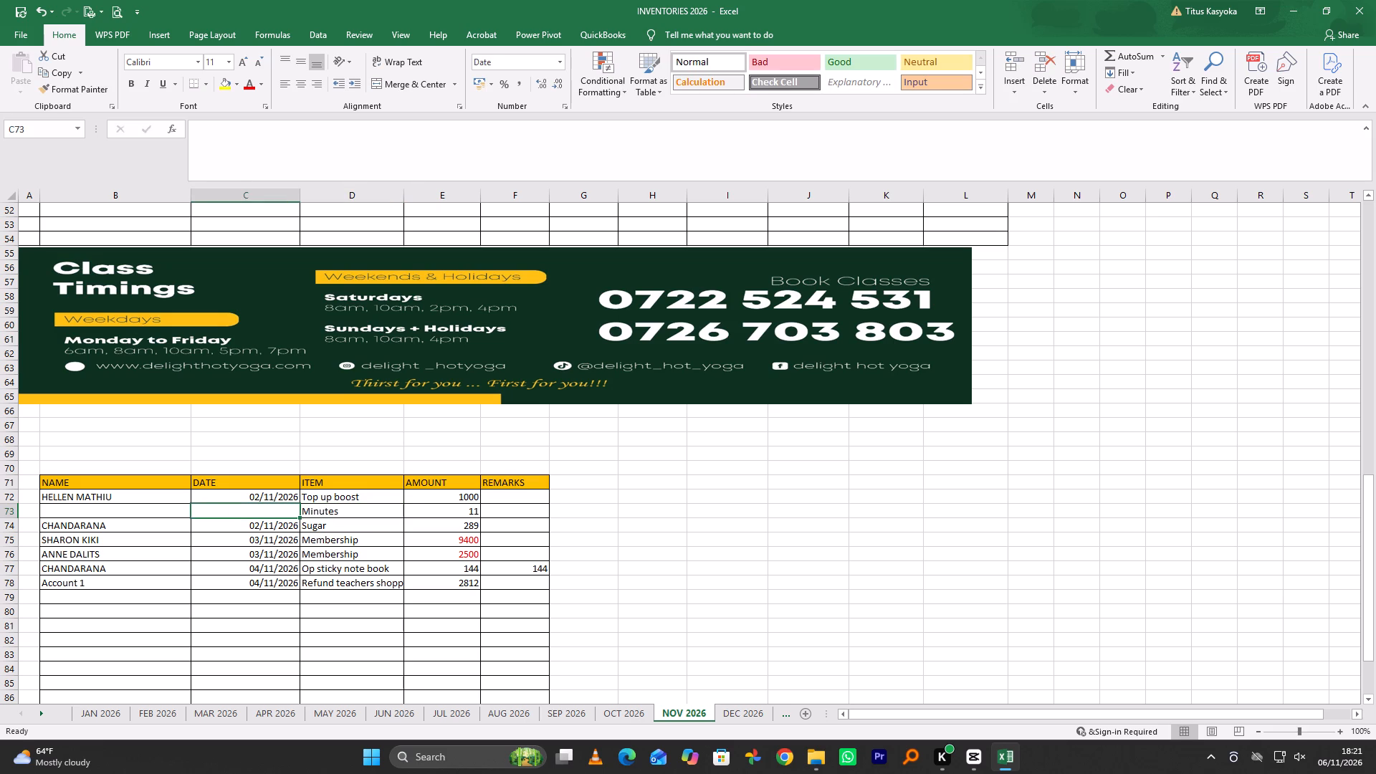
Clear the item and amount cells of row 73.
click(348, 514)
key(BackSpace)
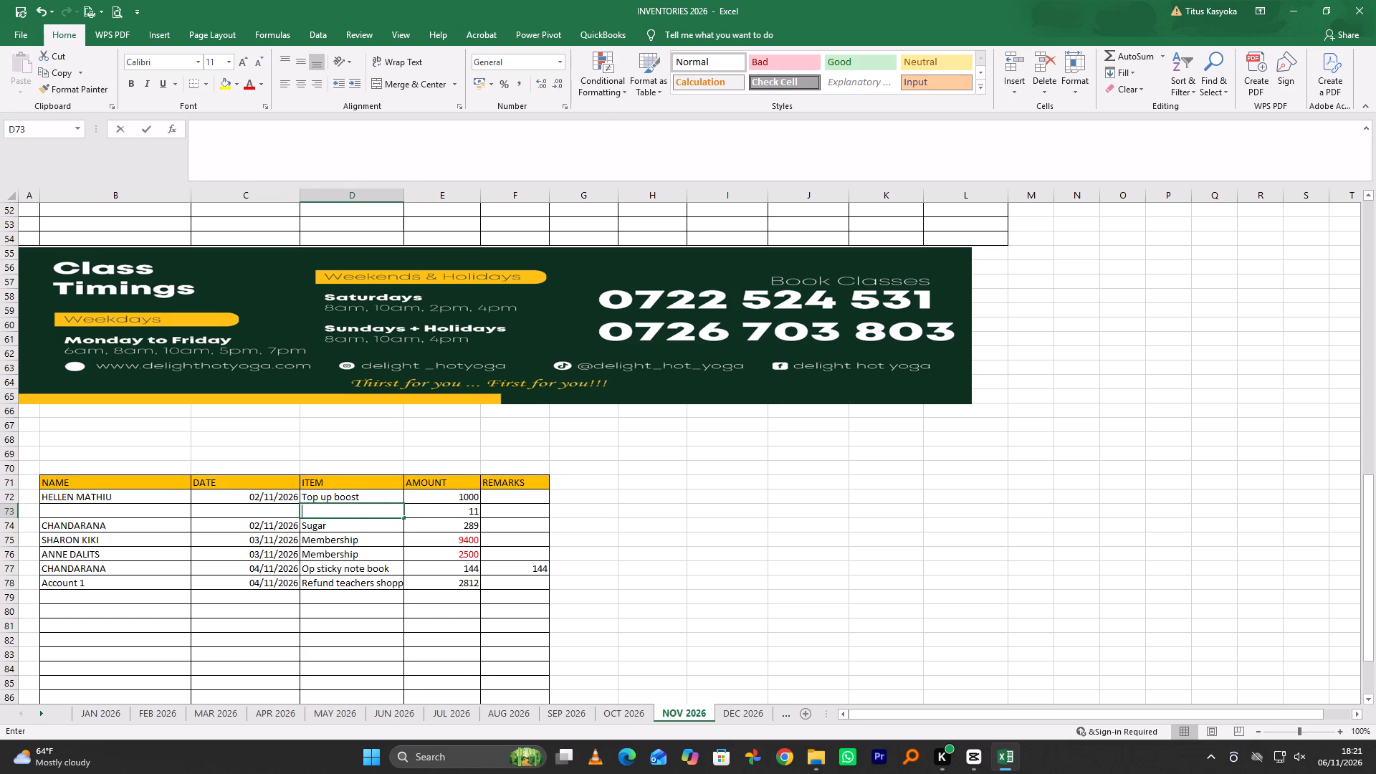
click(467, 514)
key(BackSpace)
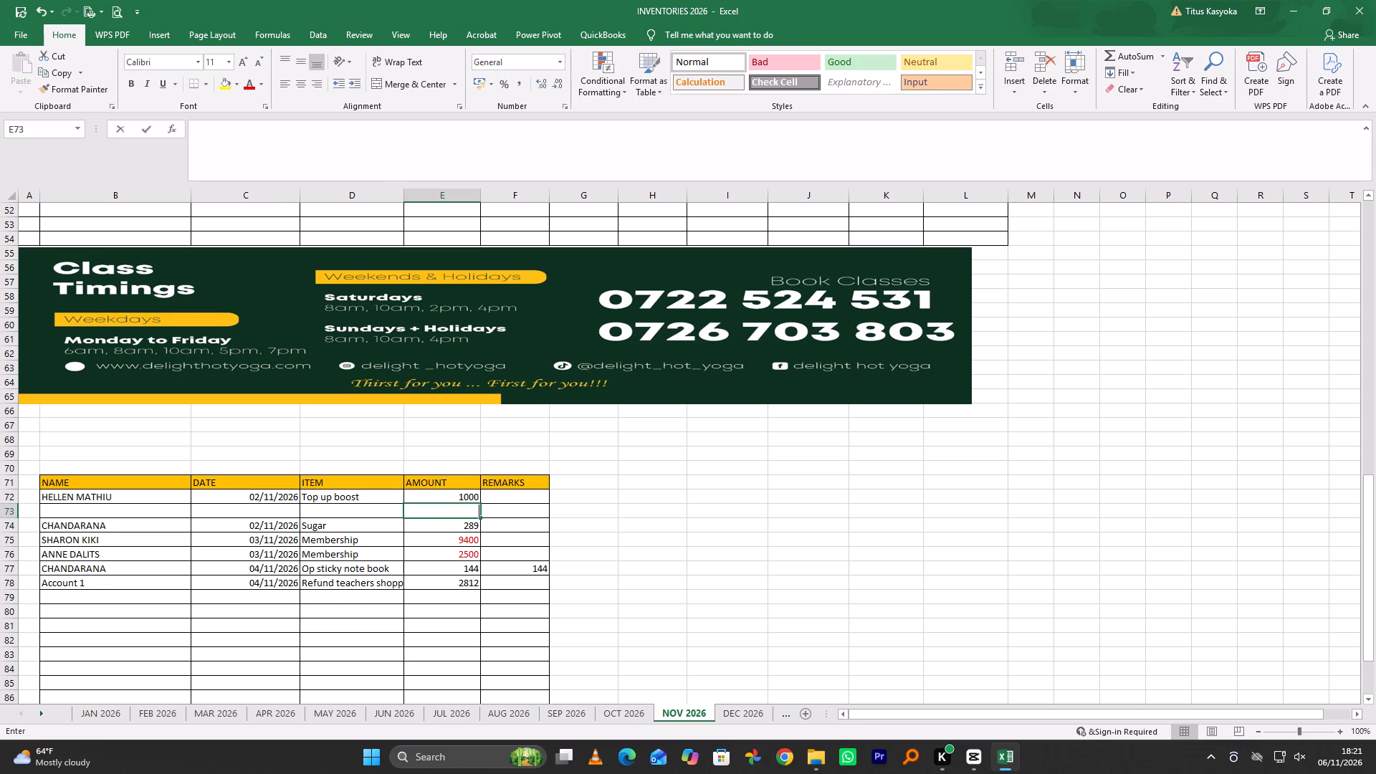
Copy the Top up boost entry, from name to amount, from row 72 into row 73.
drag(110, 495, 268, 500)
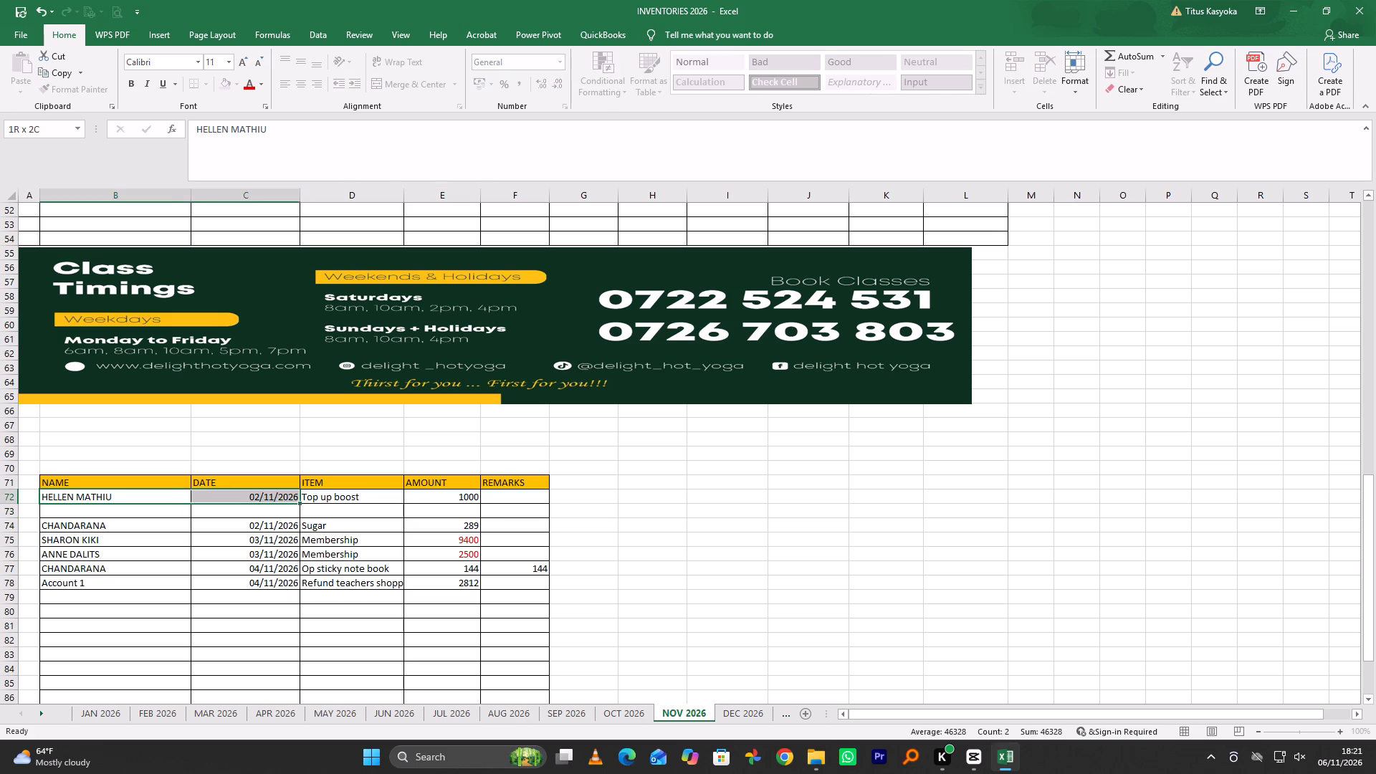
drag(268, 500, 449, 502)
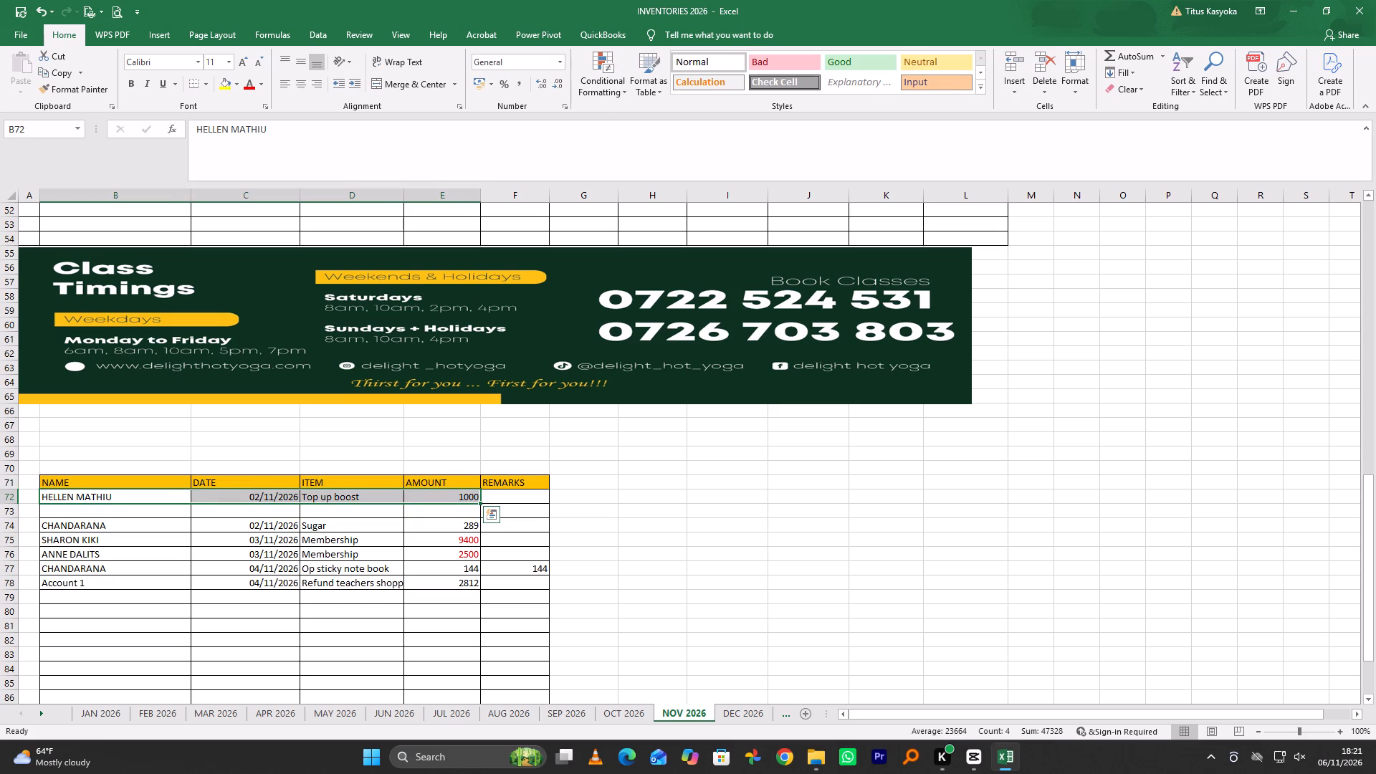
key(ctrl+c)
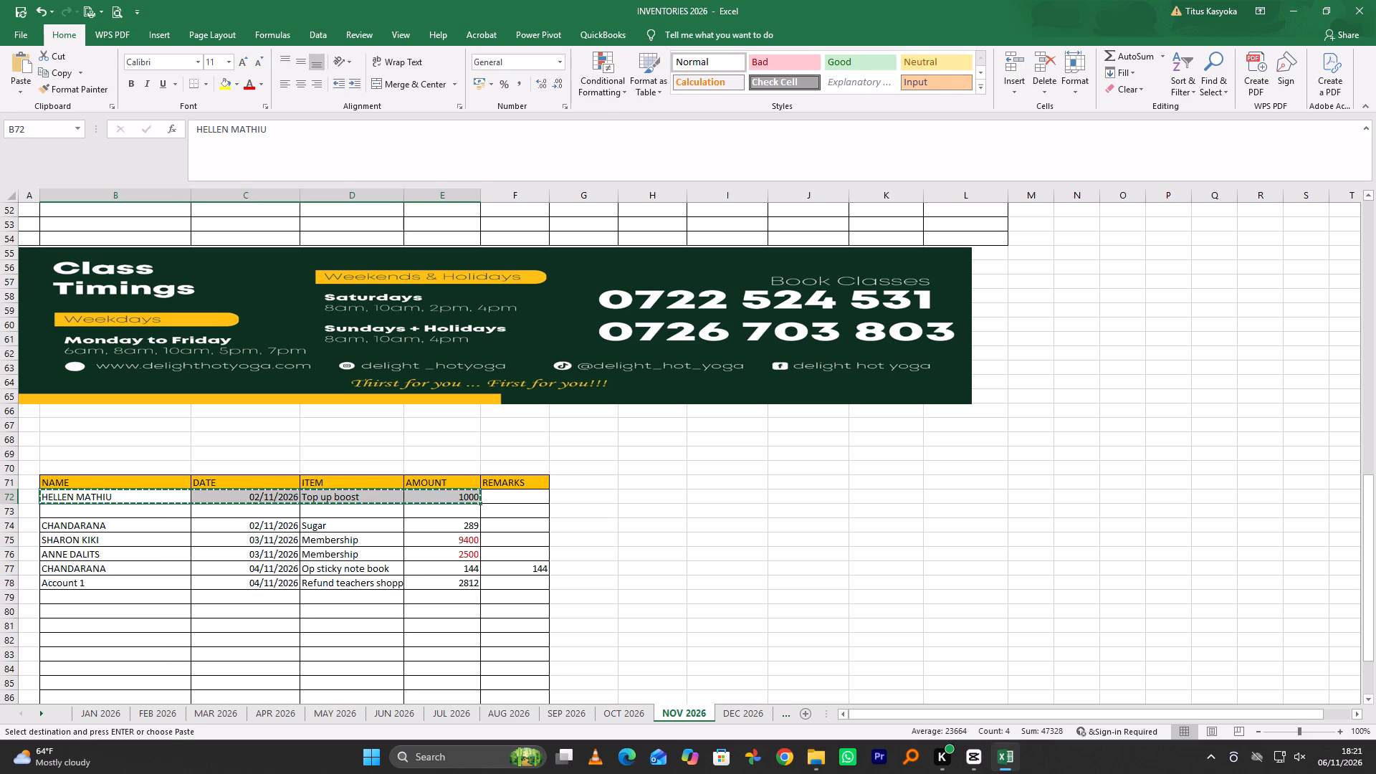
drag(153, 512, 438, 511)
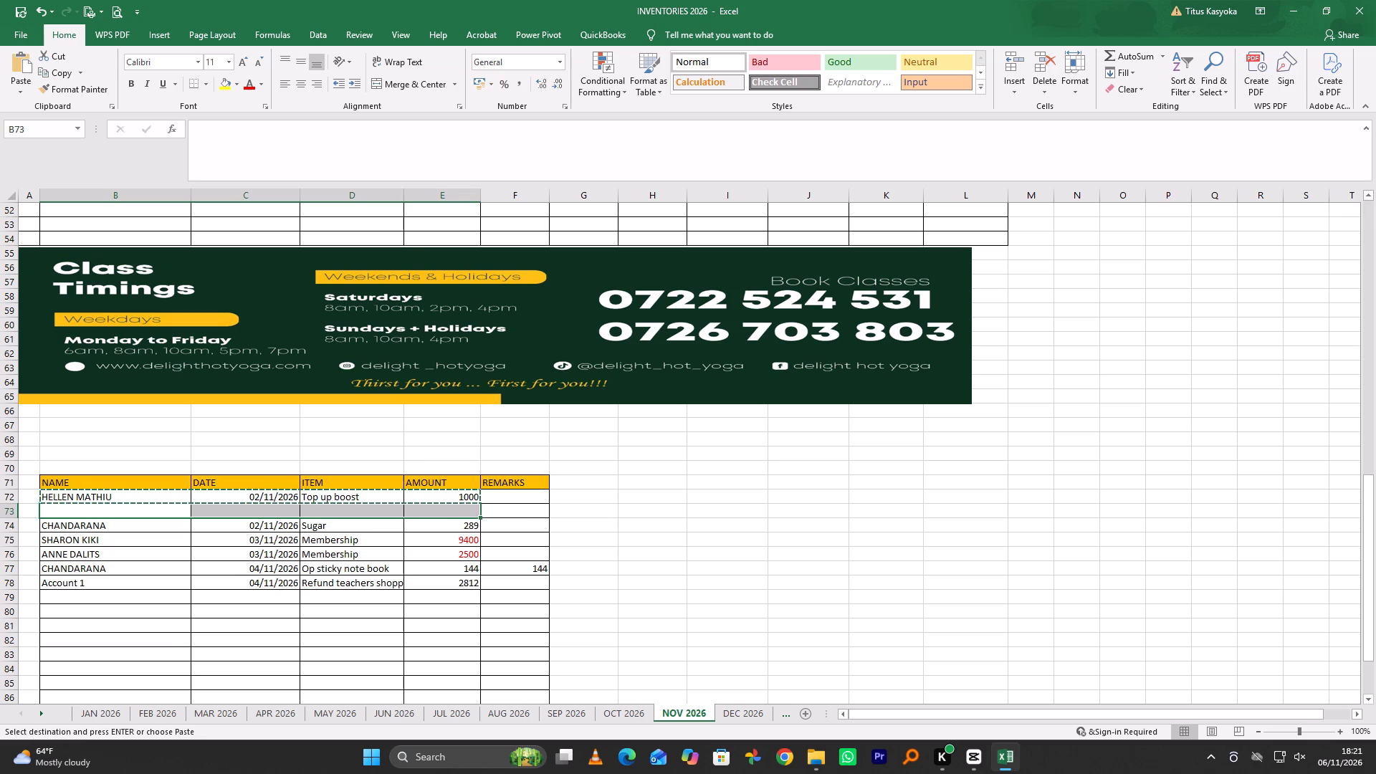
key(ctrl+v)
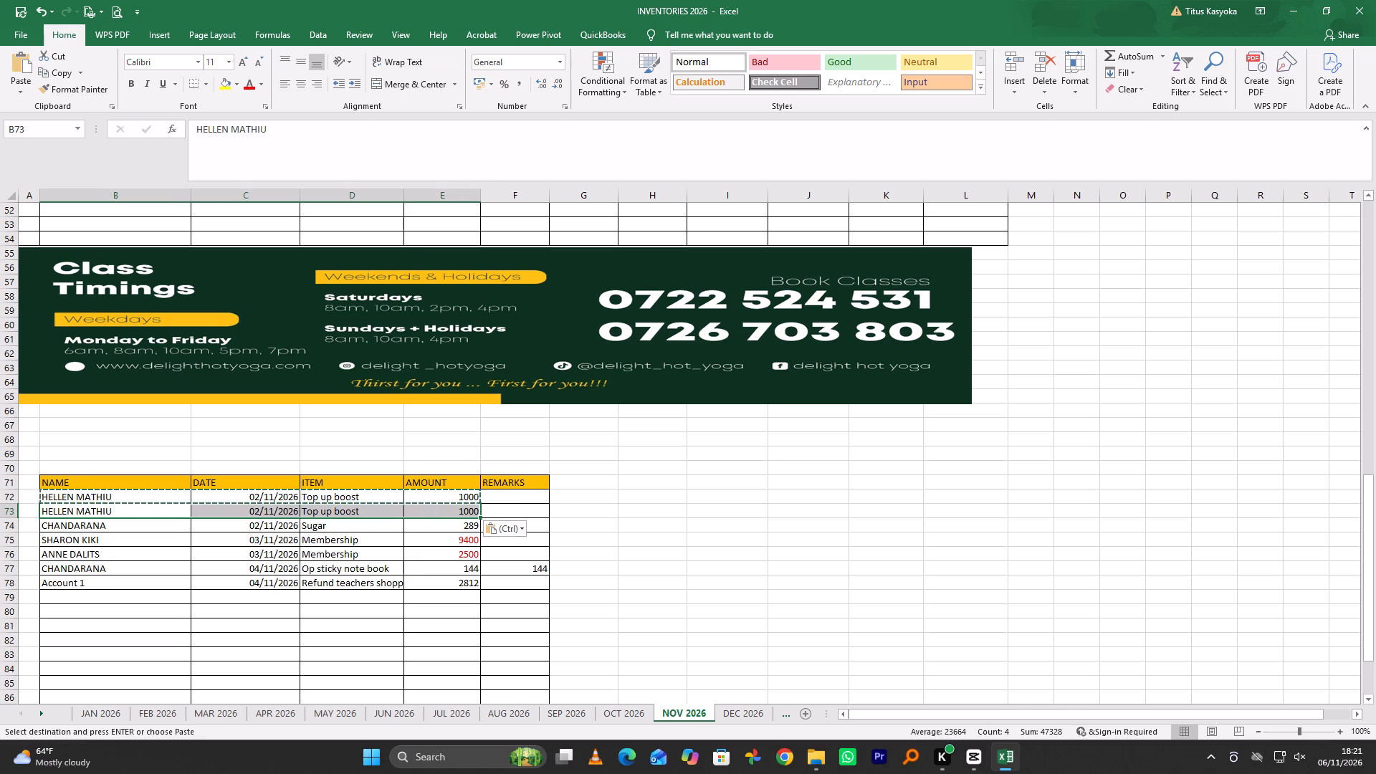
Clear the name in row 72 and set that row's date to 01/11/2026.
click(125, 495)
key(BackSpace)
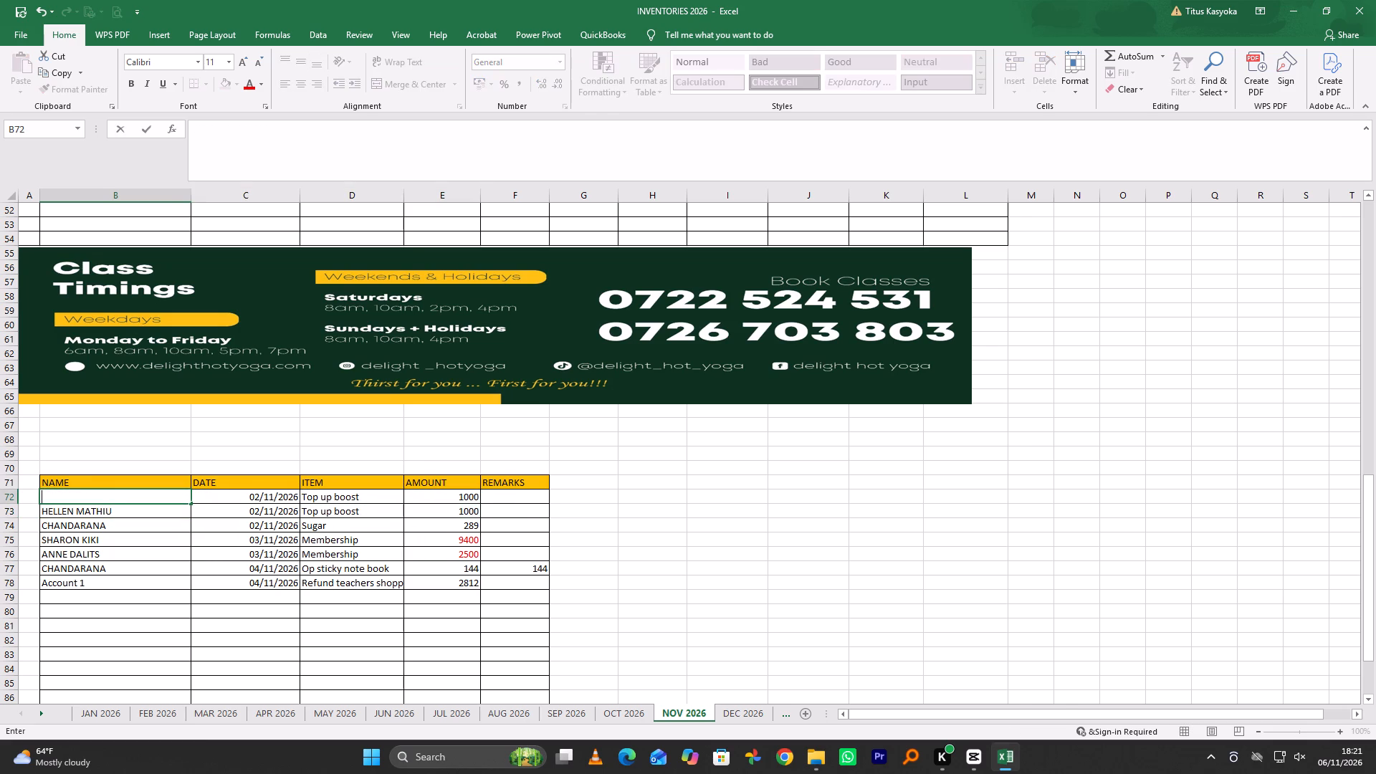
double_click(259, 499)
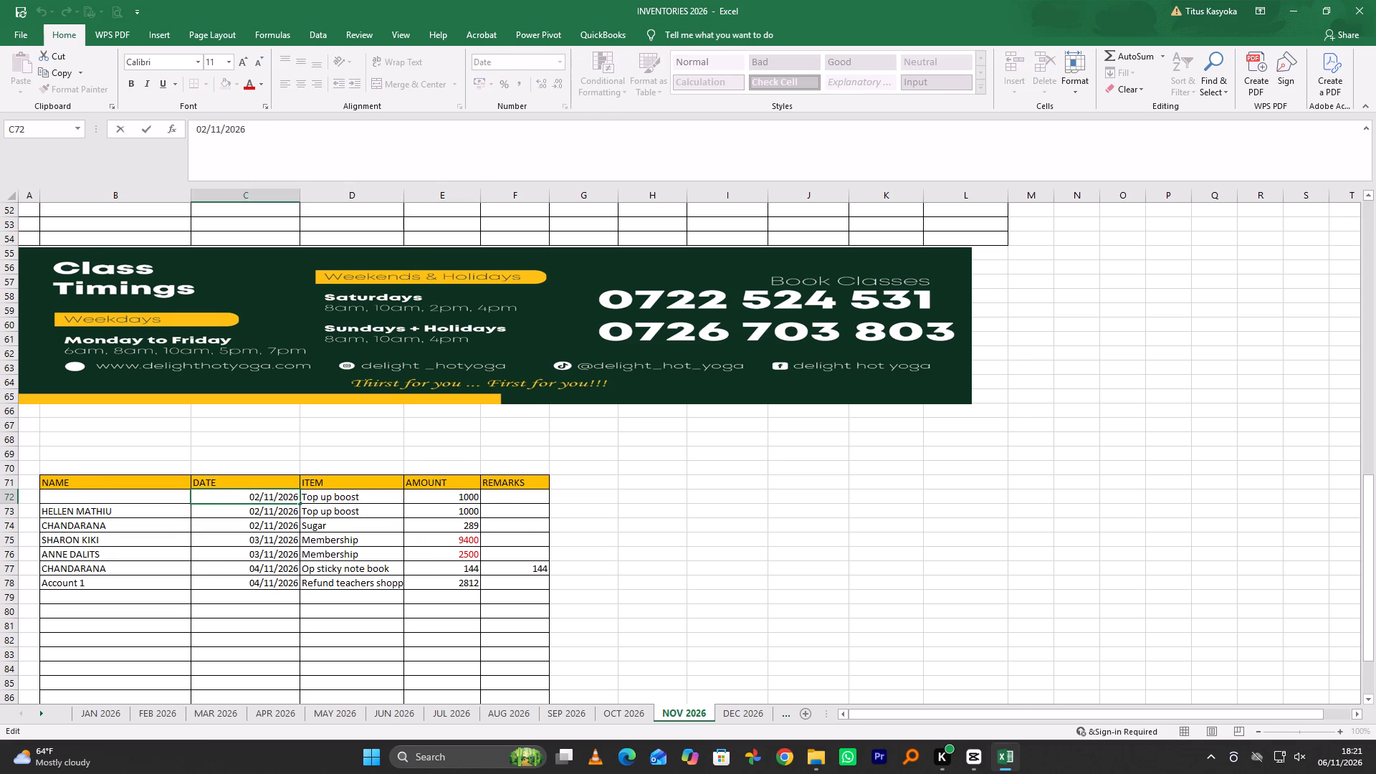
key(BackSpace)
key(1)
Replace row 72's item with Minutes and its amount with 11.
click(347, 503)
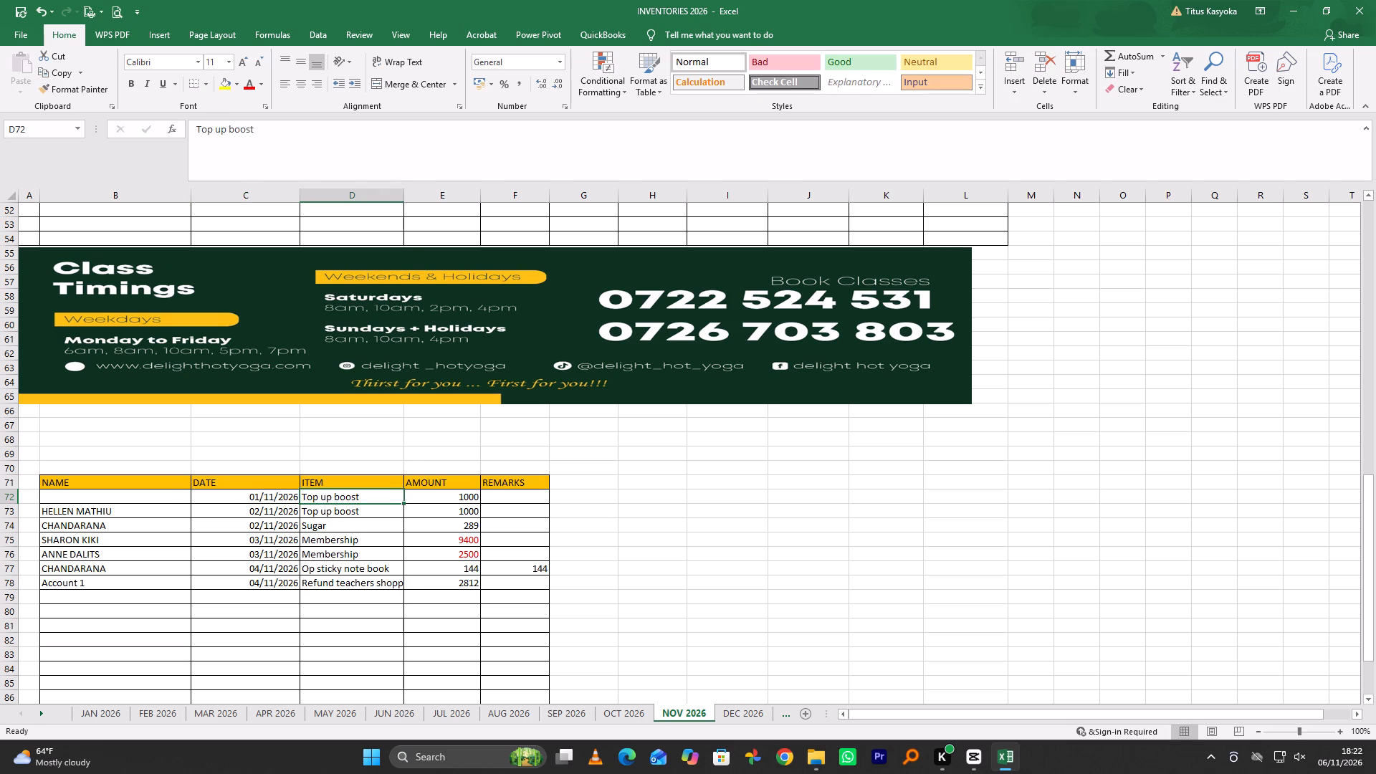
key(BackSpace)
click(462, 497)
key(BackSpace)
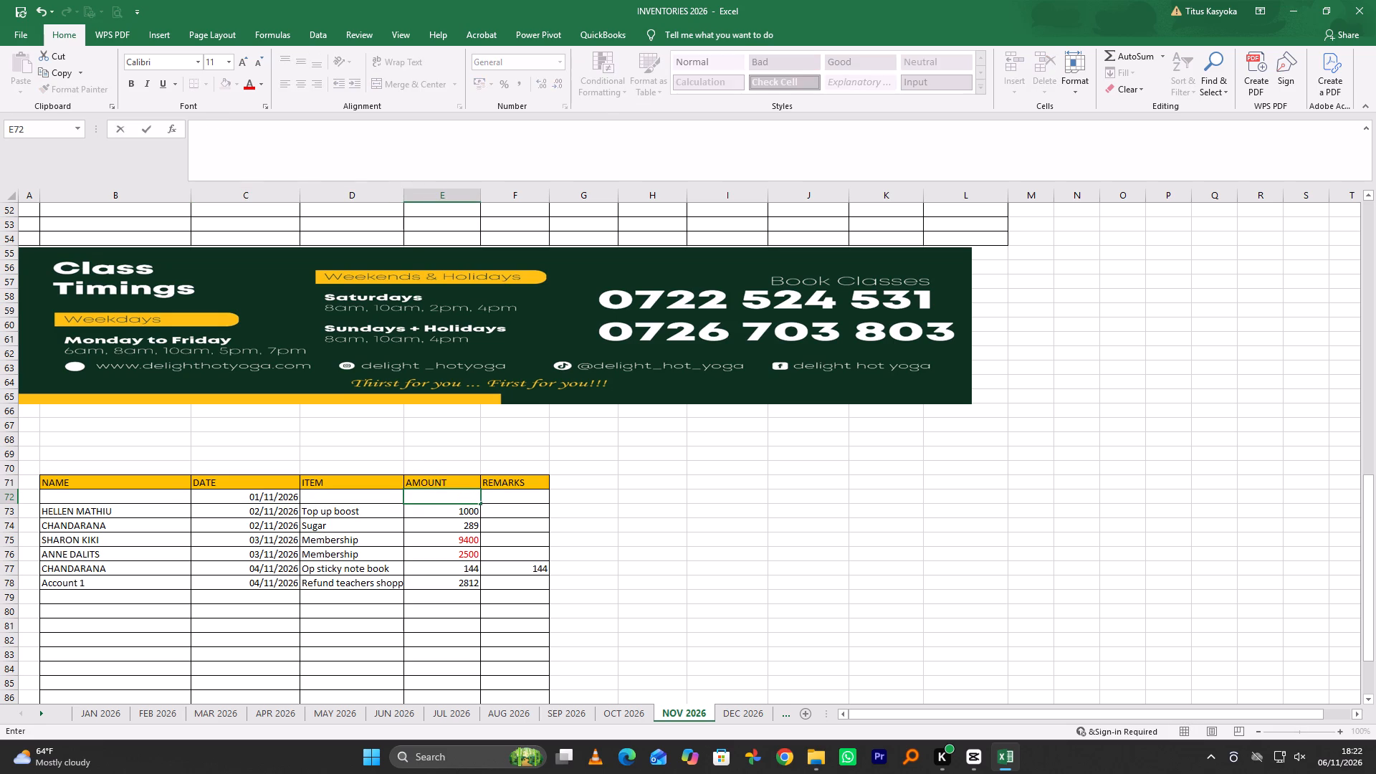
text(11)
click(344, 494)
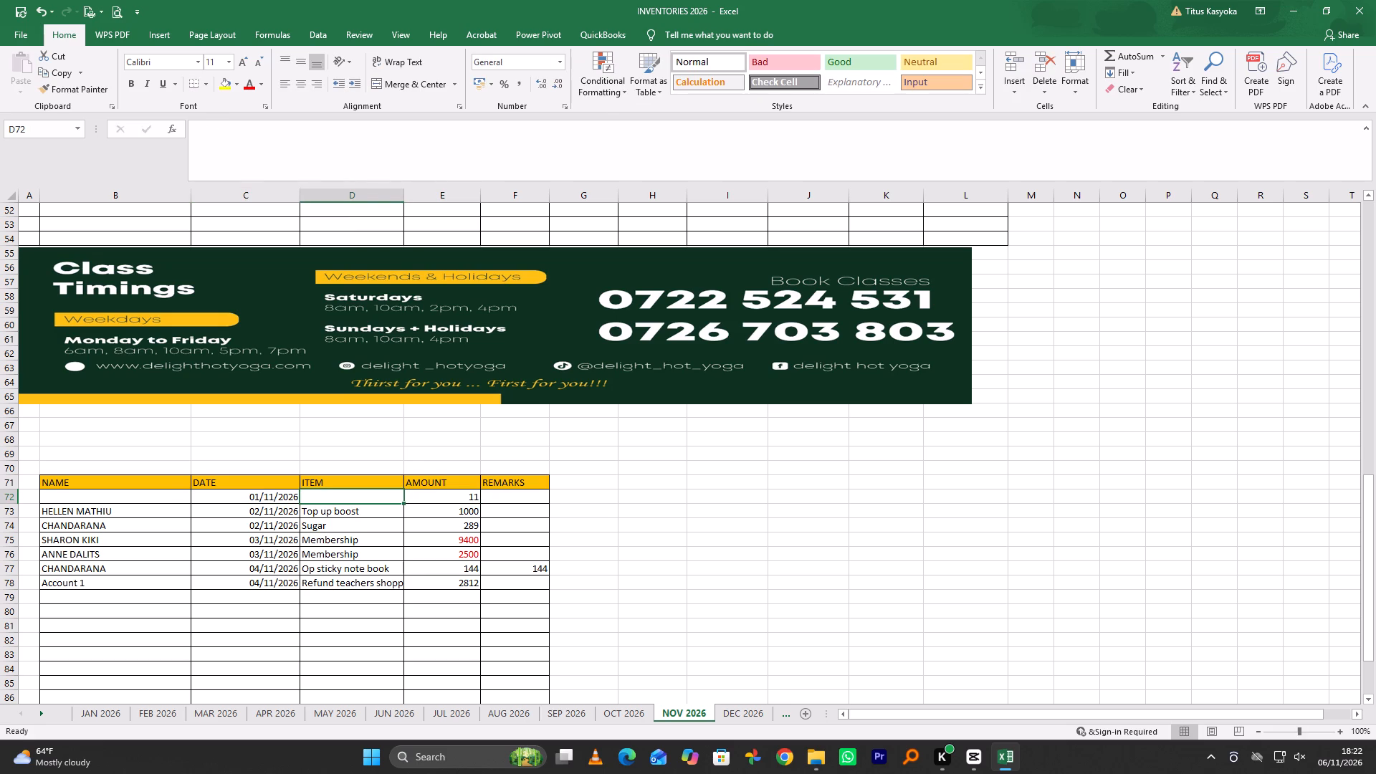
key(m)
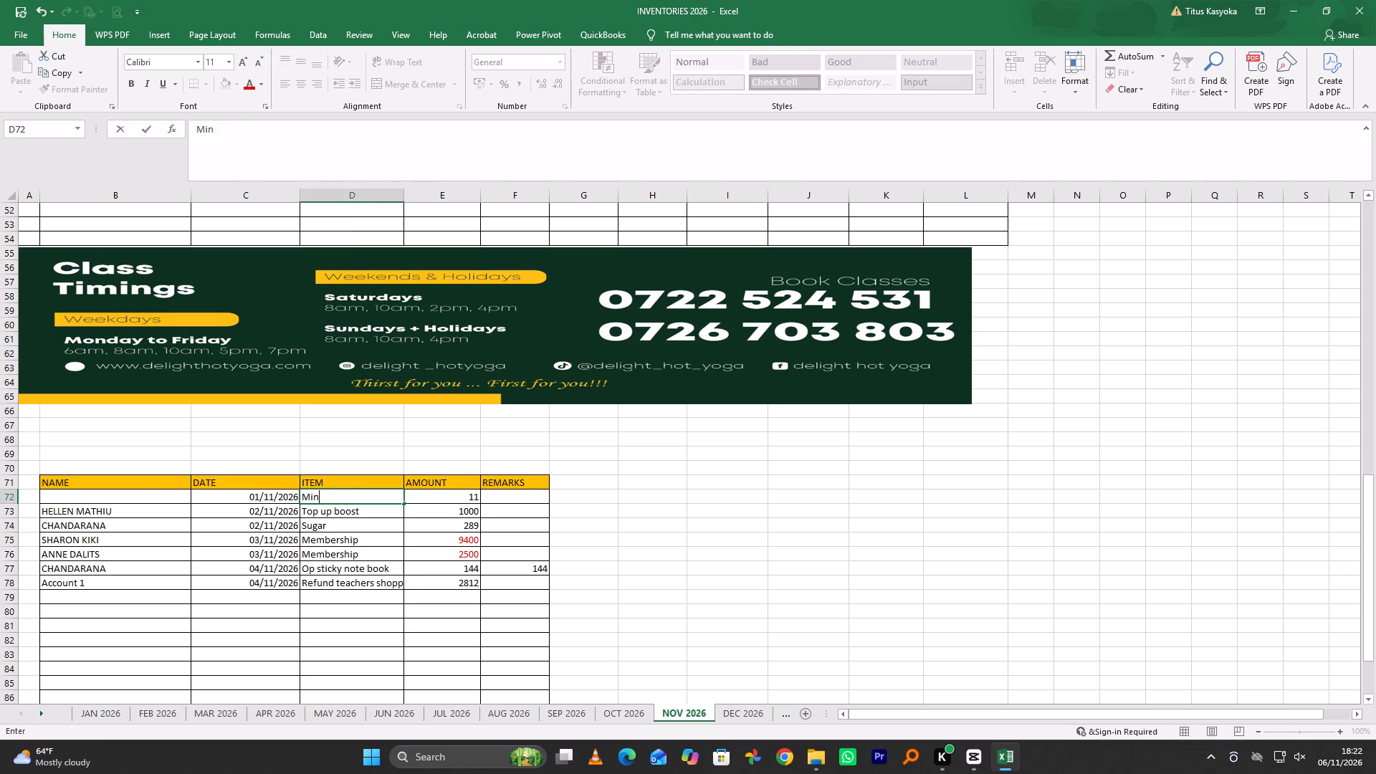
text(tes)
Enter SAFARICOM as the name for the Minutes entry in row 72.
double_click(156, 492)
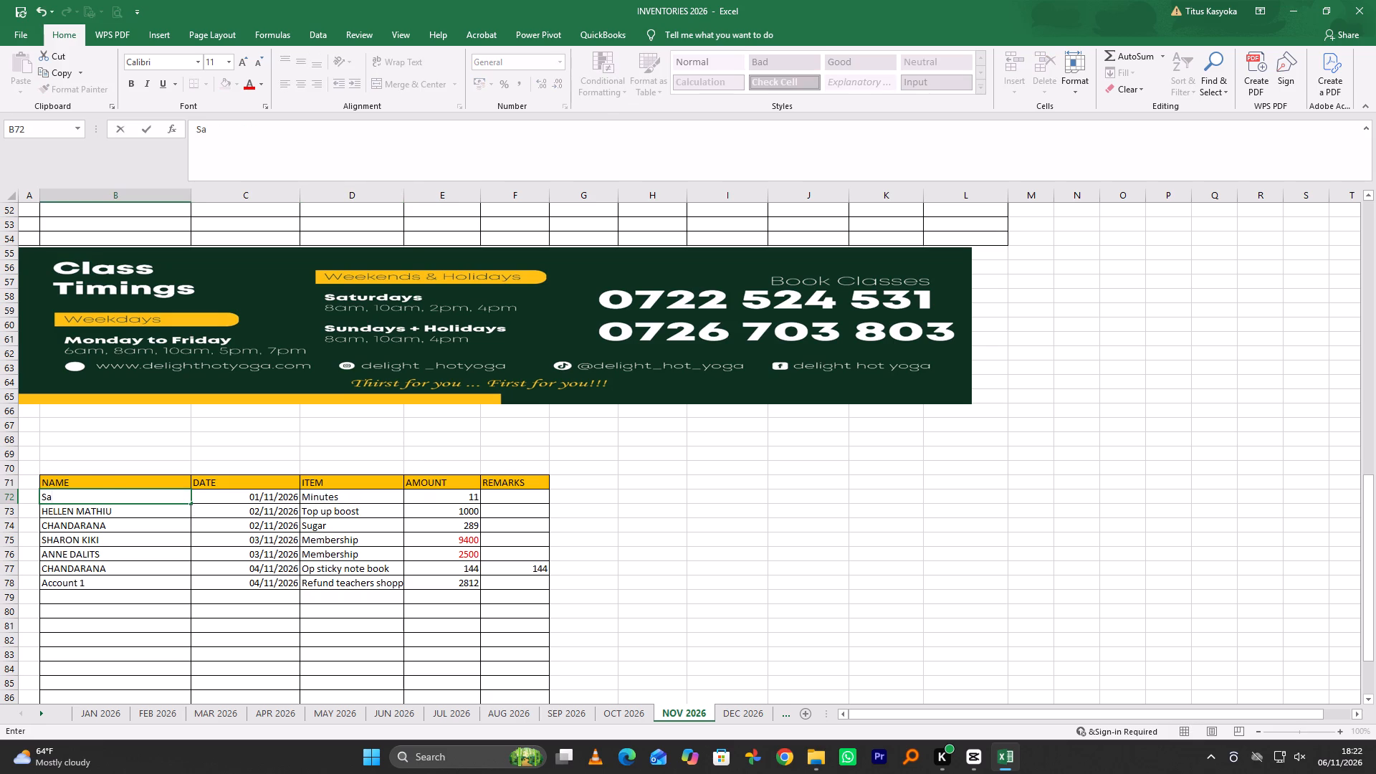
key(BackSpace)
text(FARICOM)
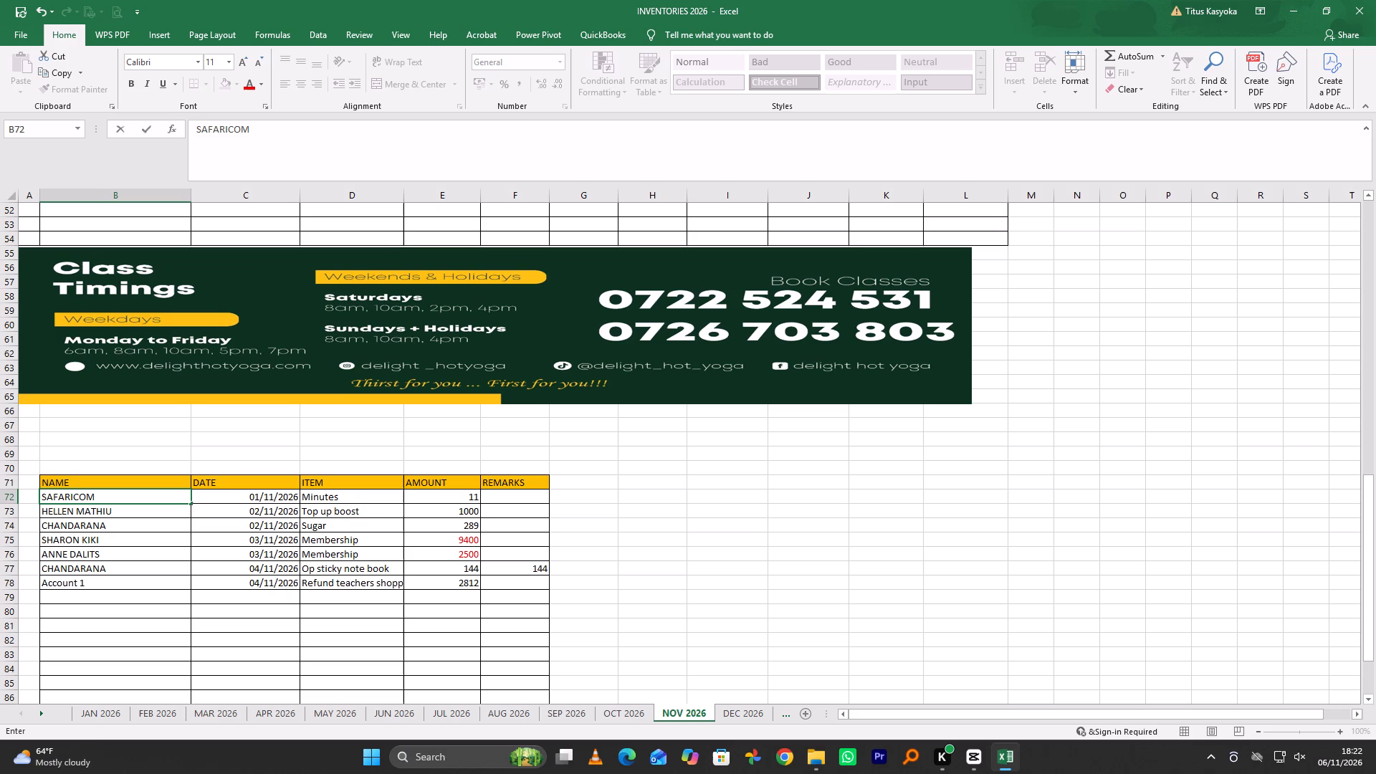
Insert an entire blank row between the Top up boost and Sugar entries.
right_click(349, 523)
click(412, 335)
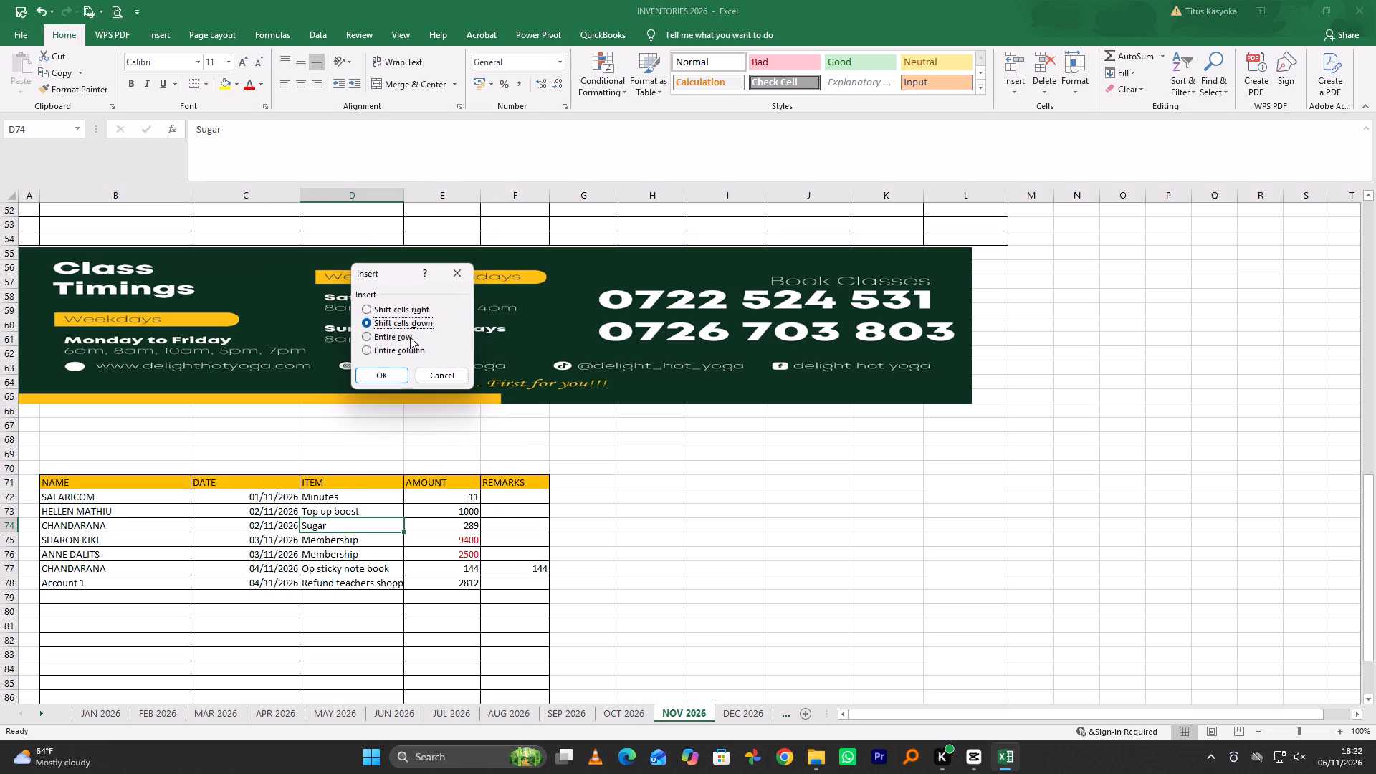
click(408, 338)
click(379, 374)
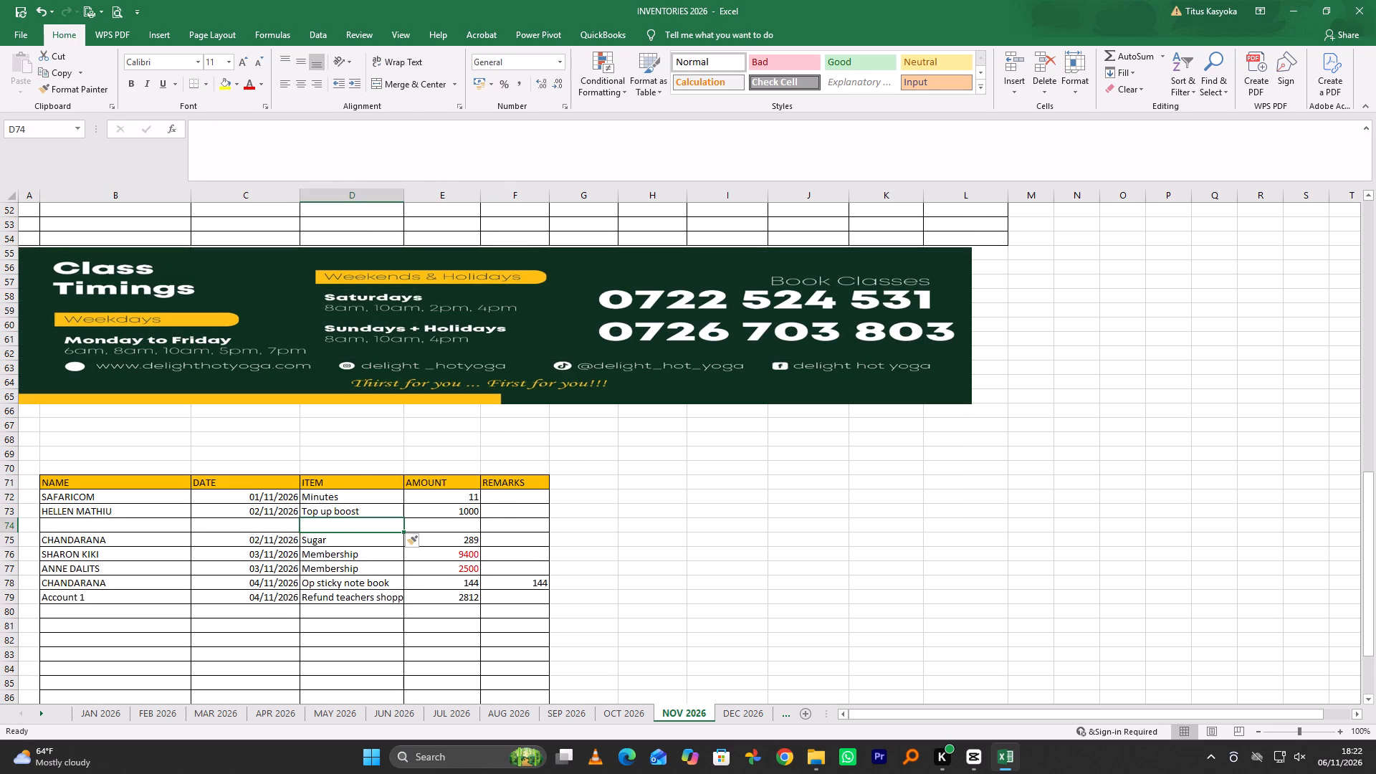
Enter TINGG as the name and 02/11/2026 as the date in row 74, and open its item cell for editing.
click(94, 520)
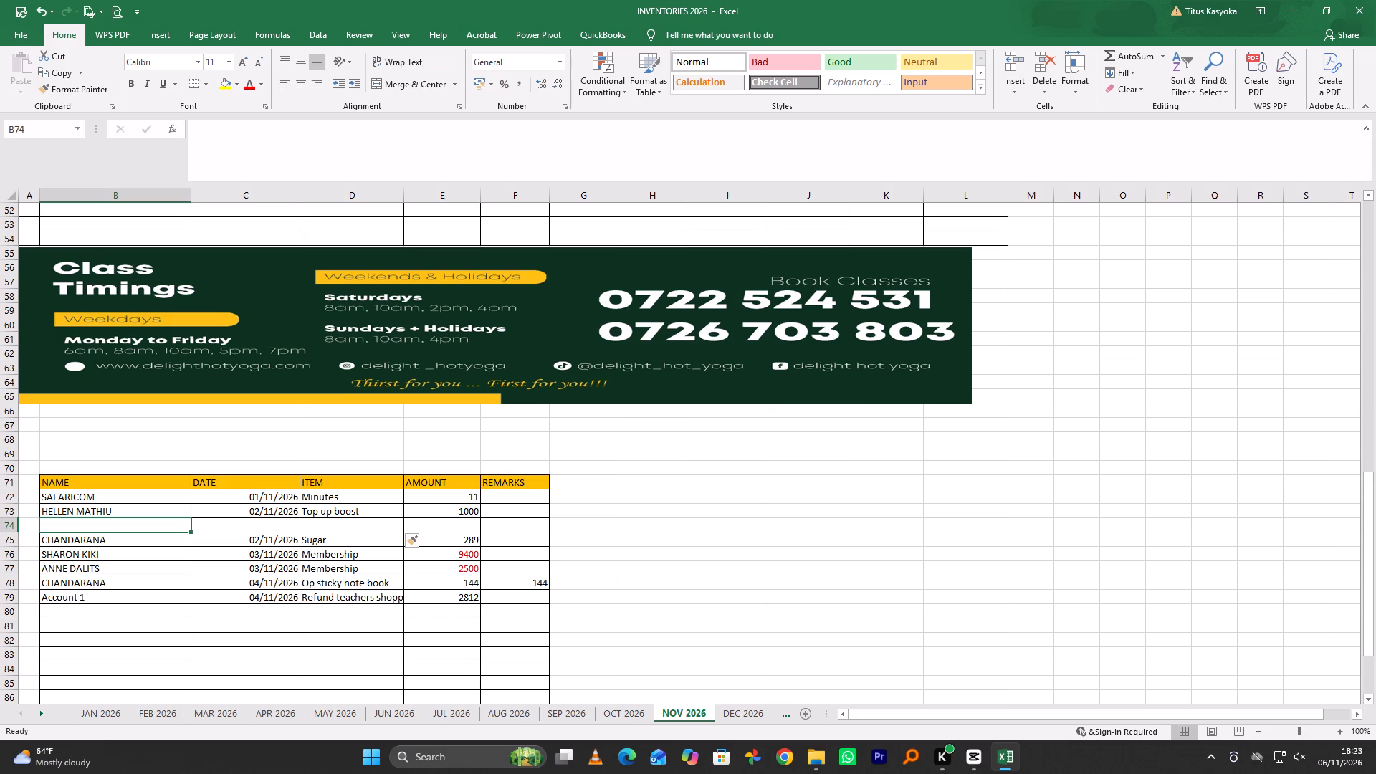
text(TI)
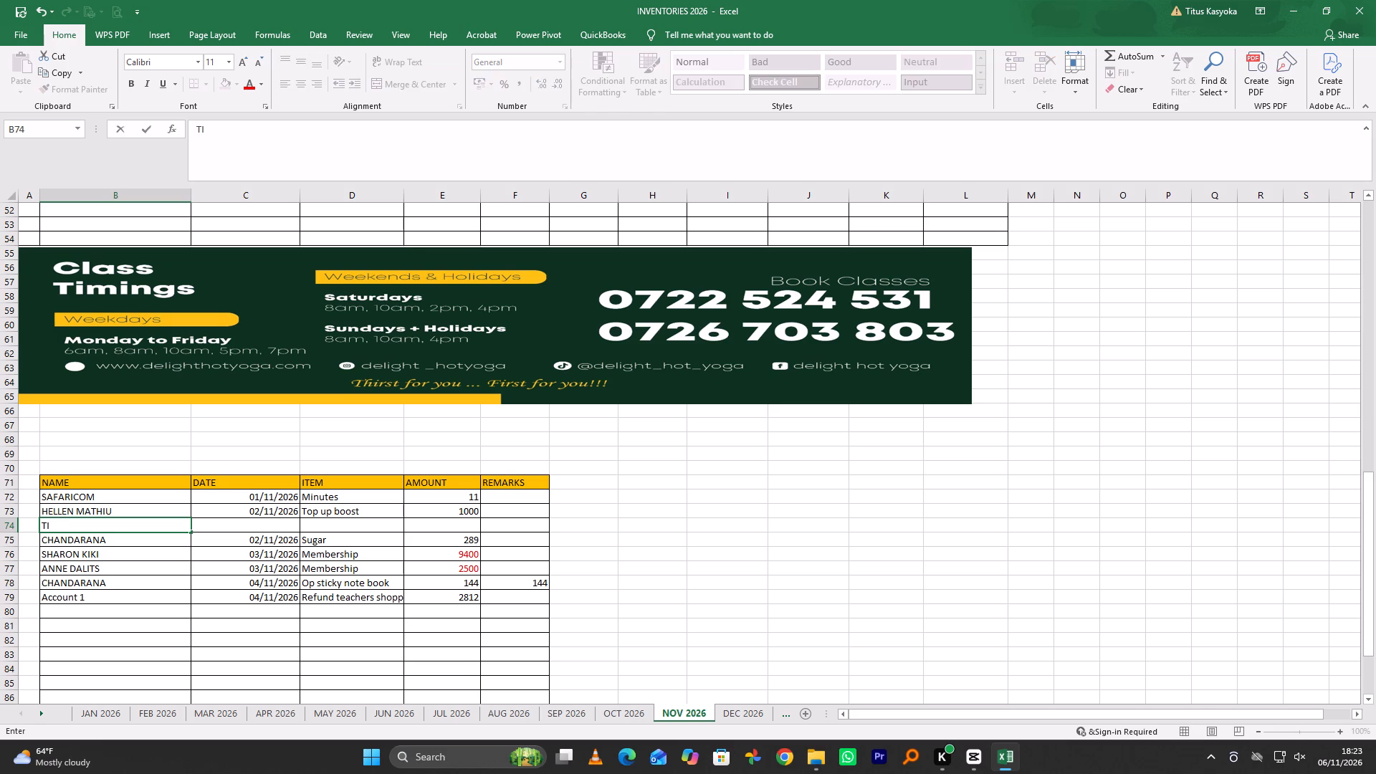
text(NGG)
click(263, 520)
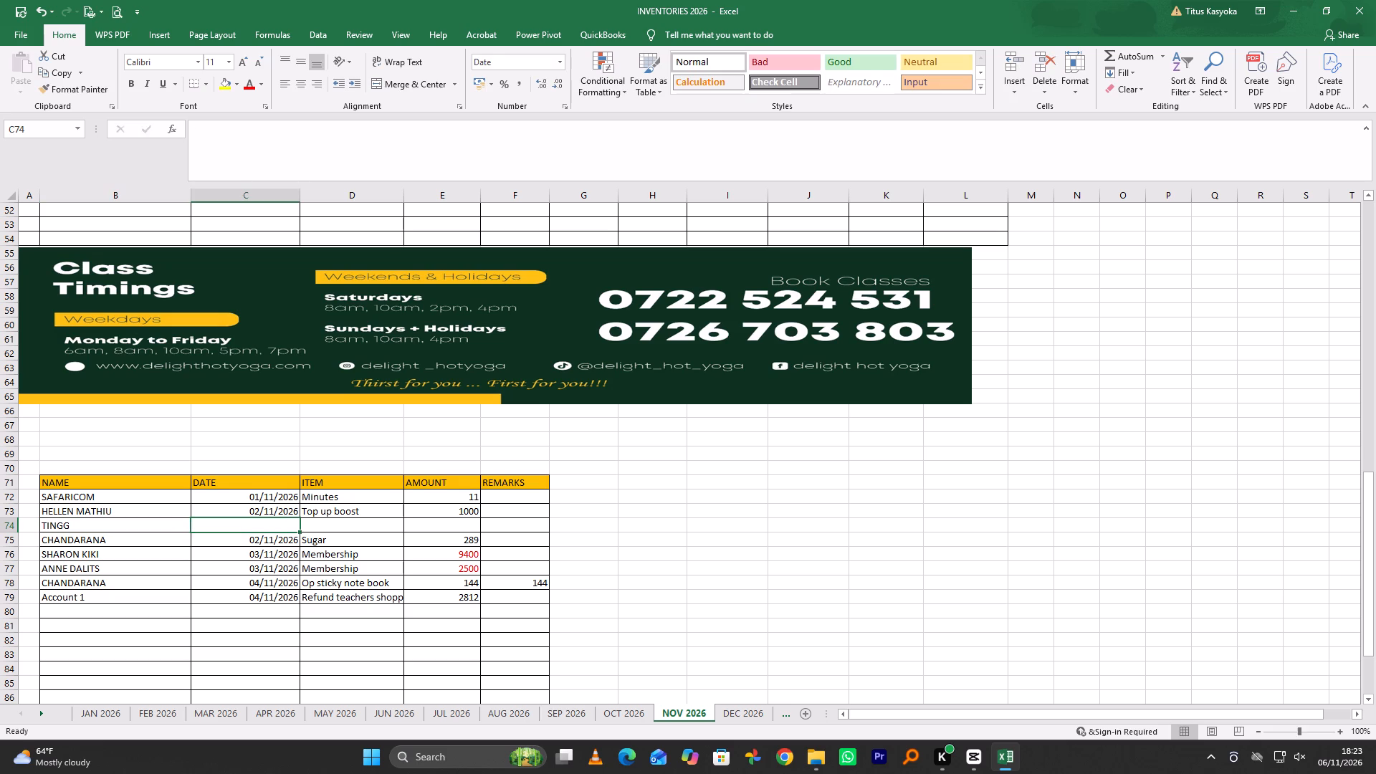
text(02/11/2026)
click(228, 565)
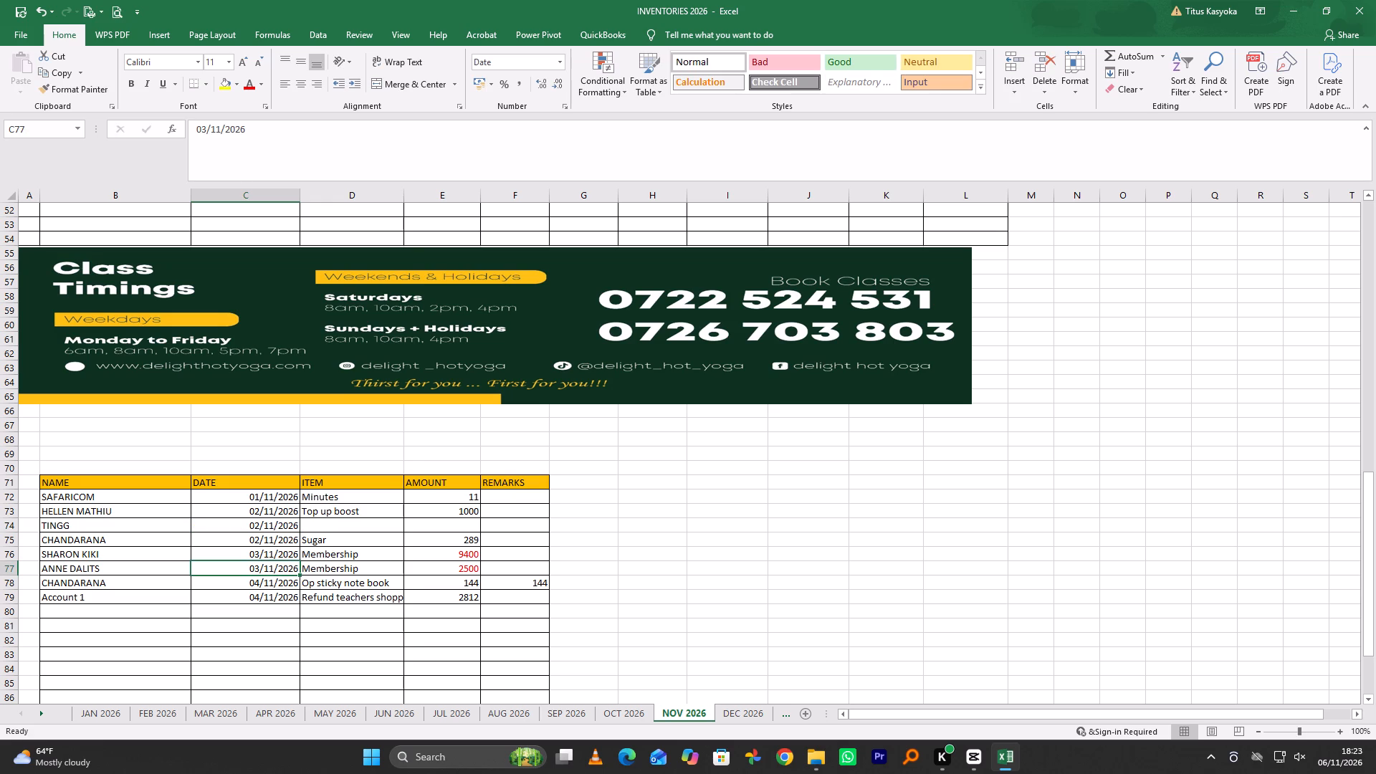
double_click(317, 527)
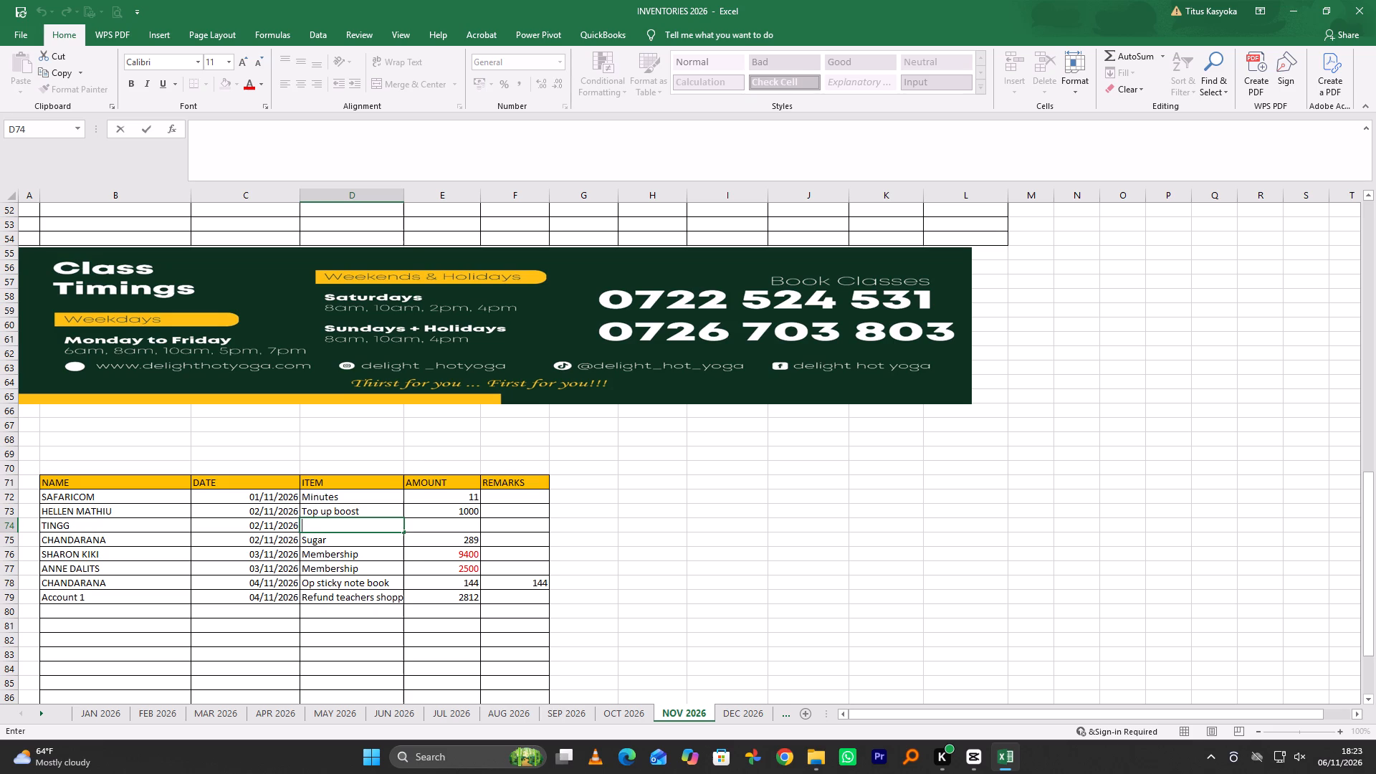
Enter Facebook ads as the item and 9745 as the amount for the TINGG entry in row 74.
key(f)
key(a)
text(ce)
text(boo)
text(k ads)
click(460, 524)
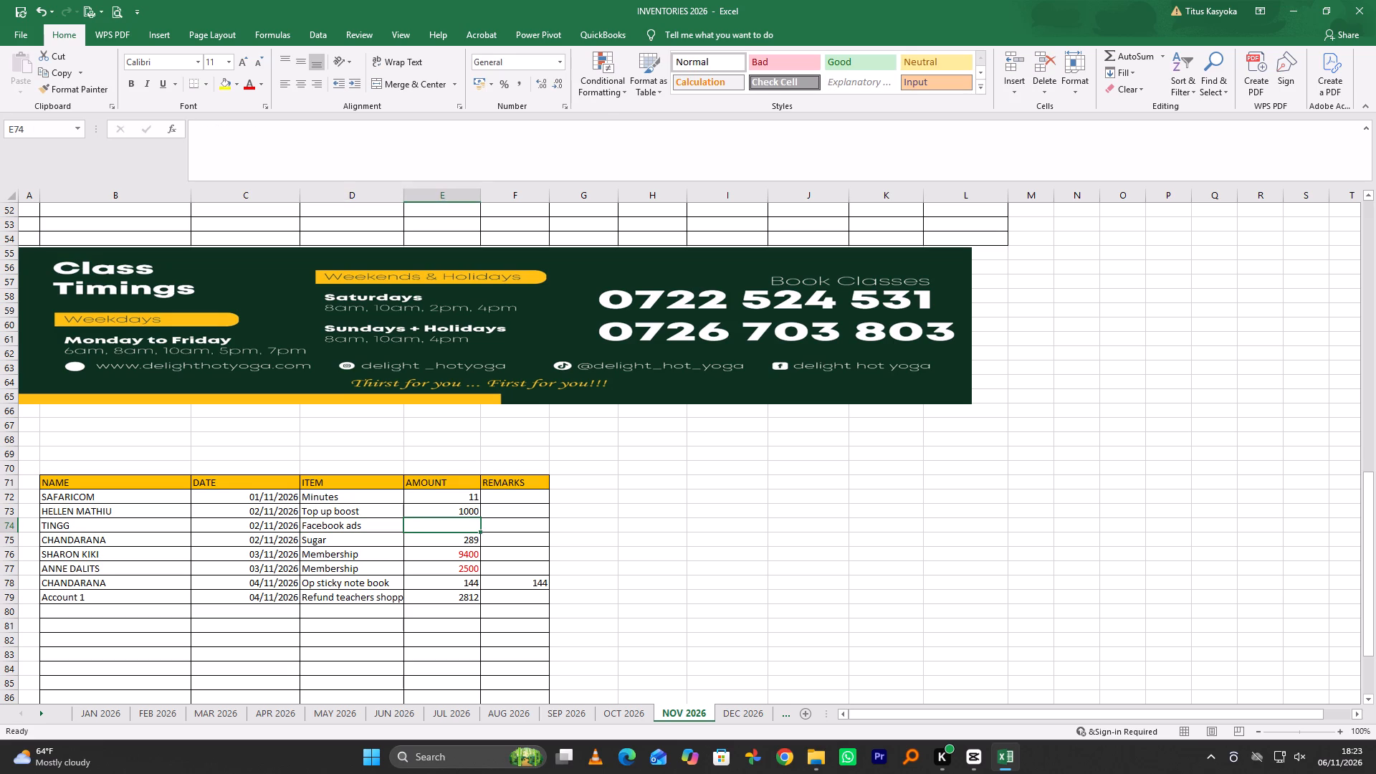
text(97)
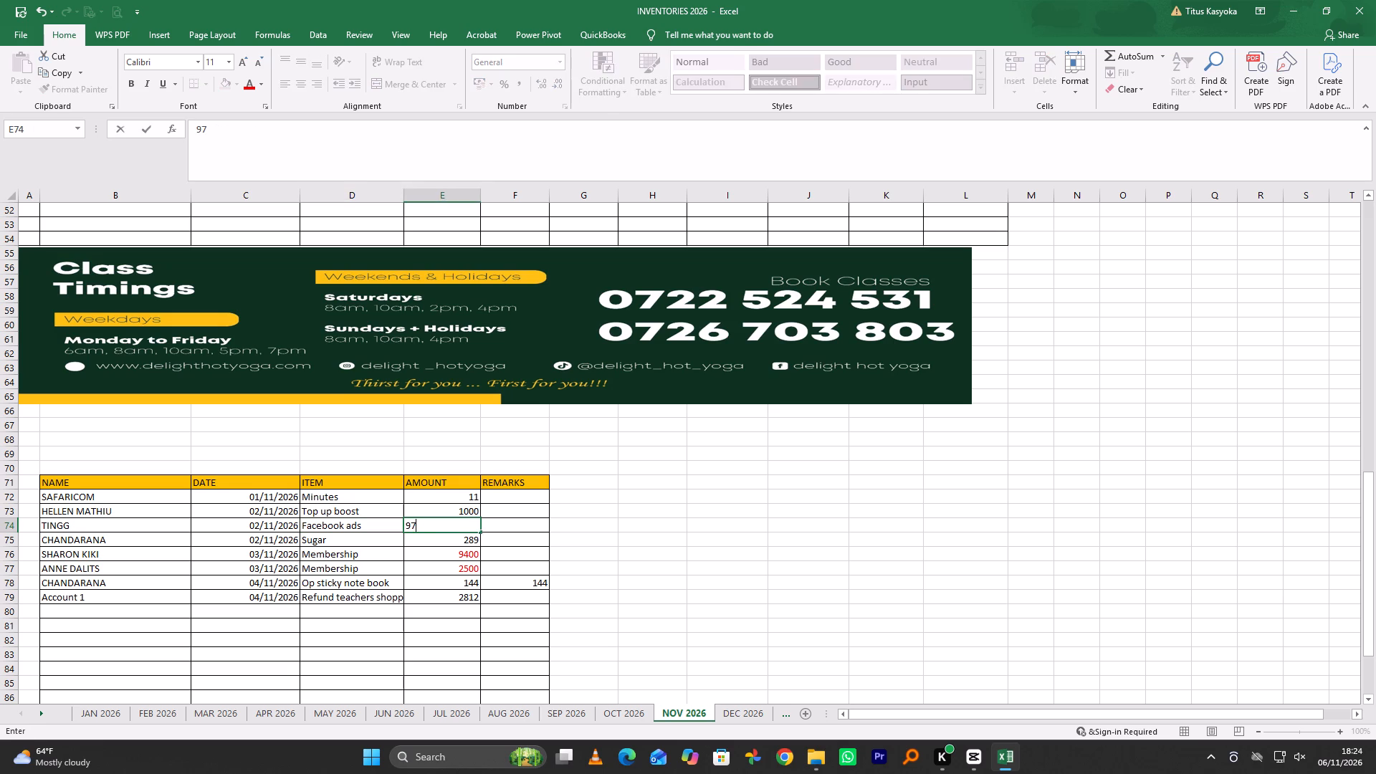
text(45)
click(854, 485)
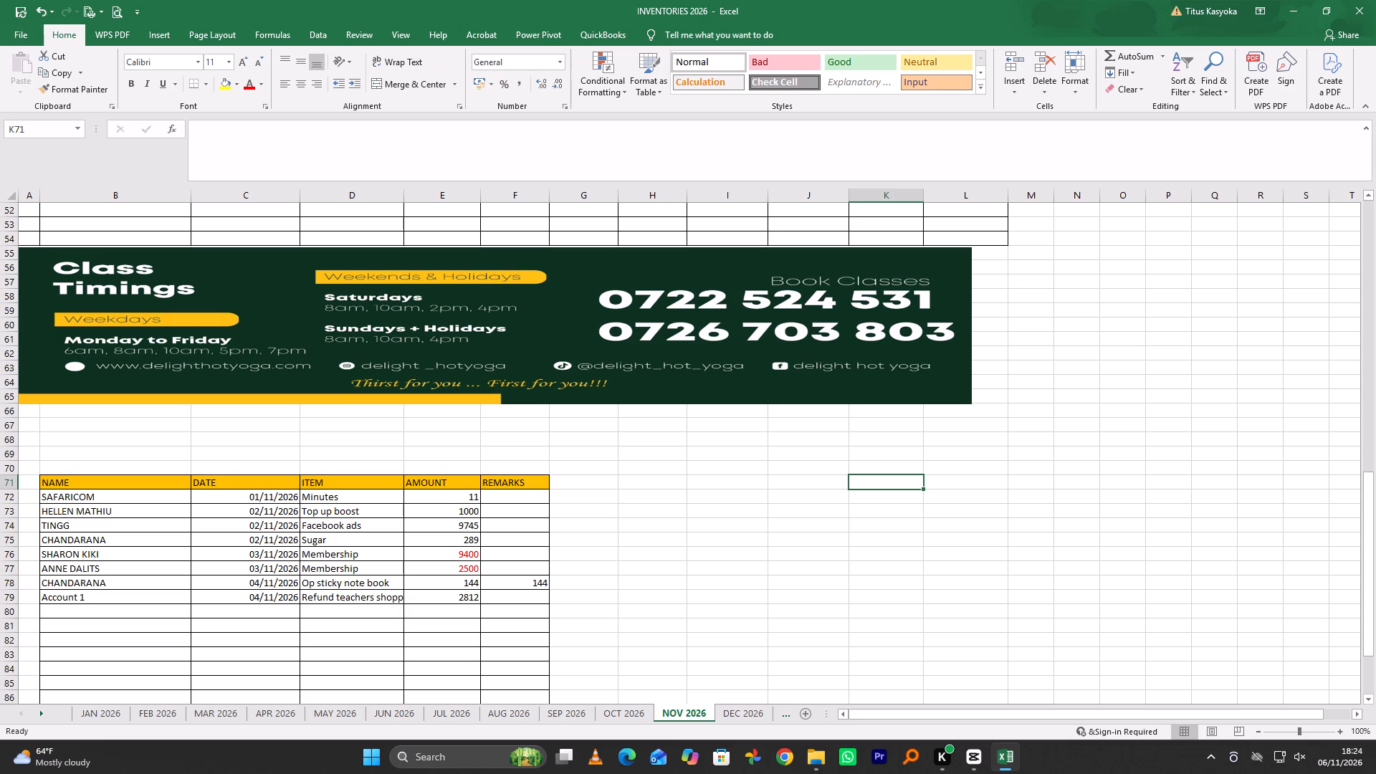
Insert an entire blank row between the Facebook ads and Sugar entries.
right_click(372, 540)
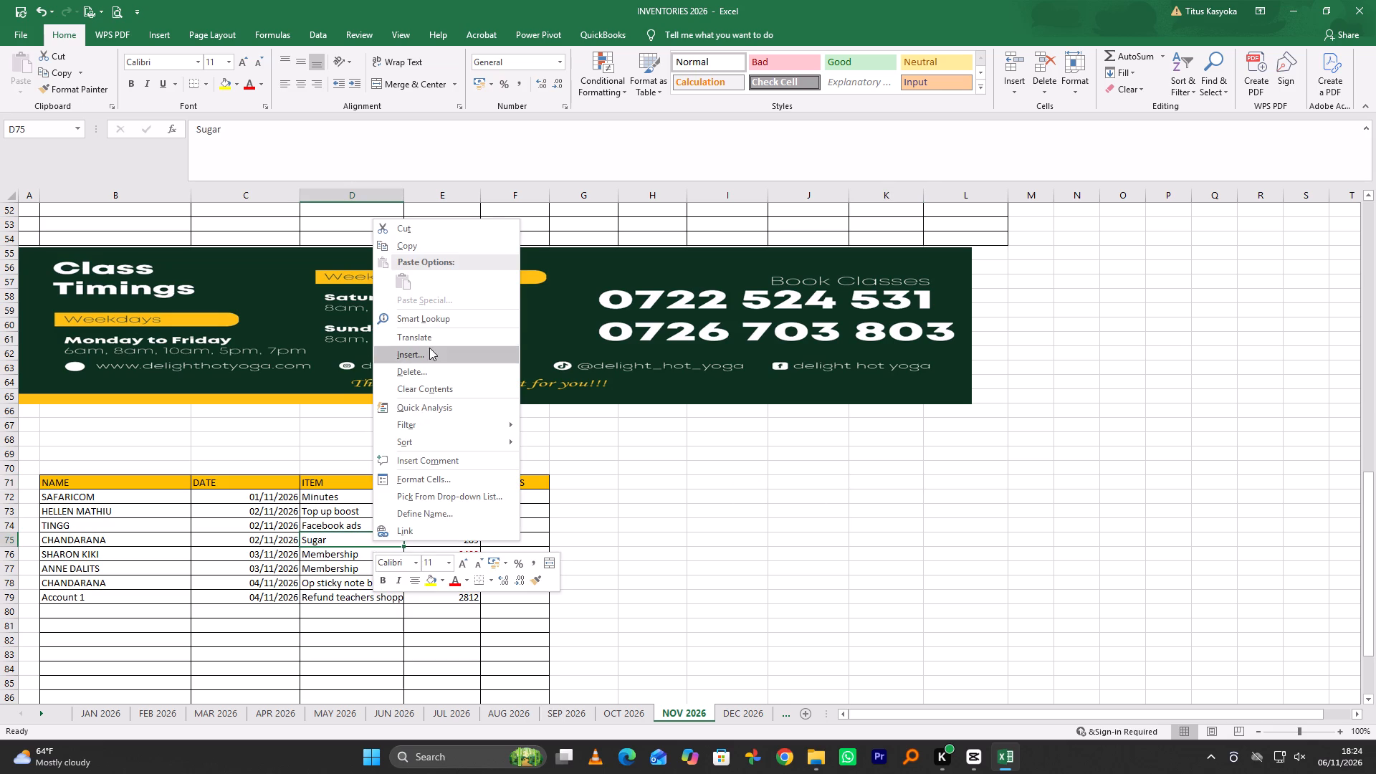
click(429, 355)
click(422, 355)
click(410, 395)
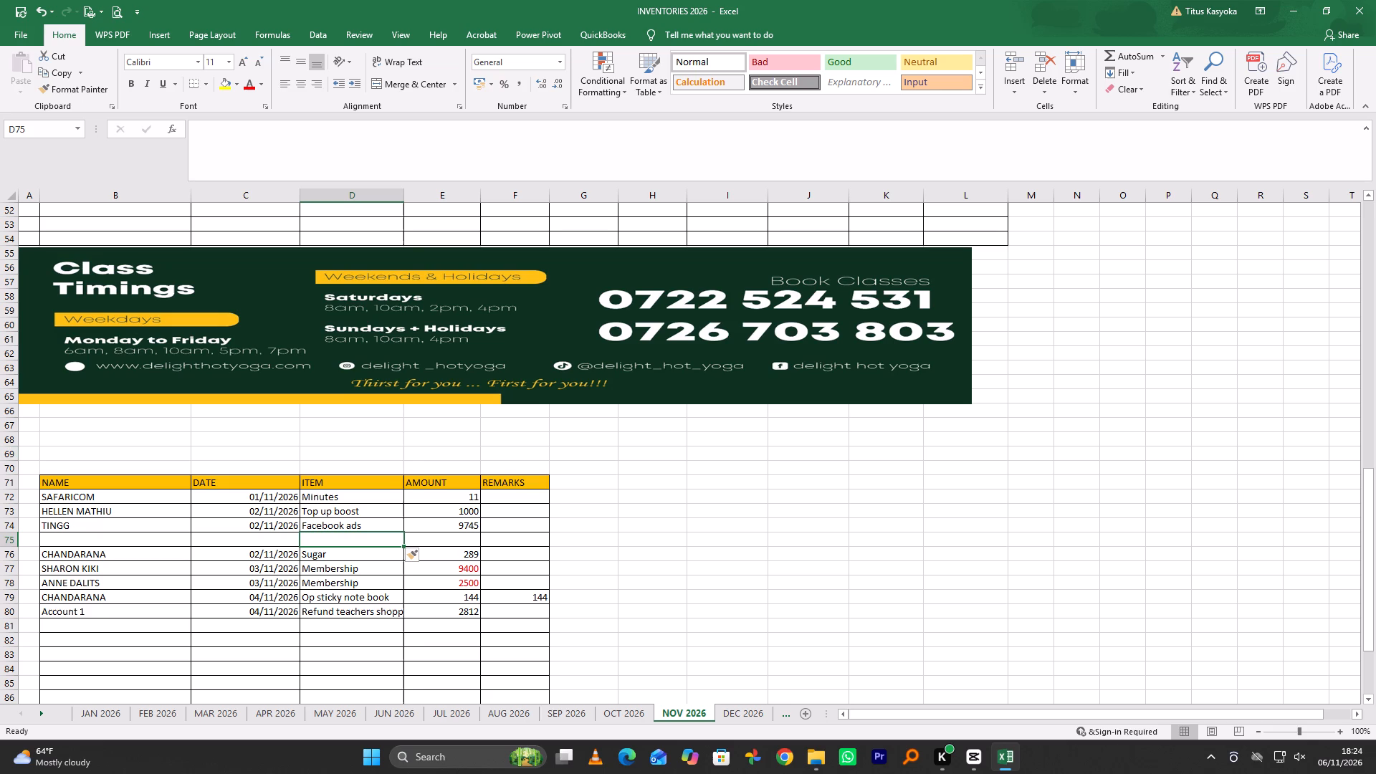
Enter the individual payee's name in capitals in the blank row 75 below the TINGG entry.
click(65, 534)
click(65, 536)
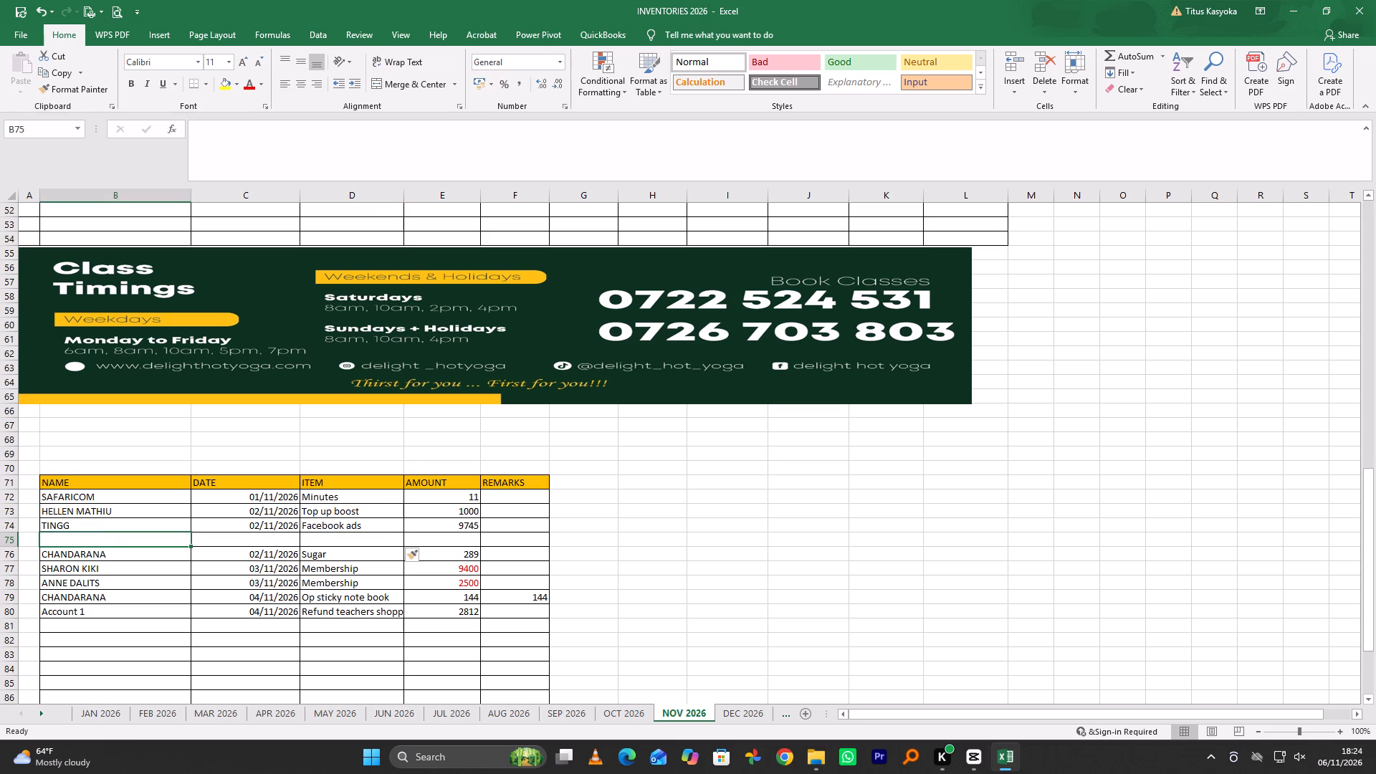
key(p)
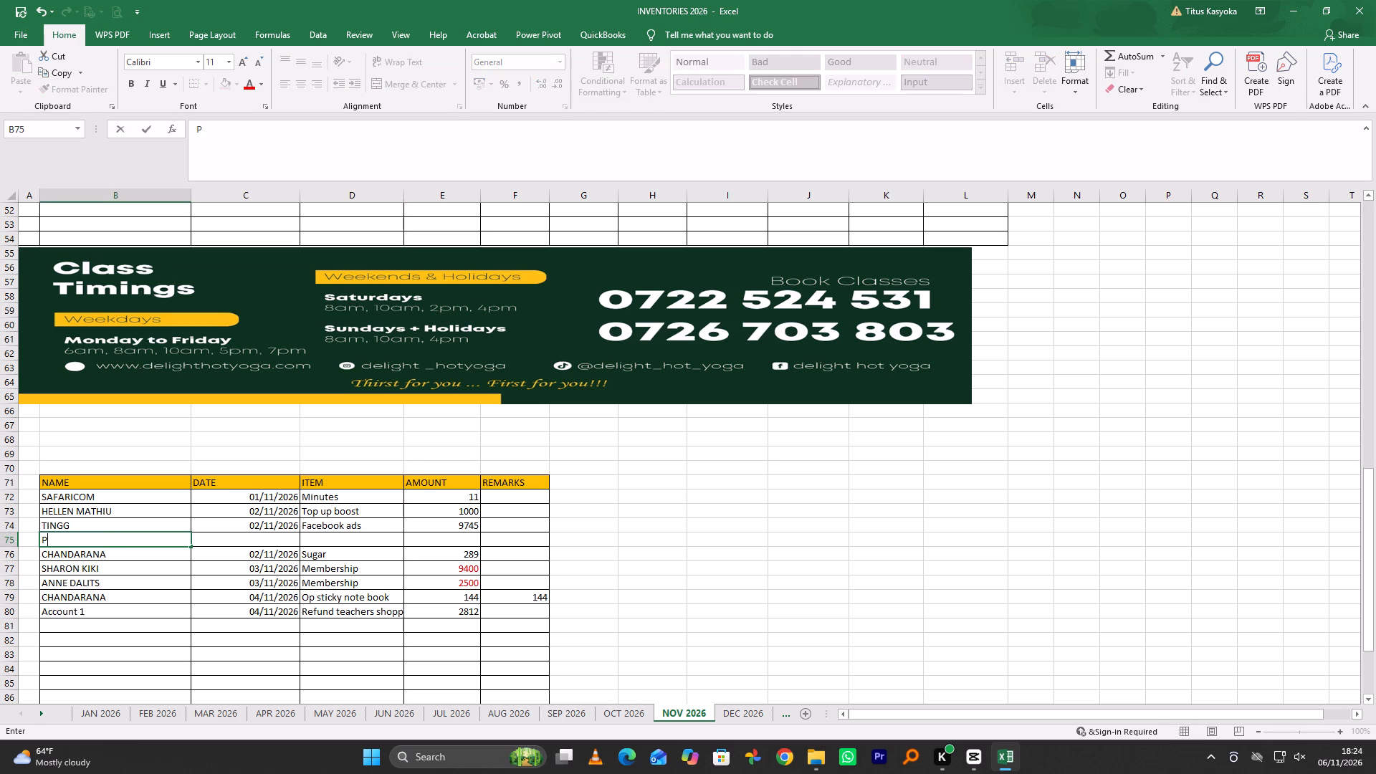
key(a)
key(BackSpace)
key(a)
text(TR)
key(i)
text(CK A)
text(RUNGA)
Fill the date from the TINGG row down into row 75 and set it to 02/11/2026.
click(288, 527)
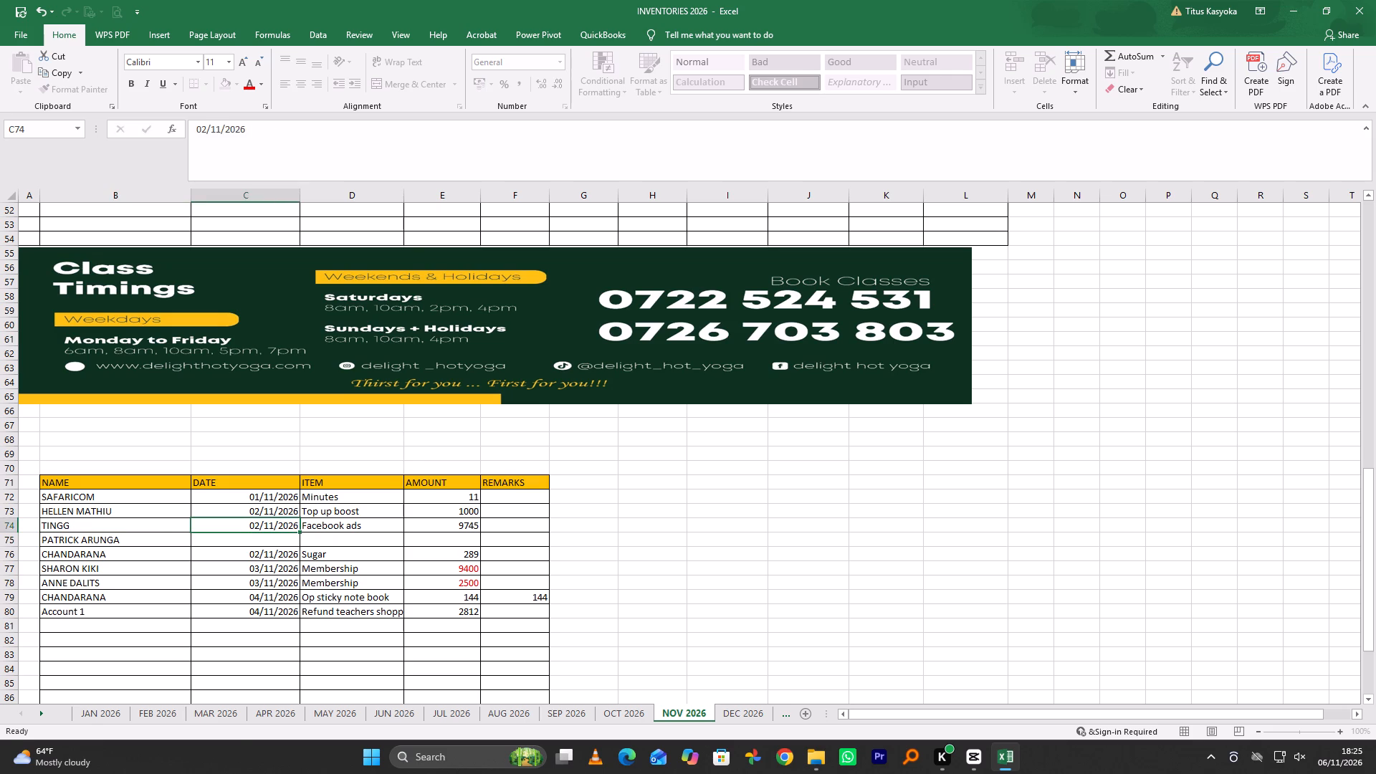
drag(298, 530, 300, 548)
double_click(259, 542)
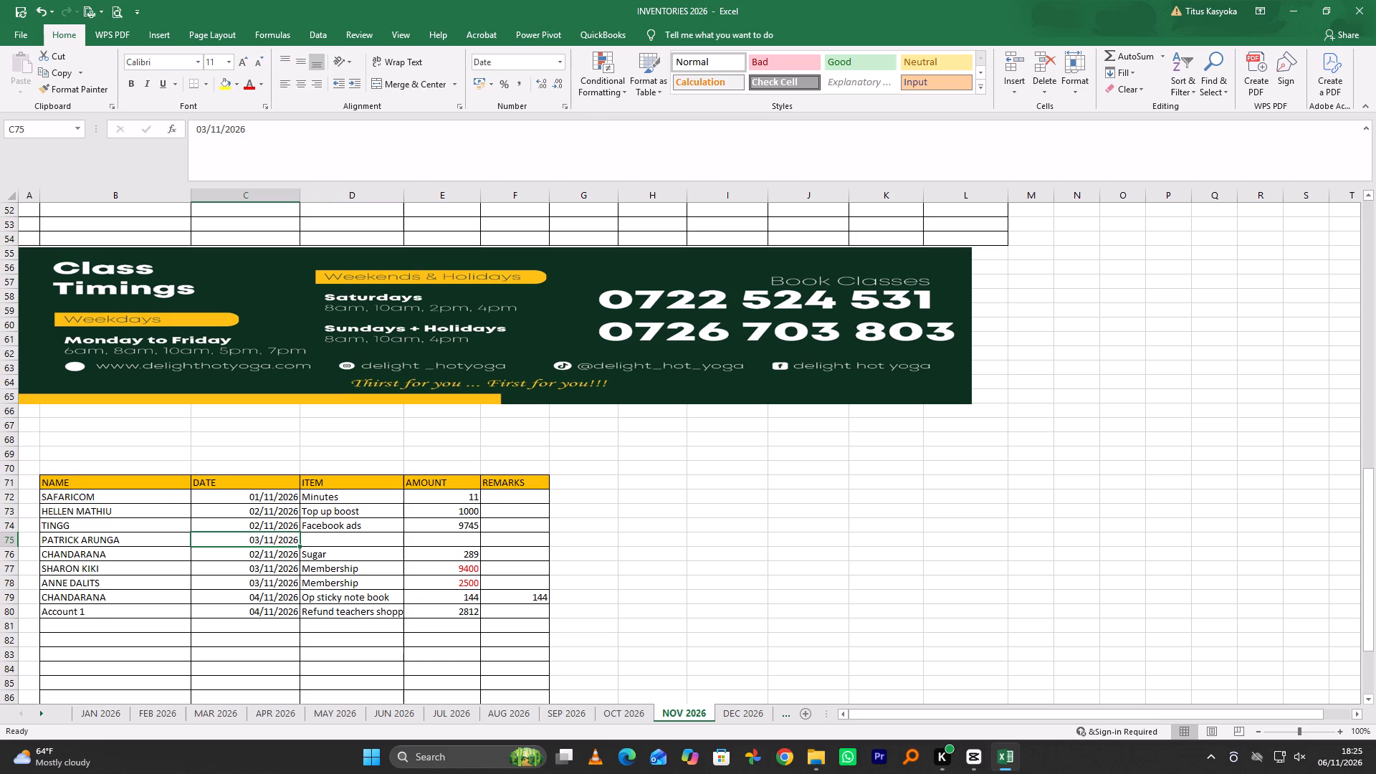
key(BackSpace)
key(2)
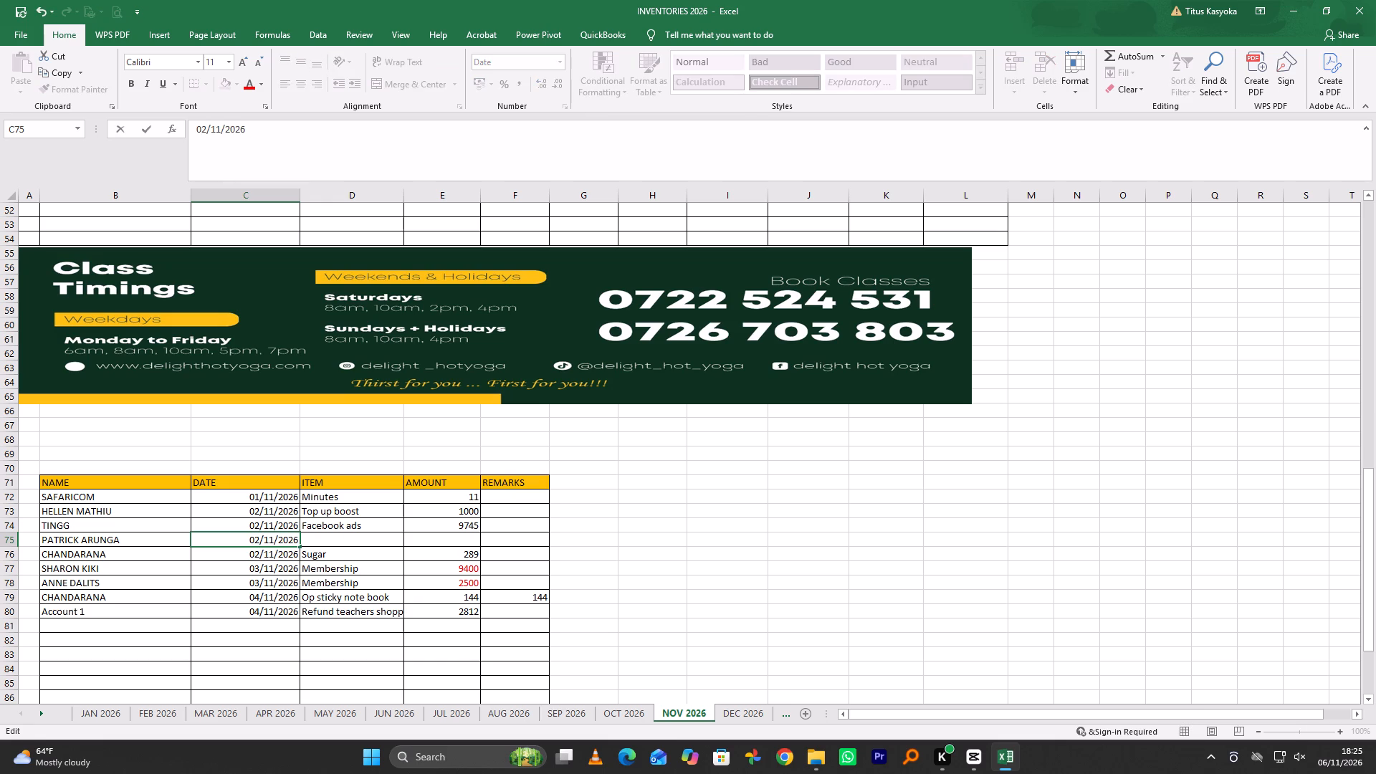
Enter Mandazi as the item and 120 as the amount in row 75.
double_click(325, 540)
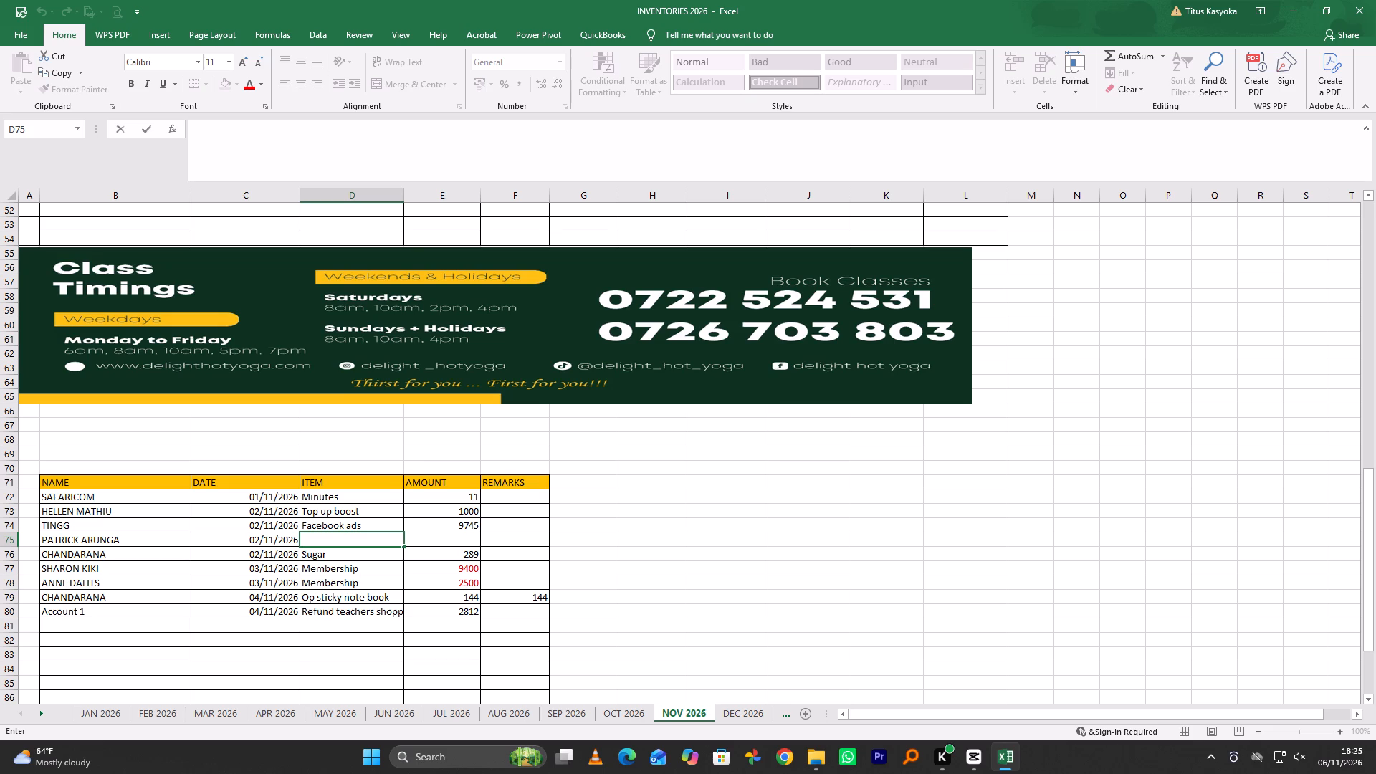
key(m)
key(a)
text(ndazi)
click(459, 539)
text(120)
click(615, 553)
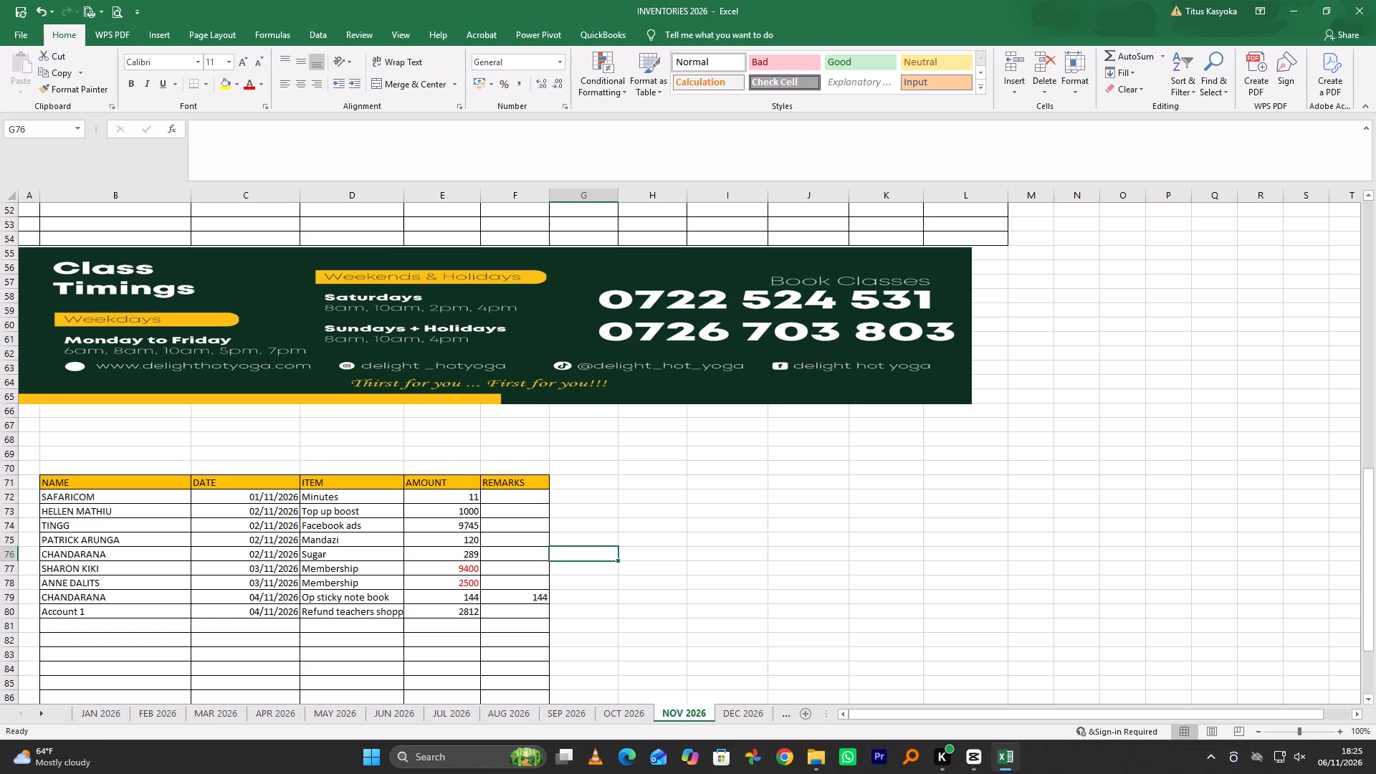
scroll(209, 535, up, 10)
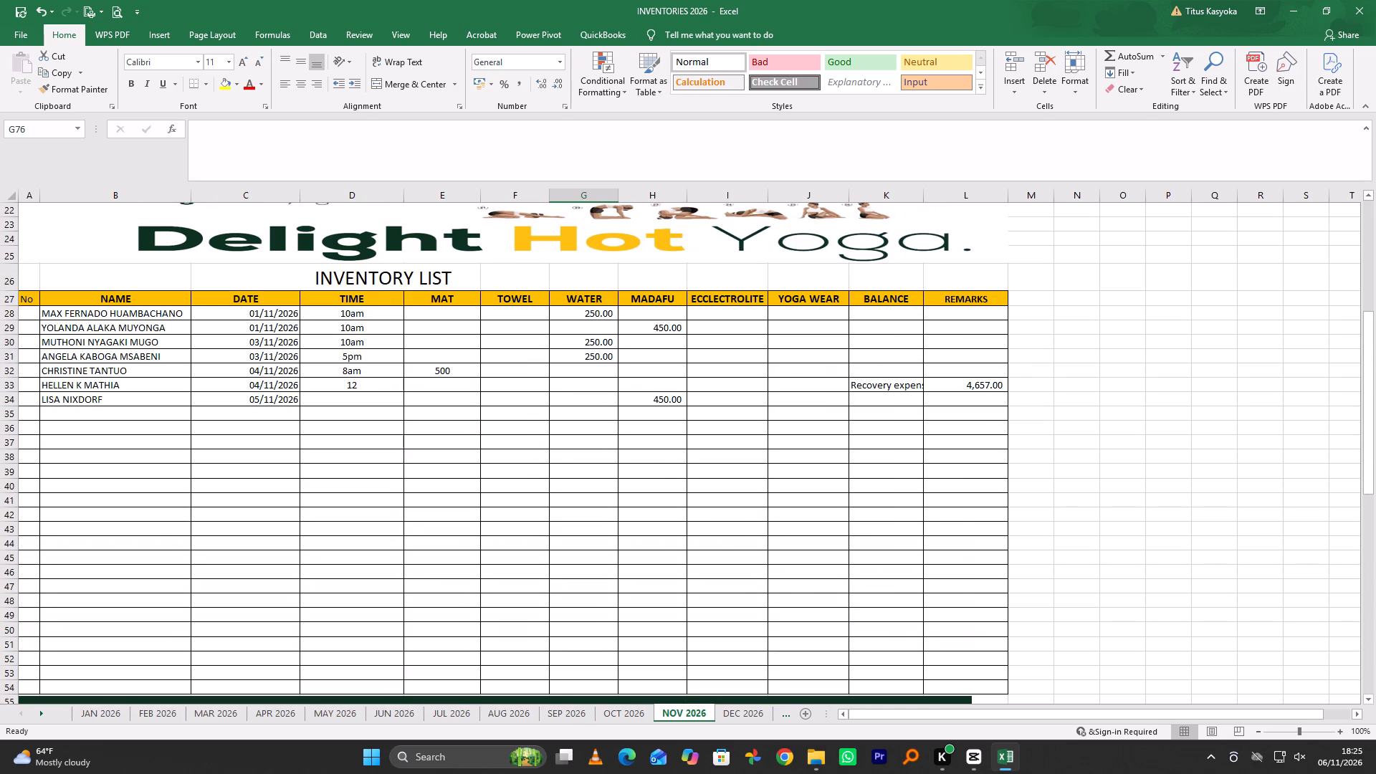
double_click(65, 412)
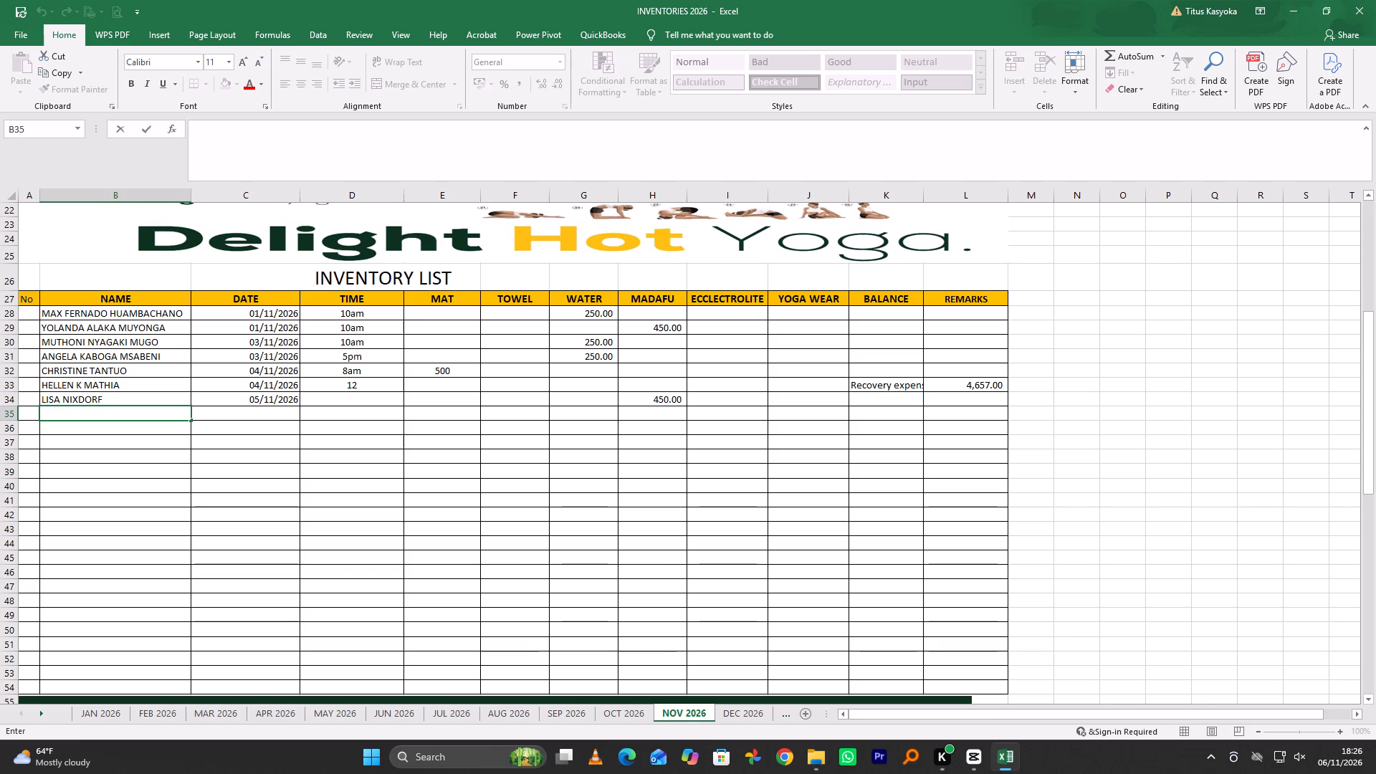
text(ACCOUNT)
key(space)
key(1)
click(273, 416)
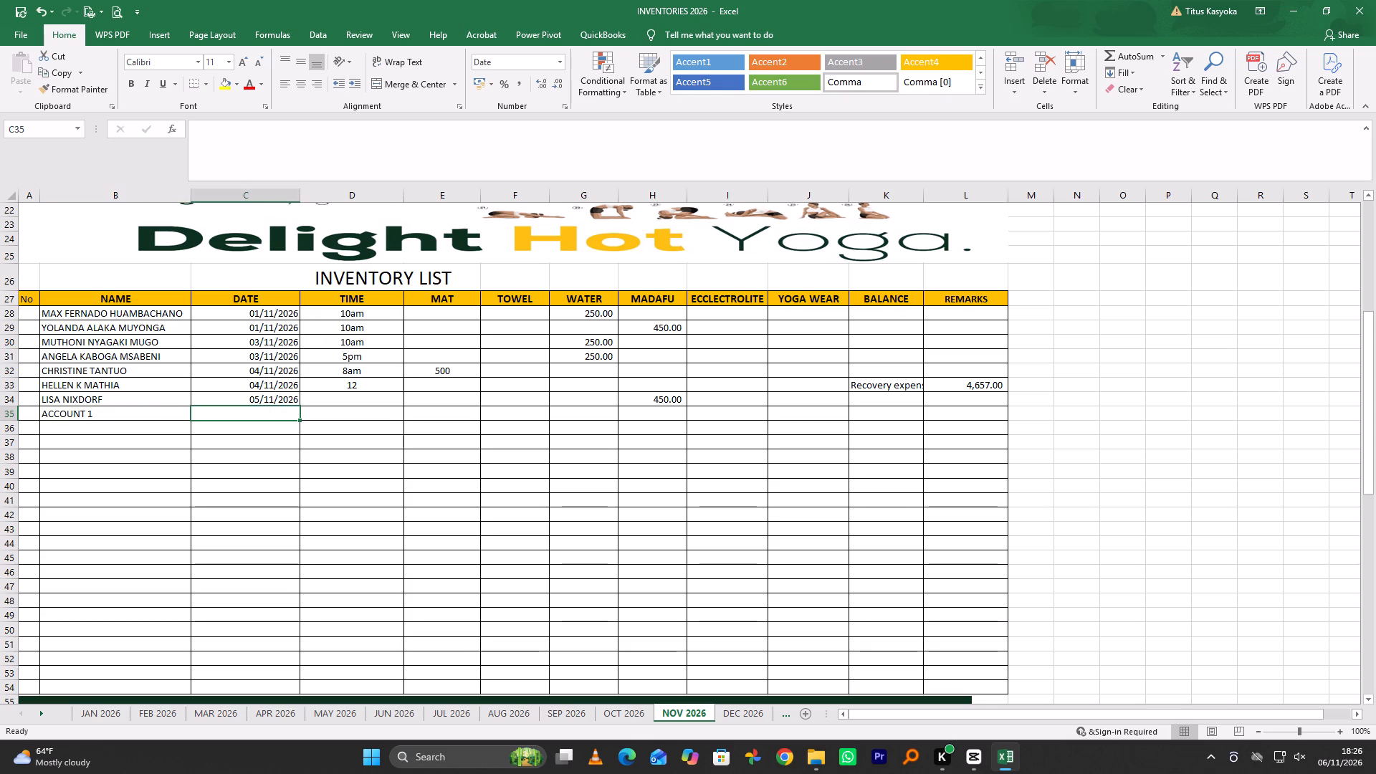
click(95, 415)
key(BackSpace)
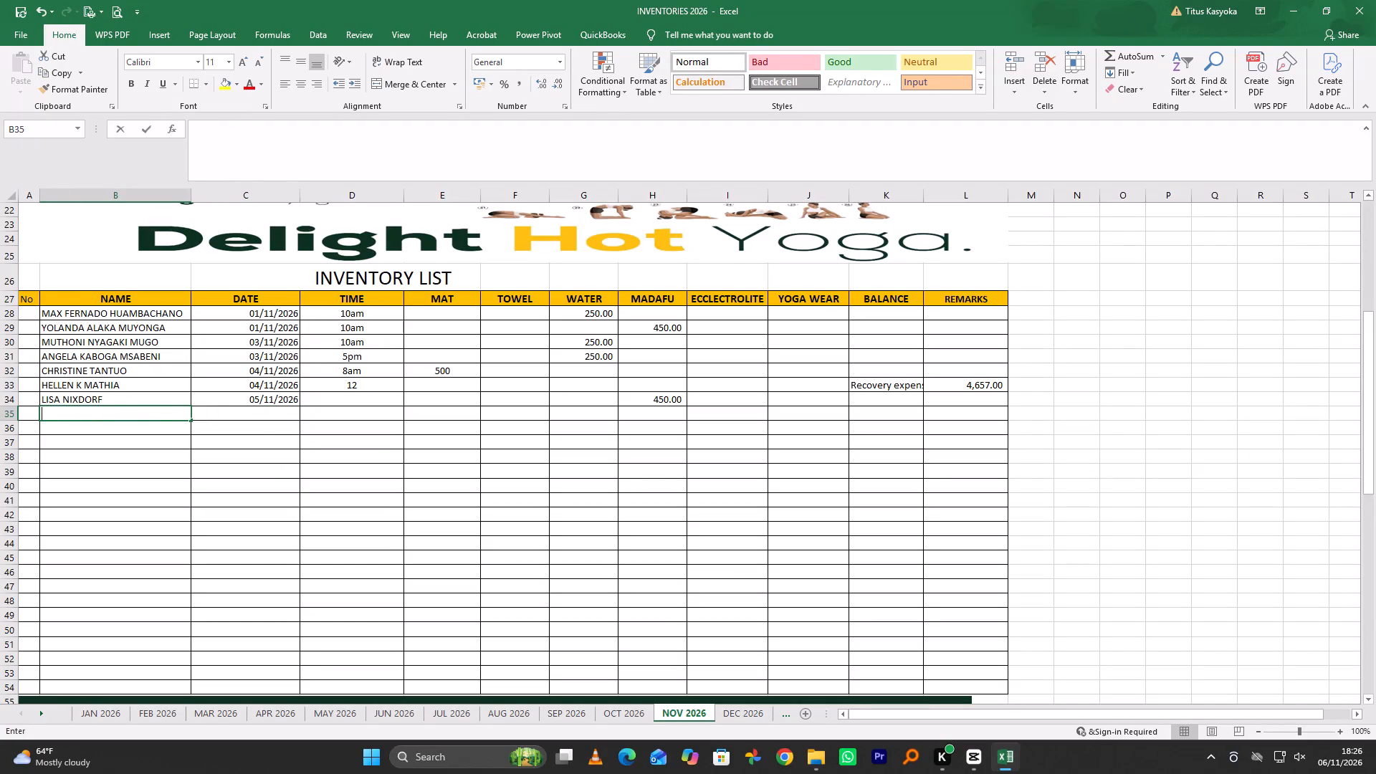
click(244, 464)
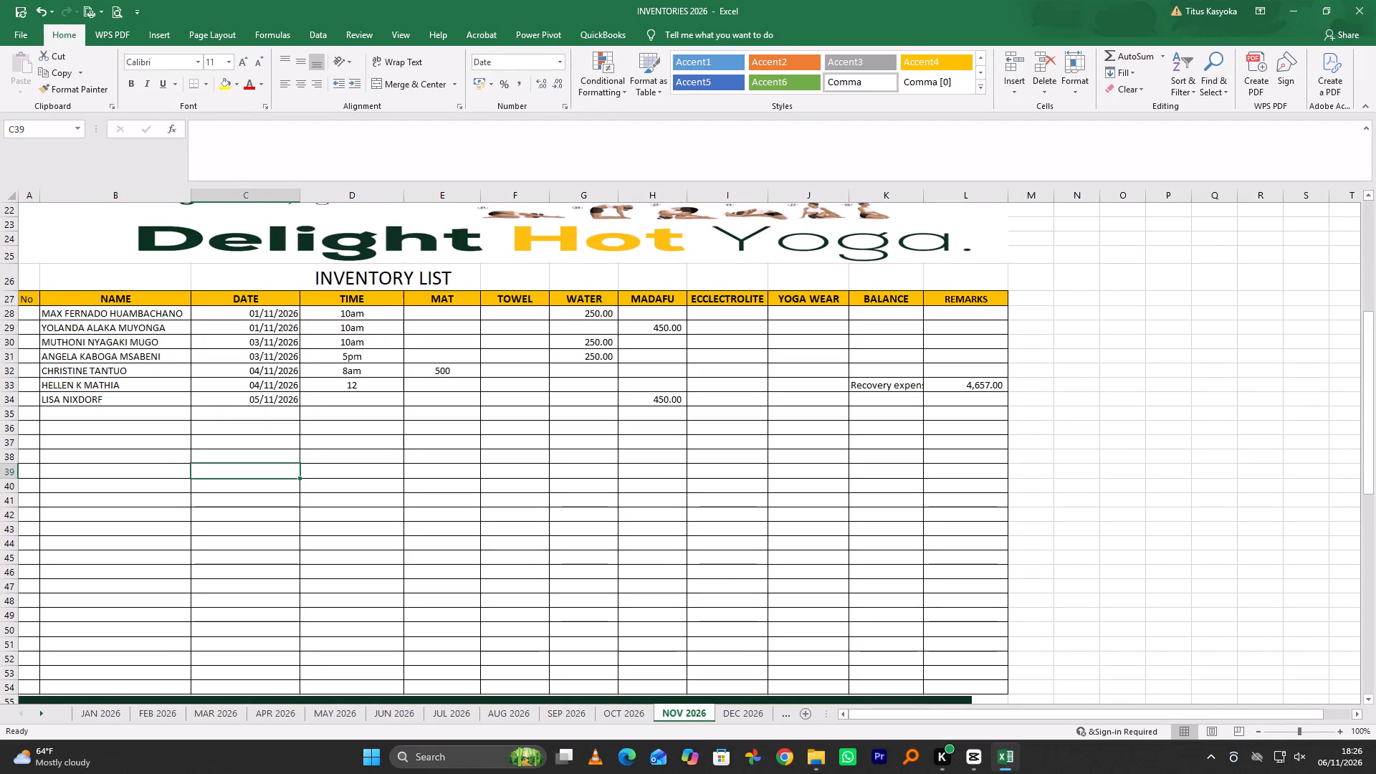
Insert an entire blank row between the Mandazi and Sugar entries of the payments table.
scroll(203, 622, down, 8)
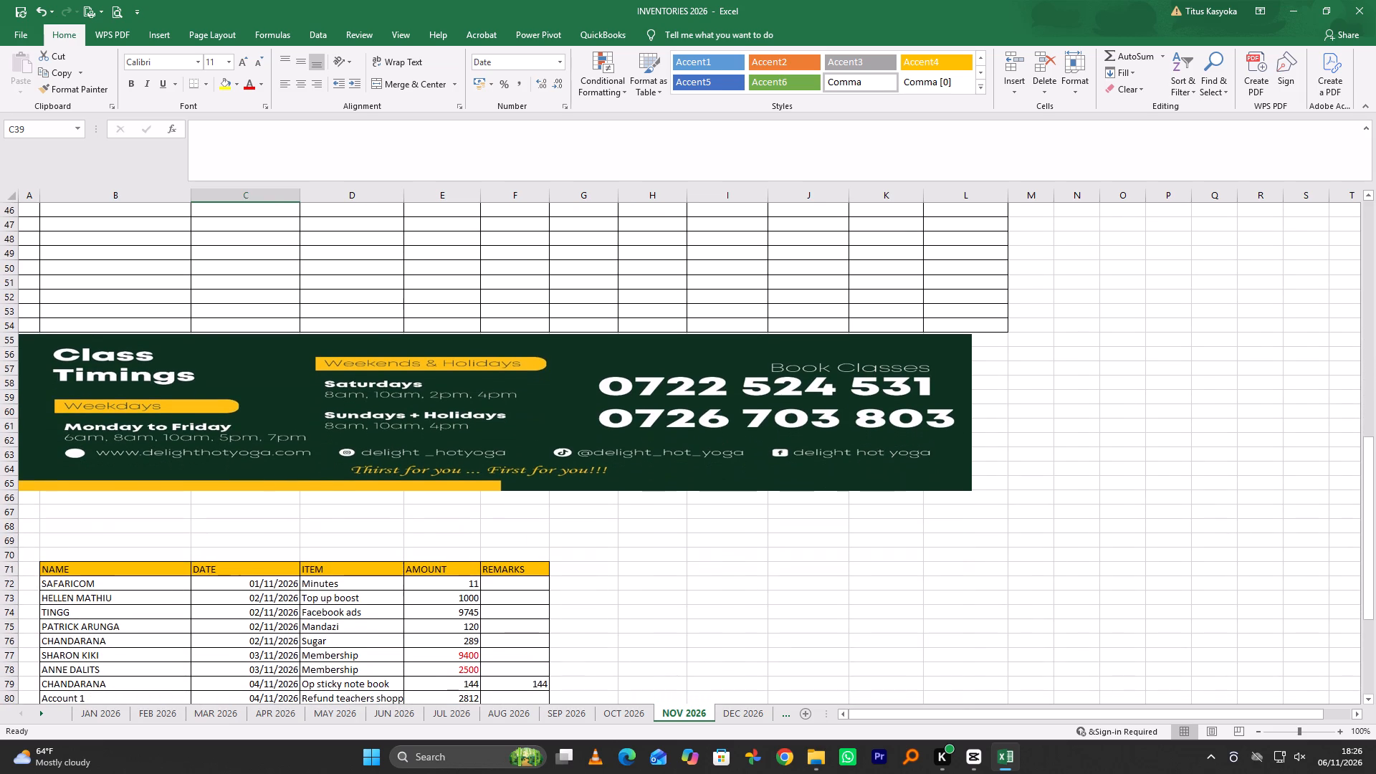
scroll(204, 622, down, 4)
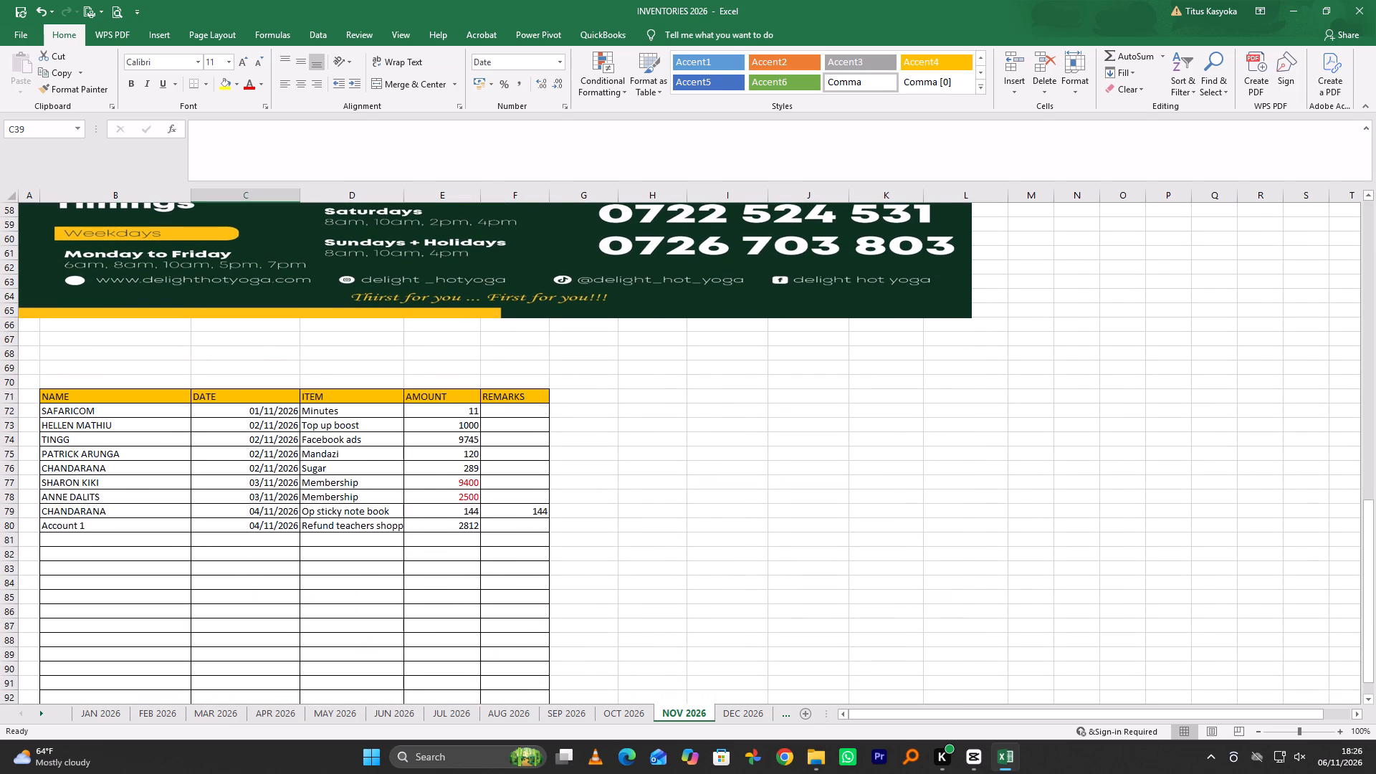
right_click(345, 467)
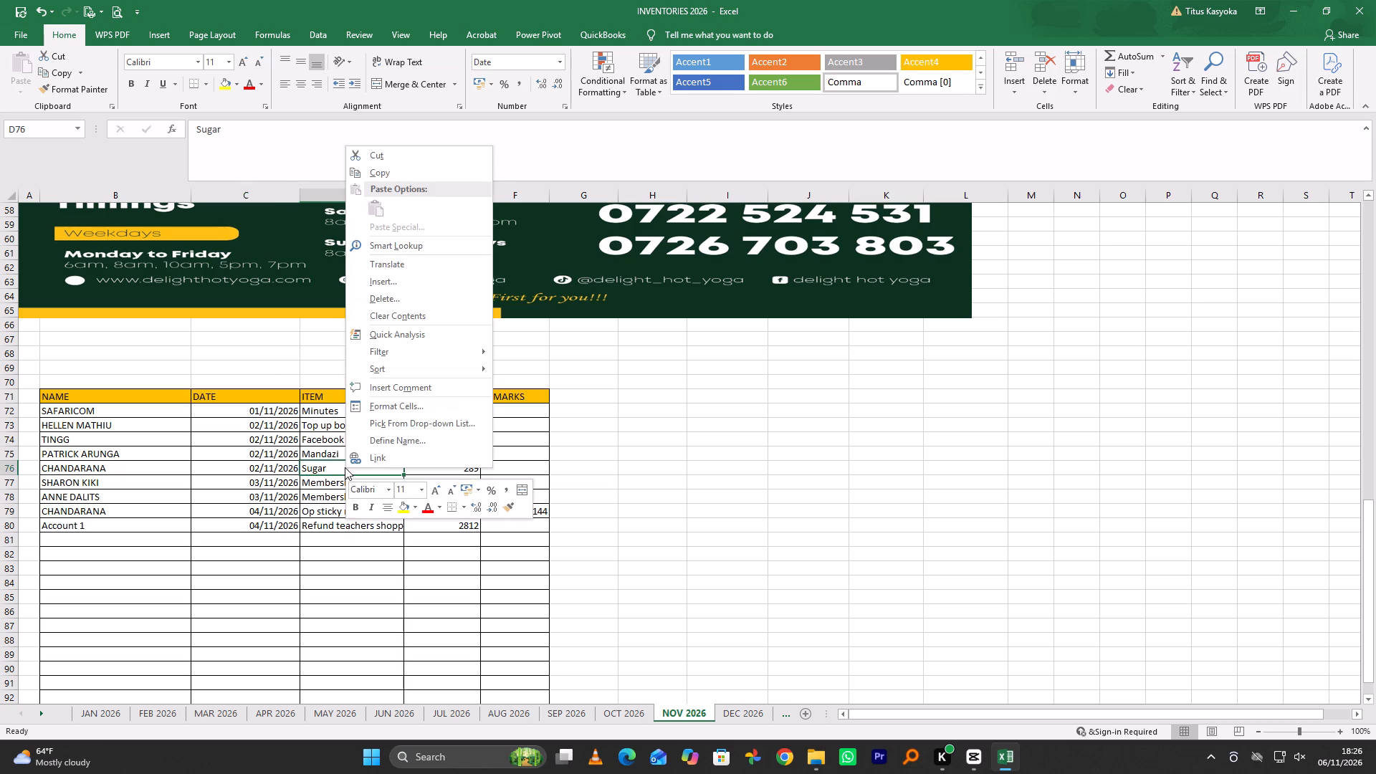
click(395, 282)
click(383, 282)
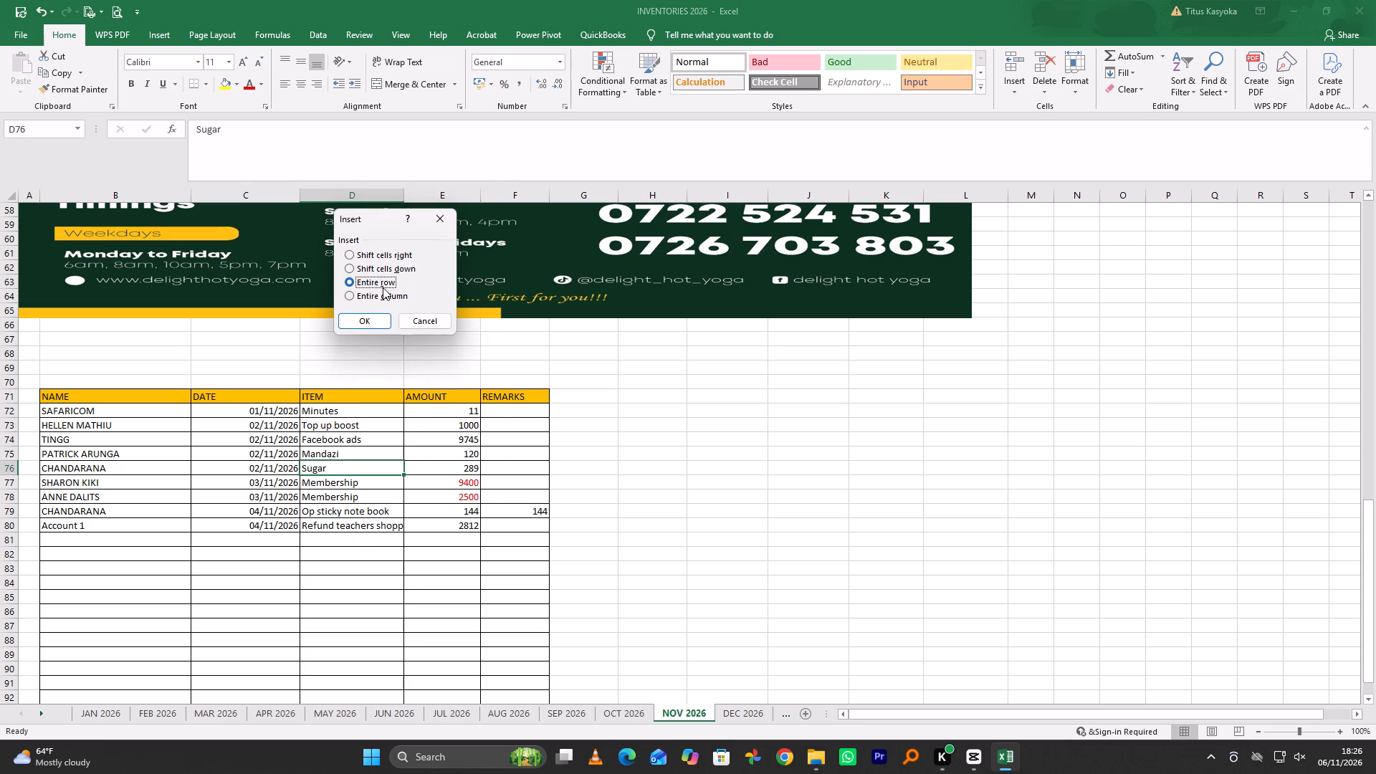
click(376, 328)
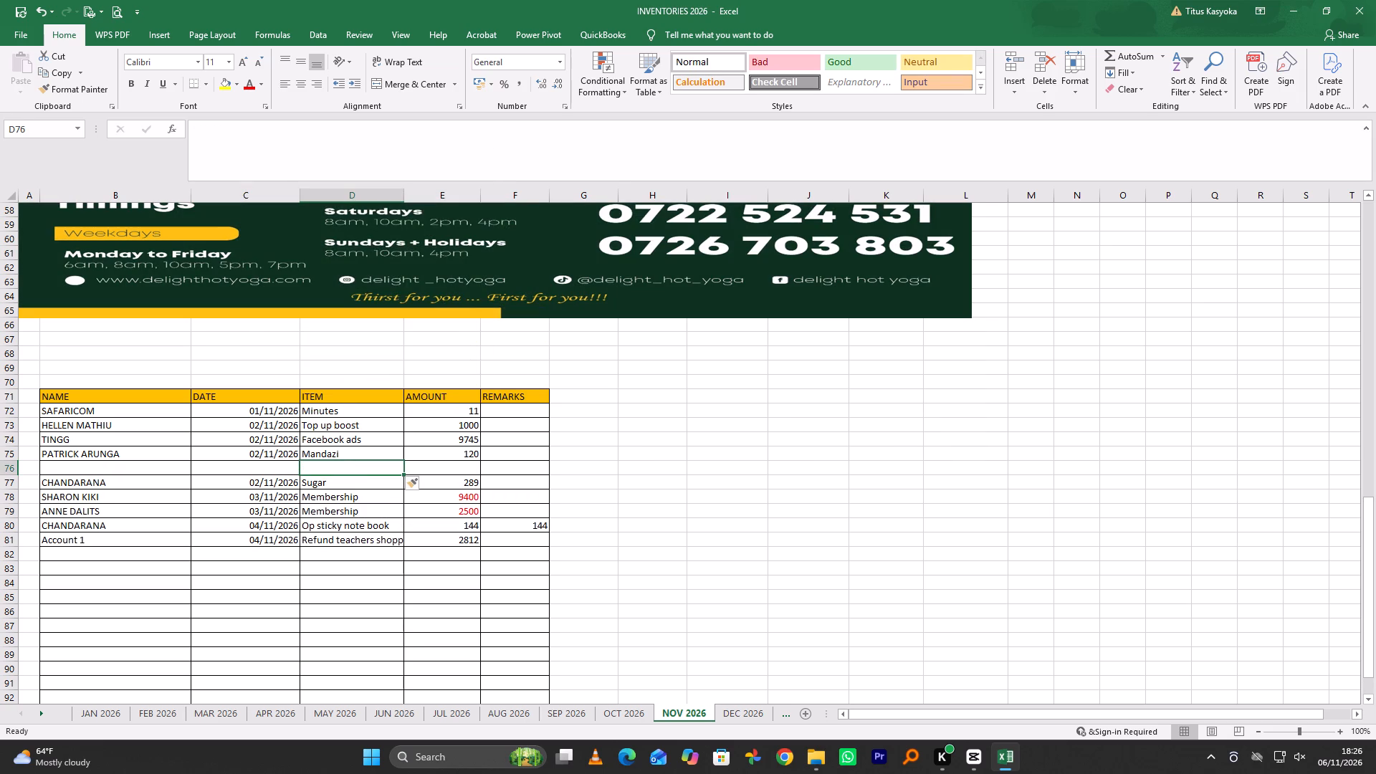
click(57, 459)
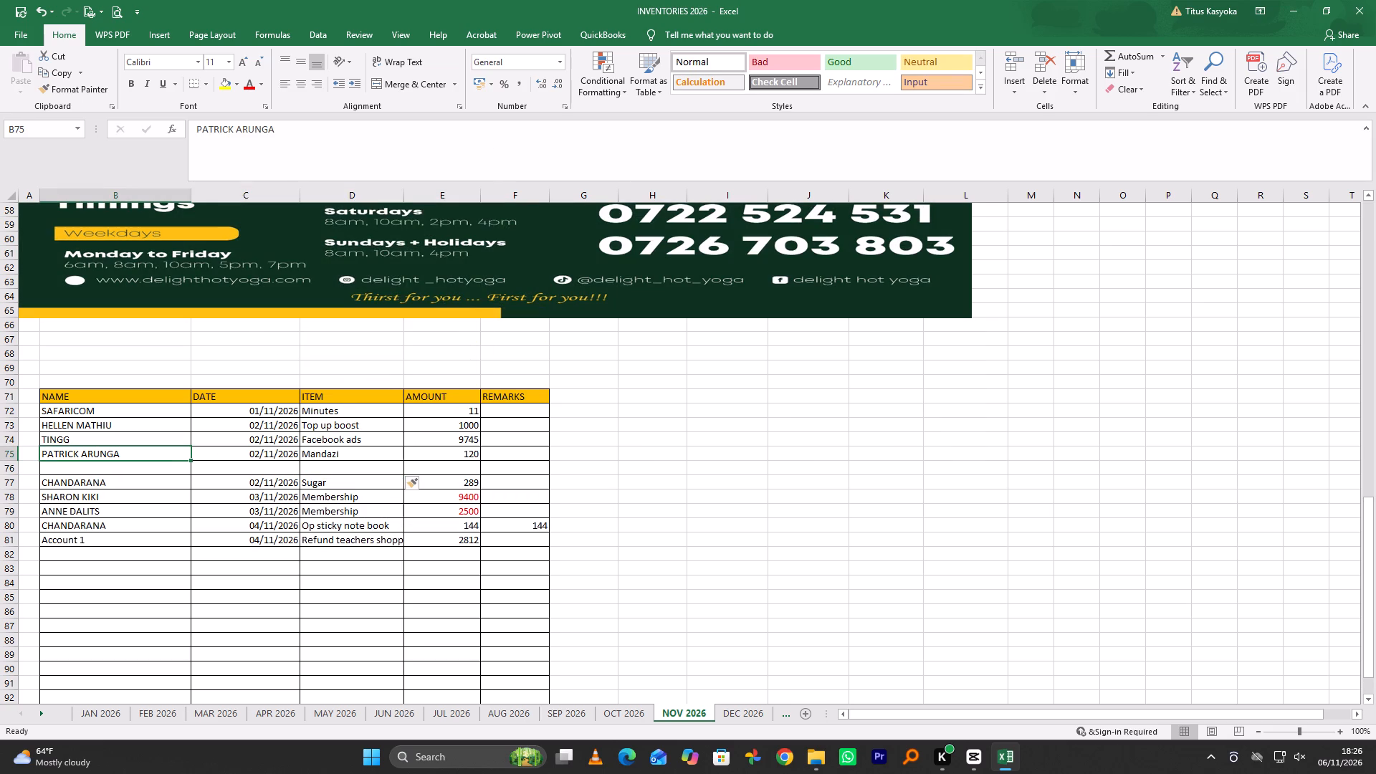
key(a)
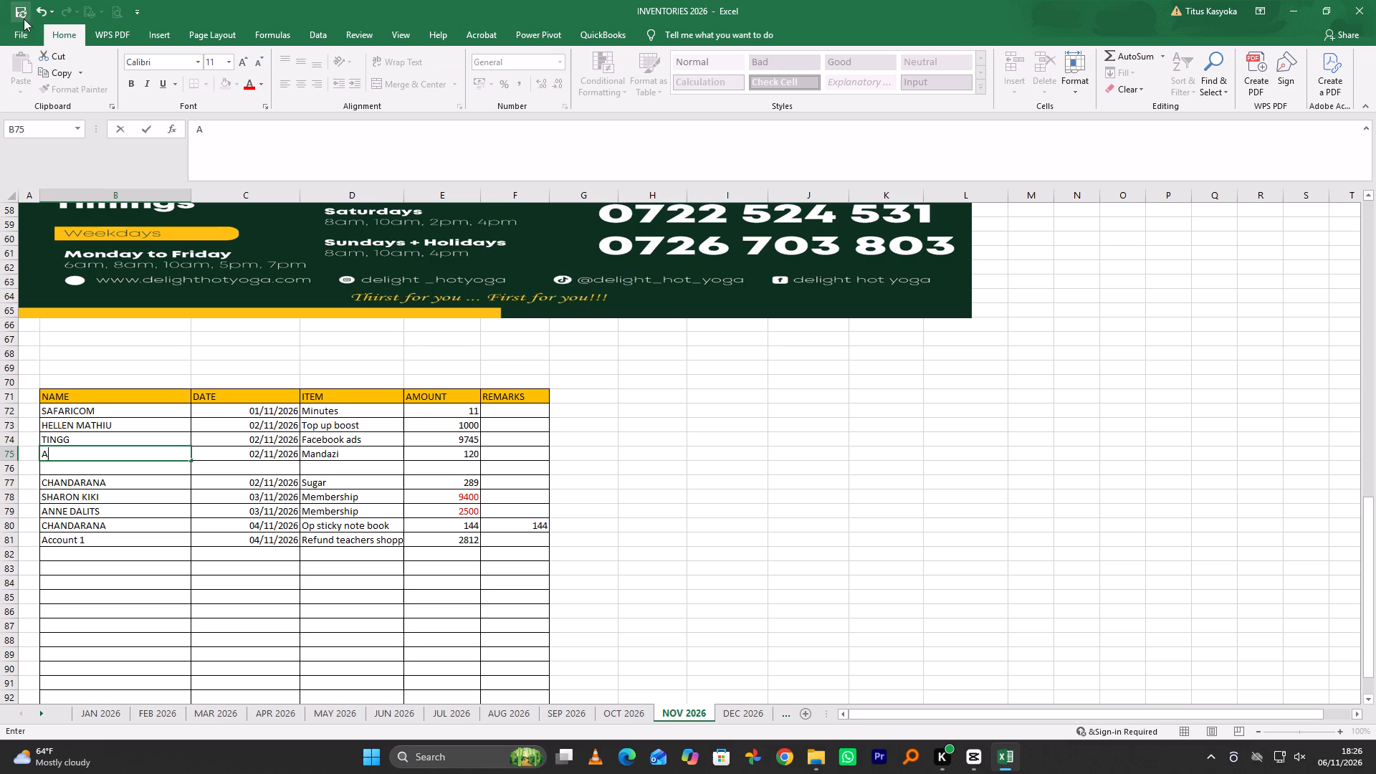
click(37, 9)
Enter ACCOUNT 1 as the name and 02/11/2026 as the date in the new row 76.
double_click(76, 469)
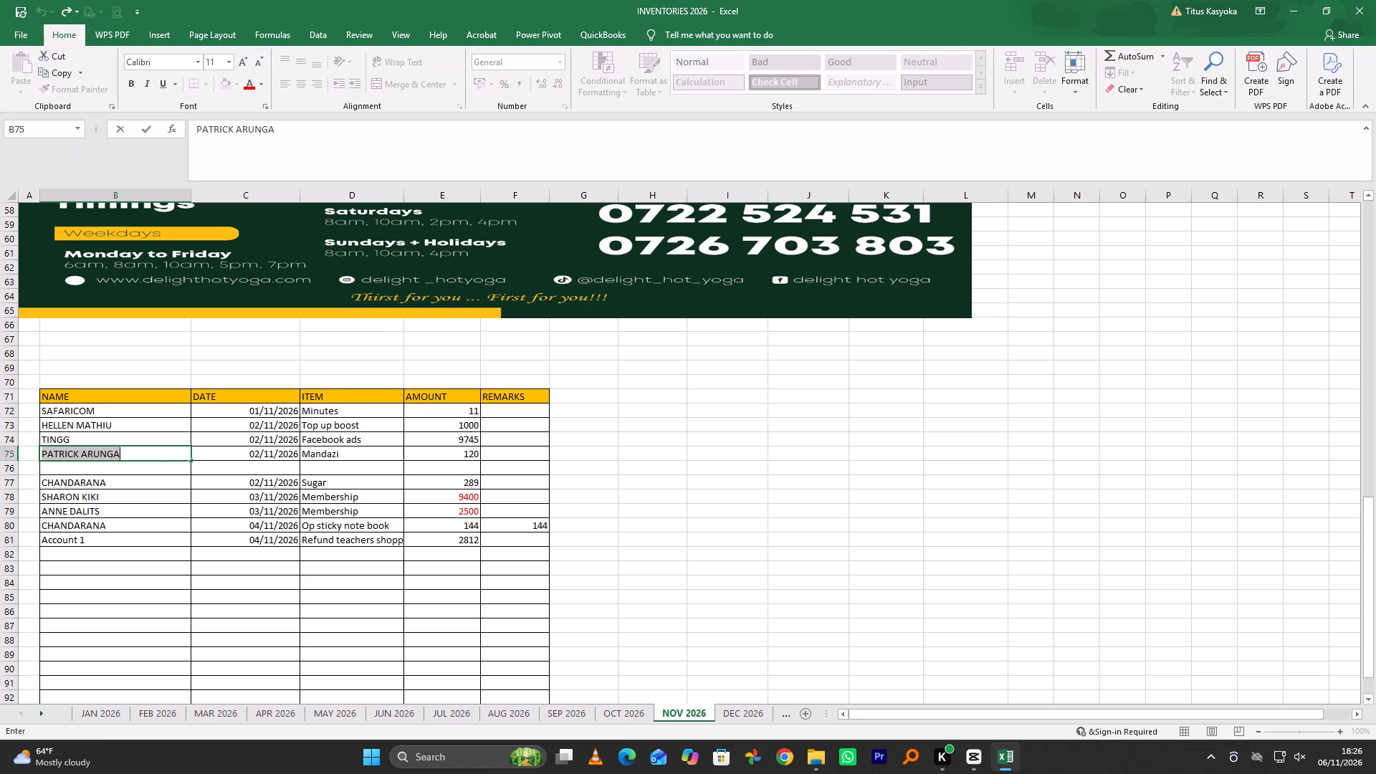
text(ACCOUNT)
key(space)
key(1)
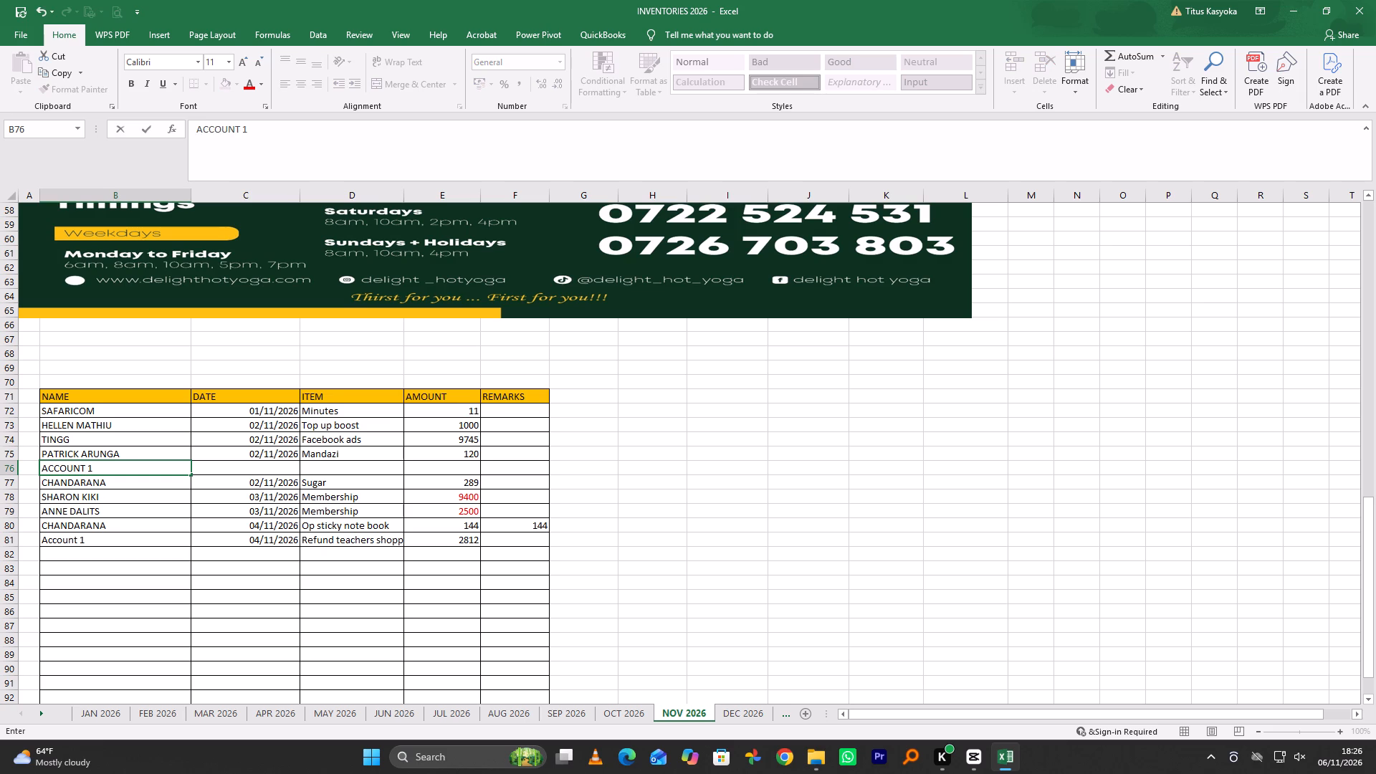
click(279, 457)
drag(298, 459, 298, 472)
double_click(258, 472)
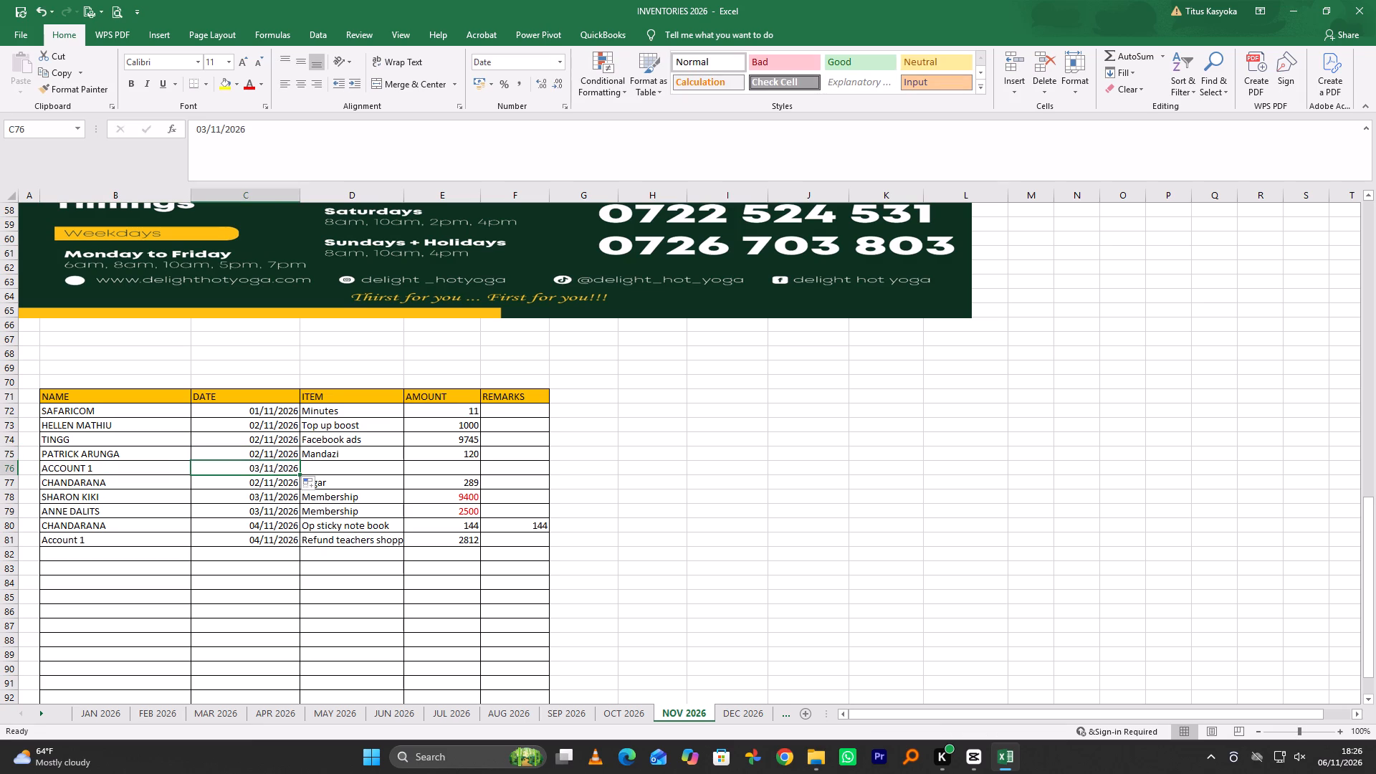
key(BackSpace)
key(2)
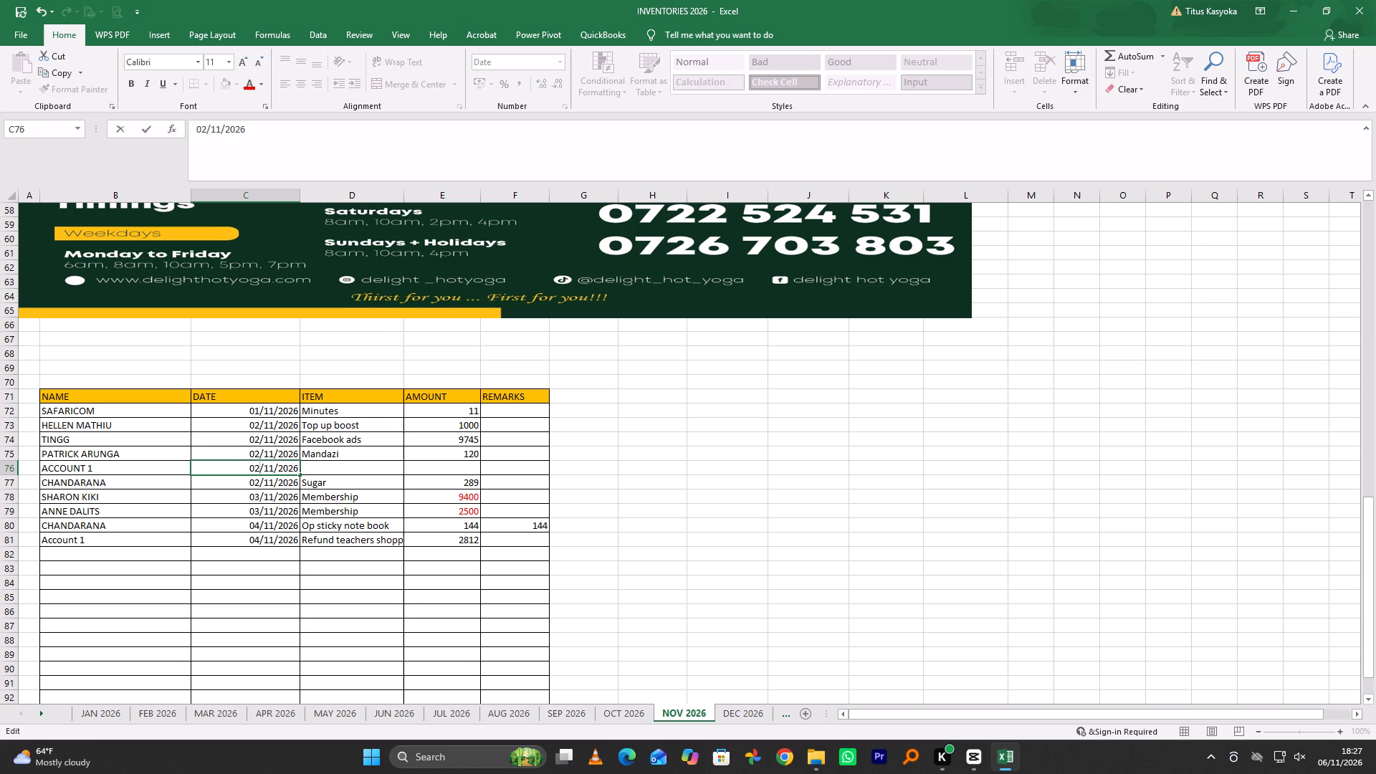
Enter KRA as the item and 9557 as the amount in row 76.
click(328, 472)
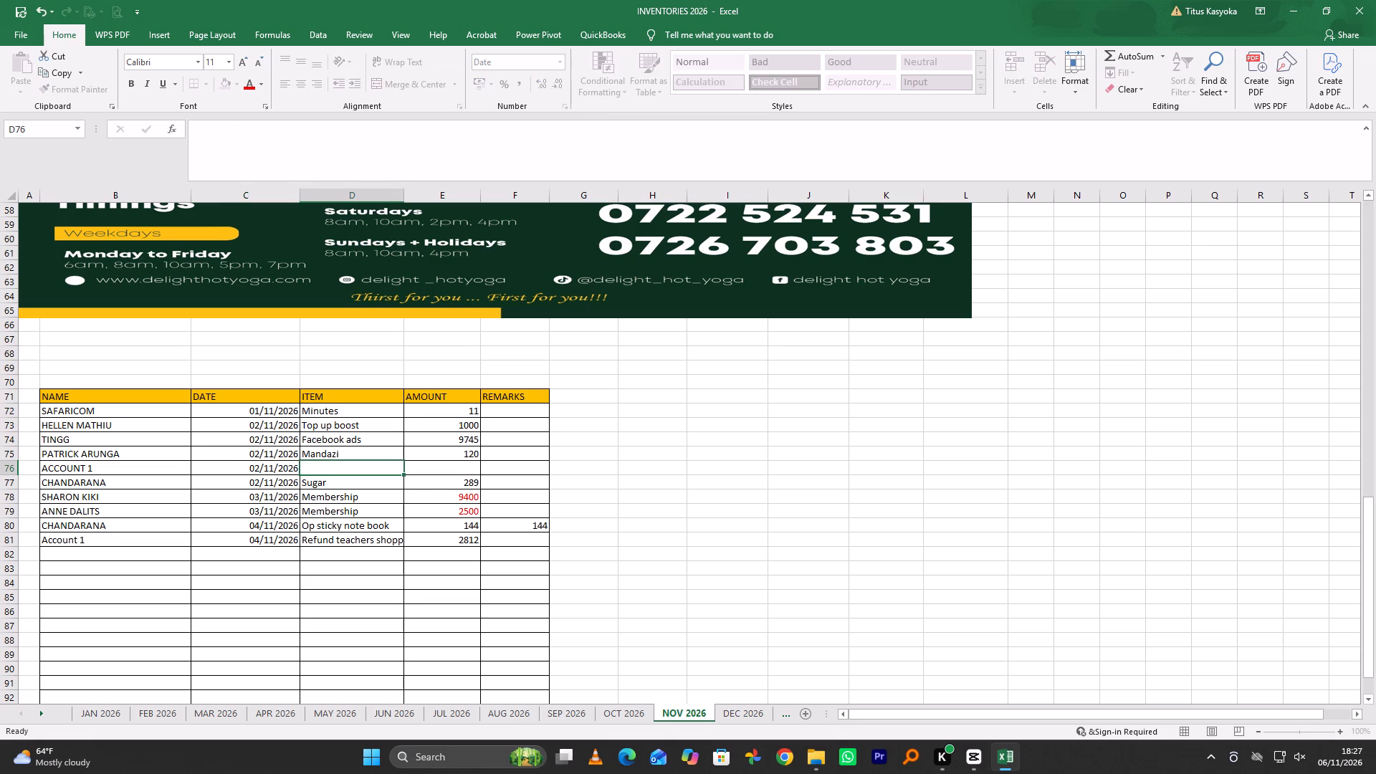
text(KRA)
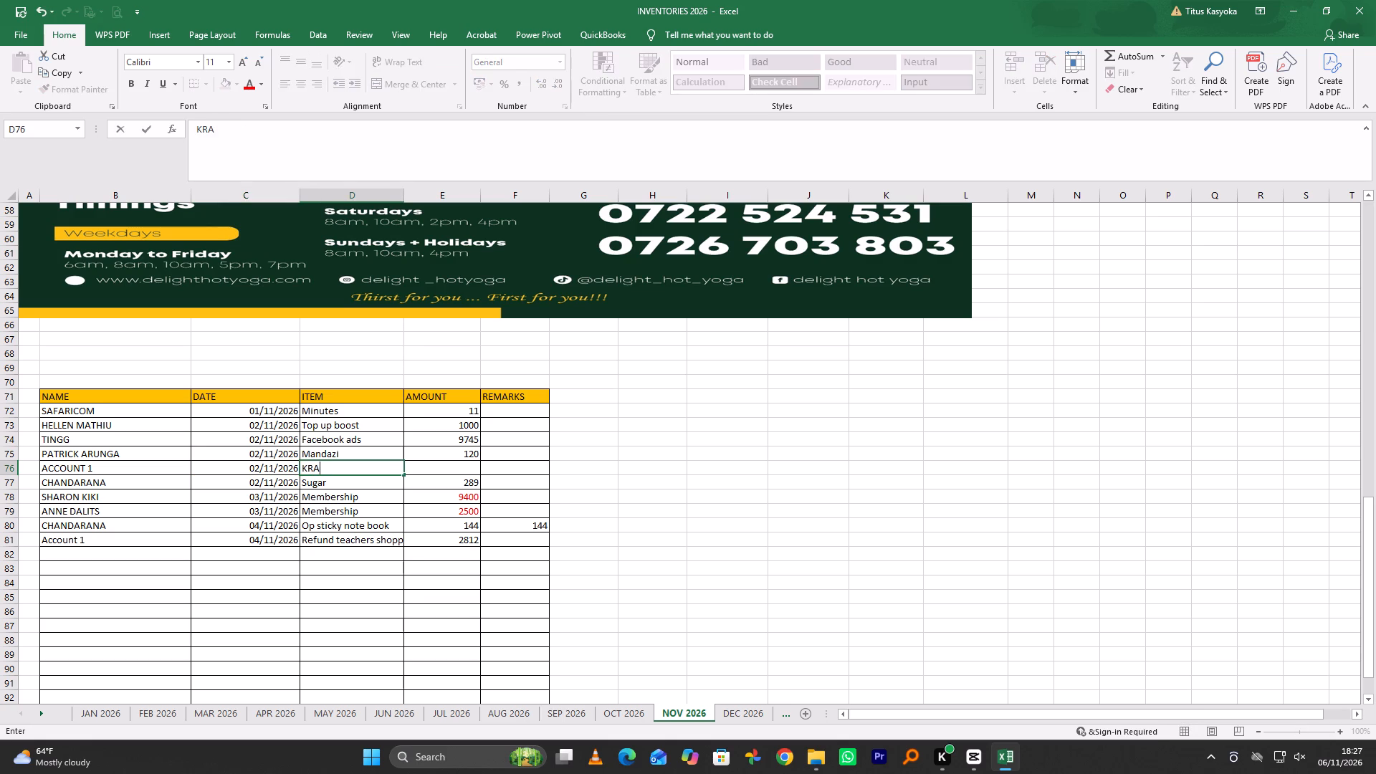
click(470, 467)
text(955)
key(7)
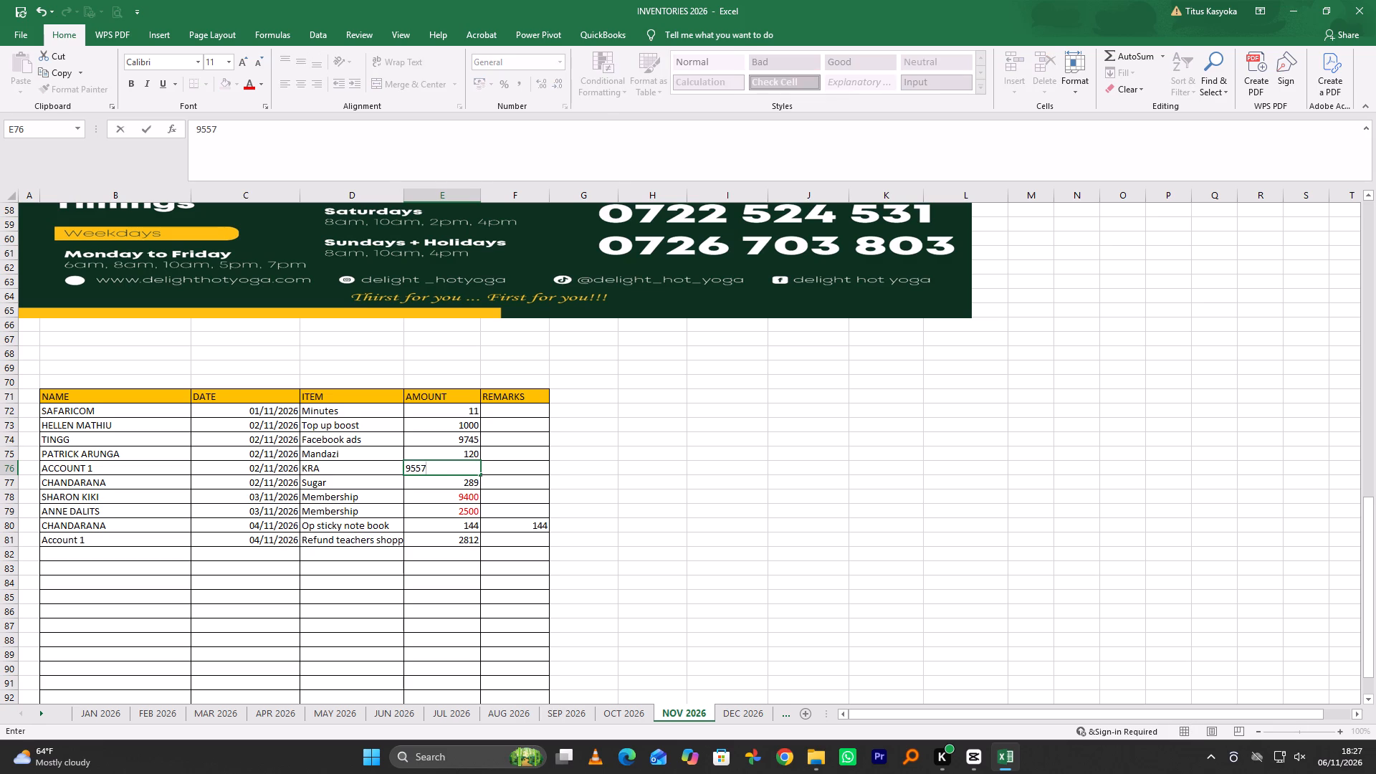
Insert an entire blank row between the KRA and Sugar entries of the payments table.
click(606, 470)
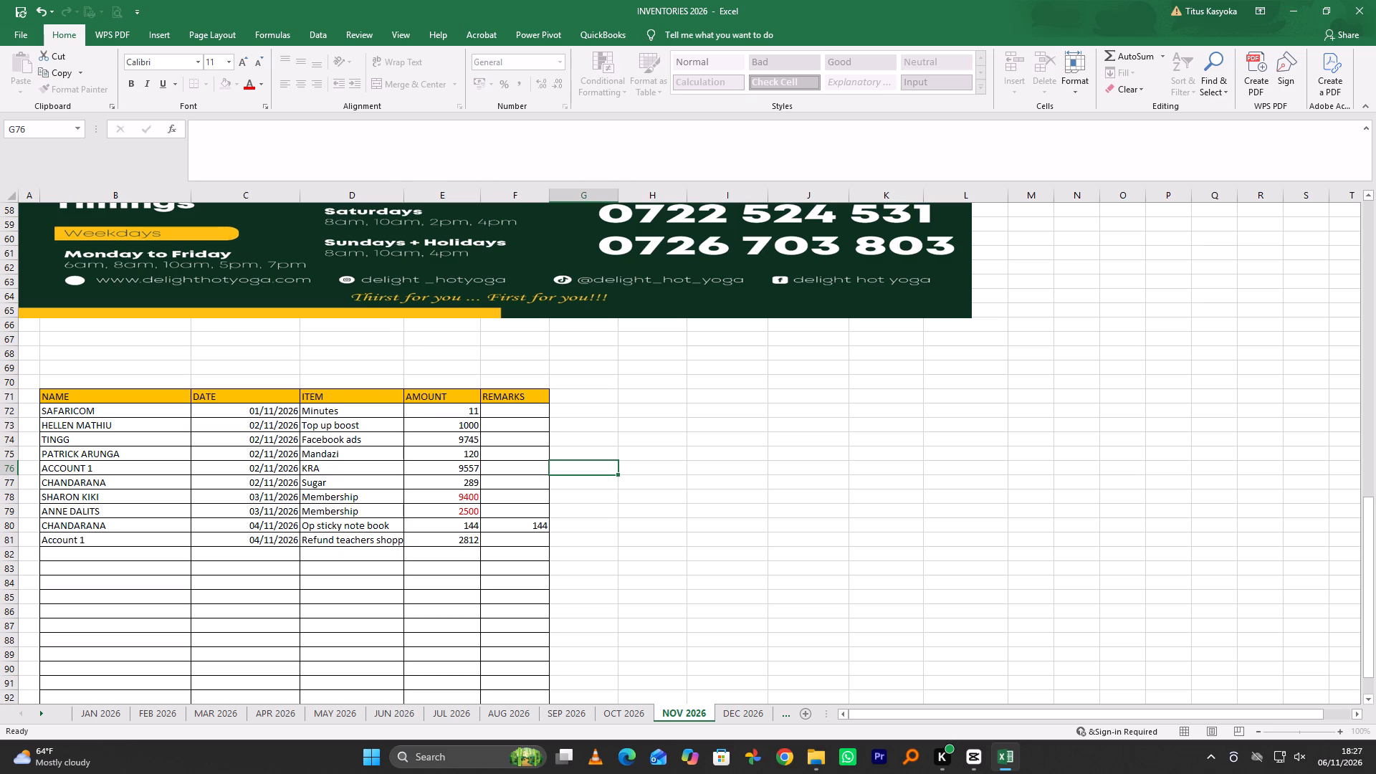
right_click(340, 467)
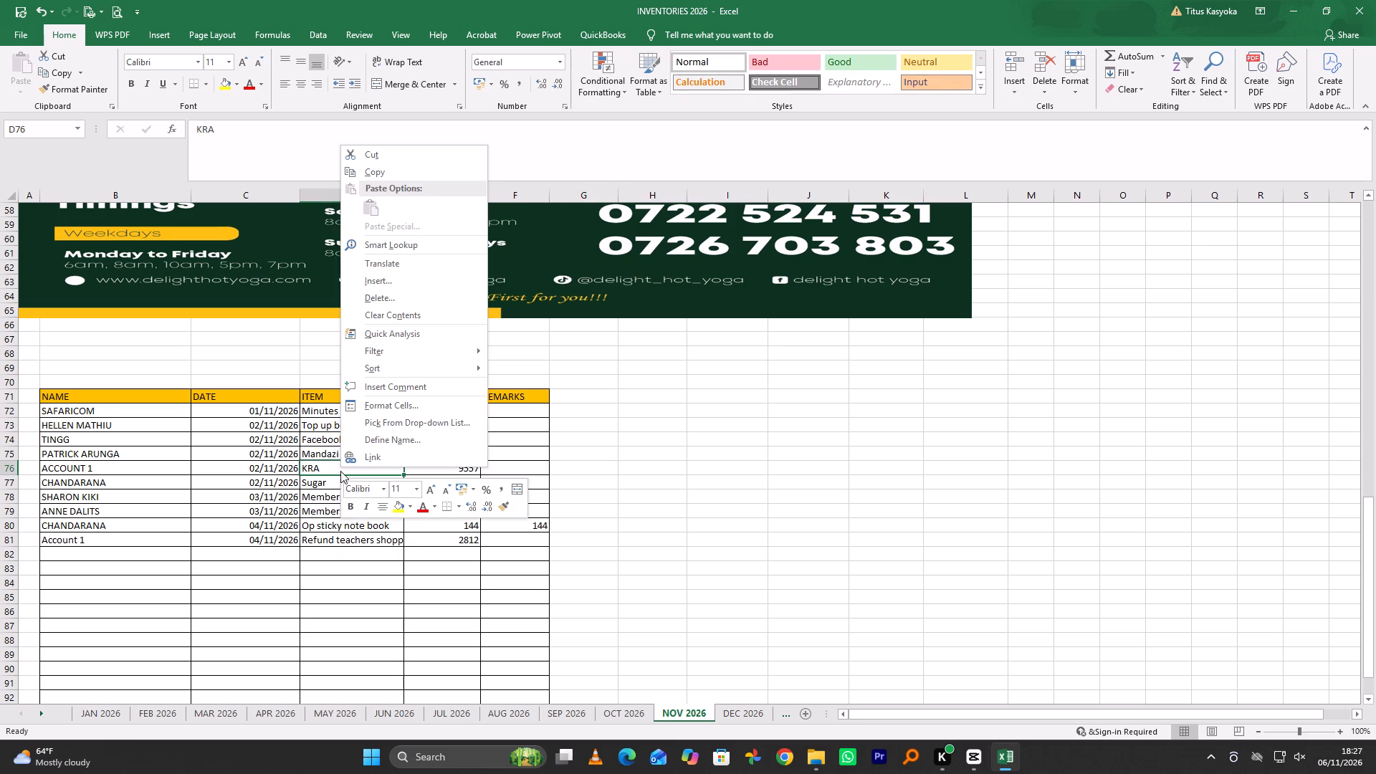
click(322, 479)
right_click(335, 481)
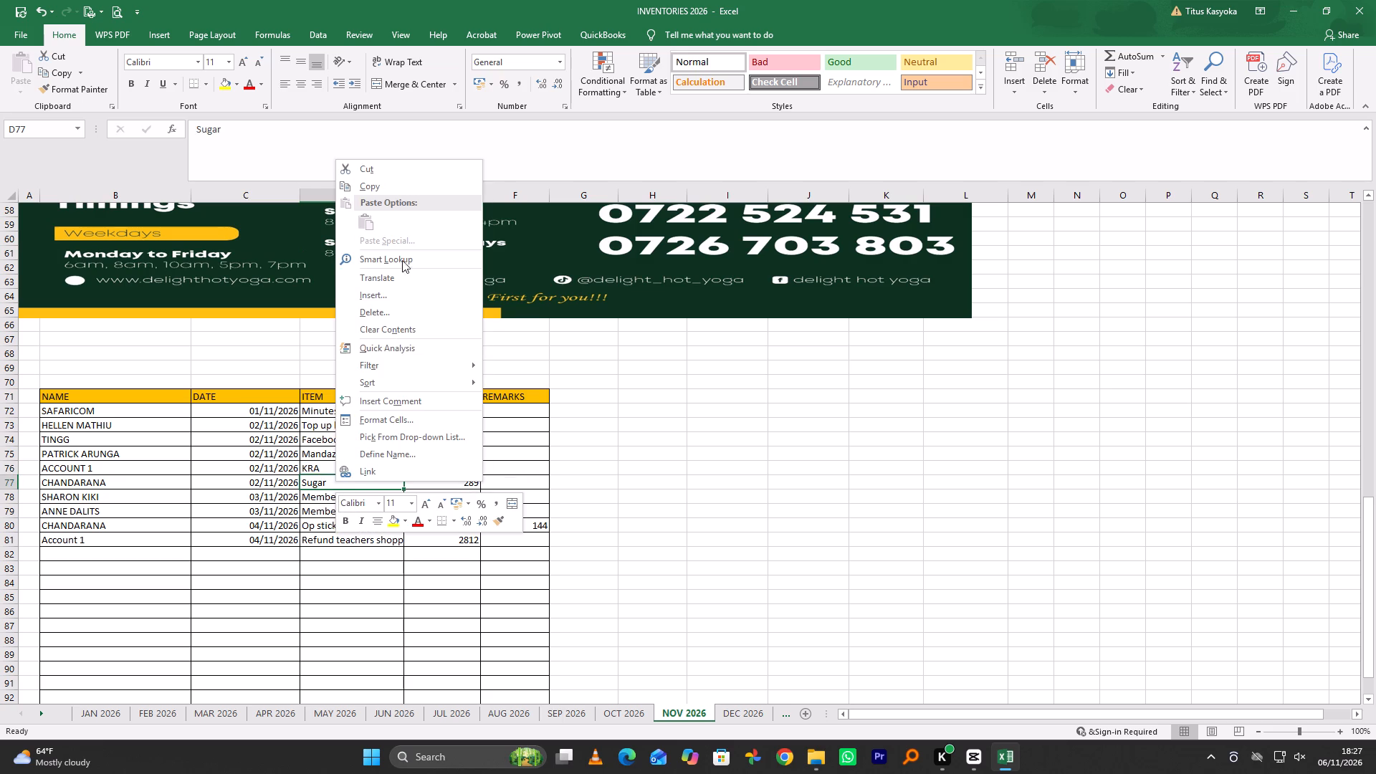
click(388, 295)
click(373, 293)
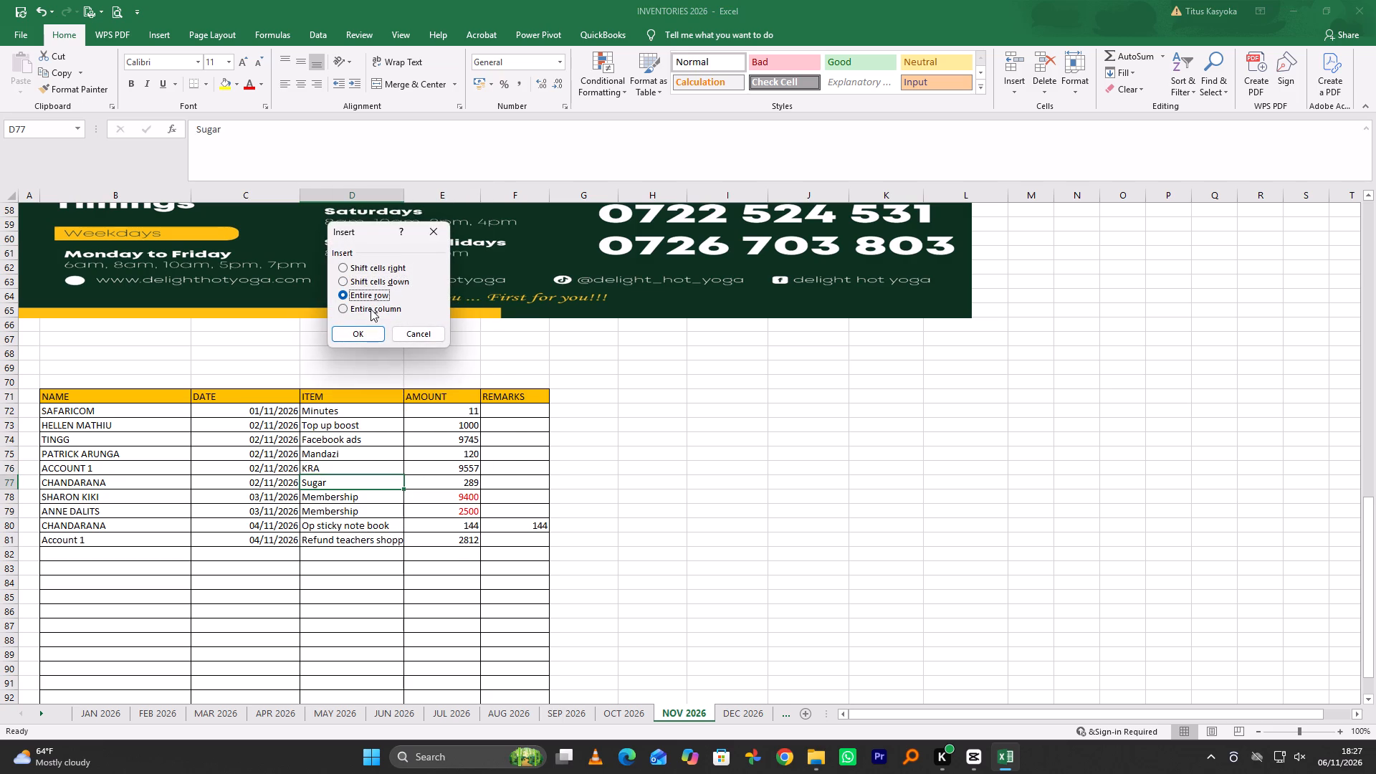
click(370, 331)
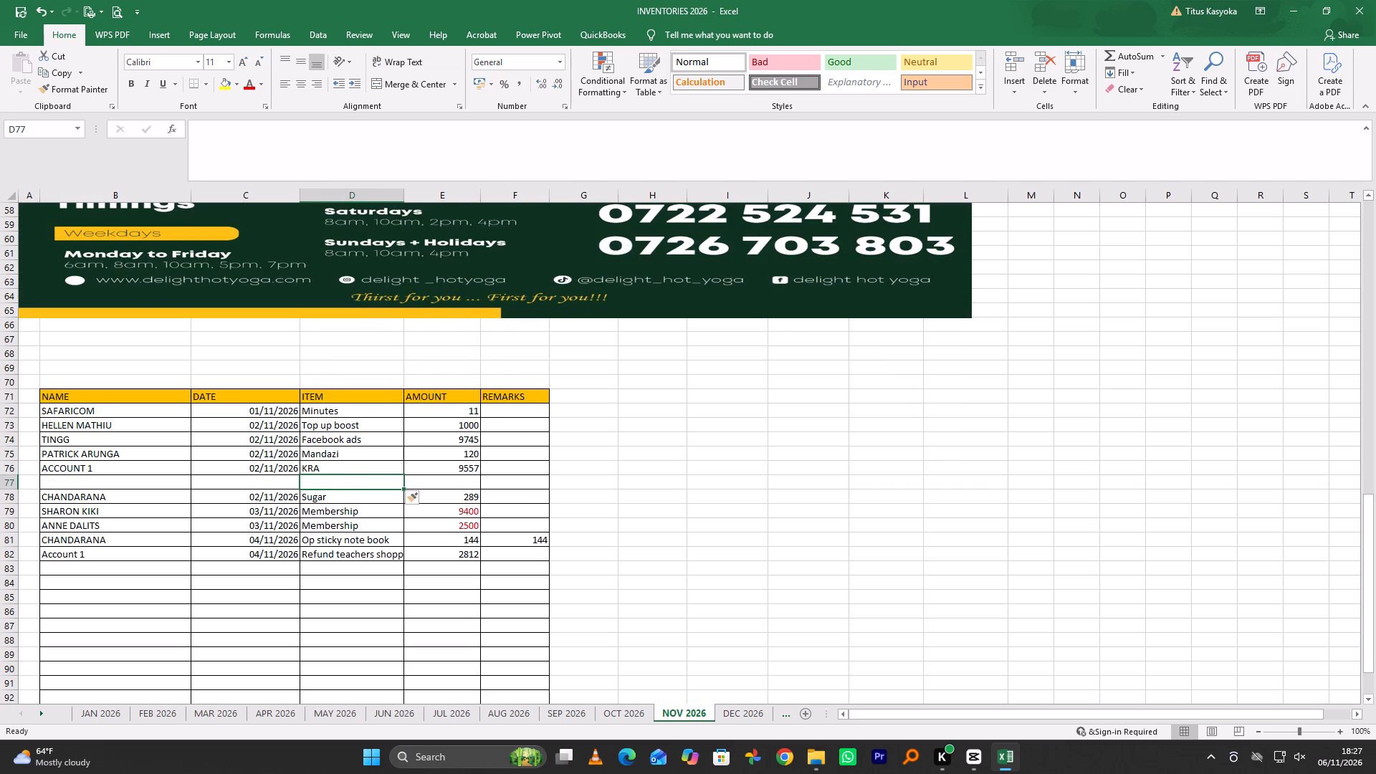
Enter SAFARICOM as the name and 02/11/2026 as the date in the new row 77.
click(50, 480)
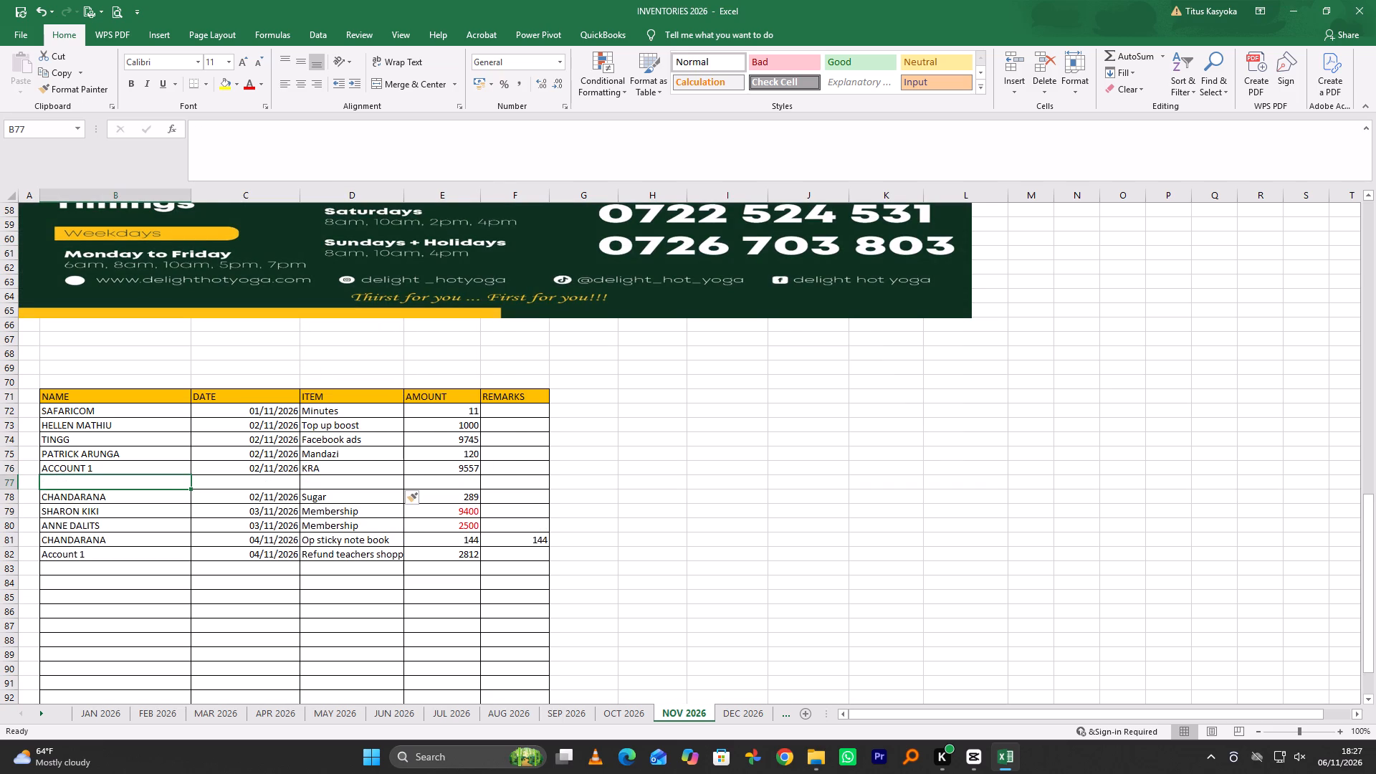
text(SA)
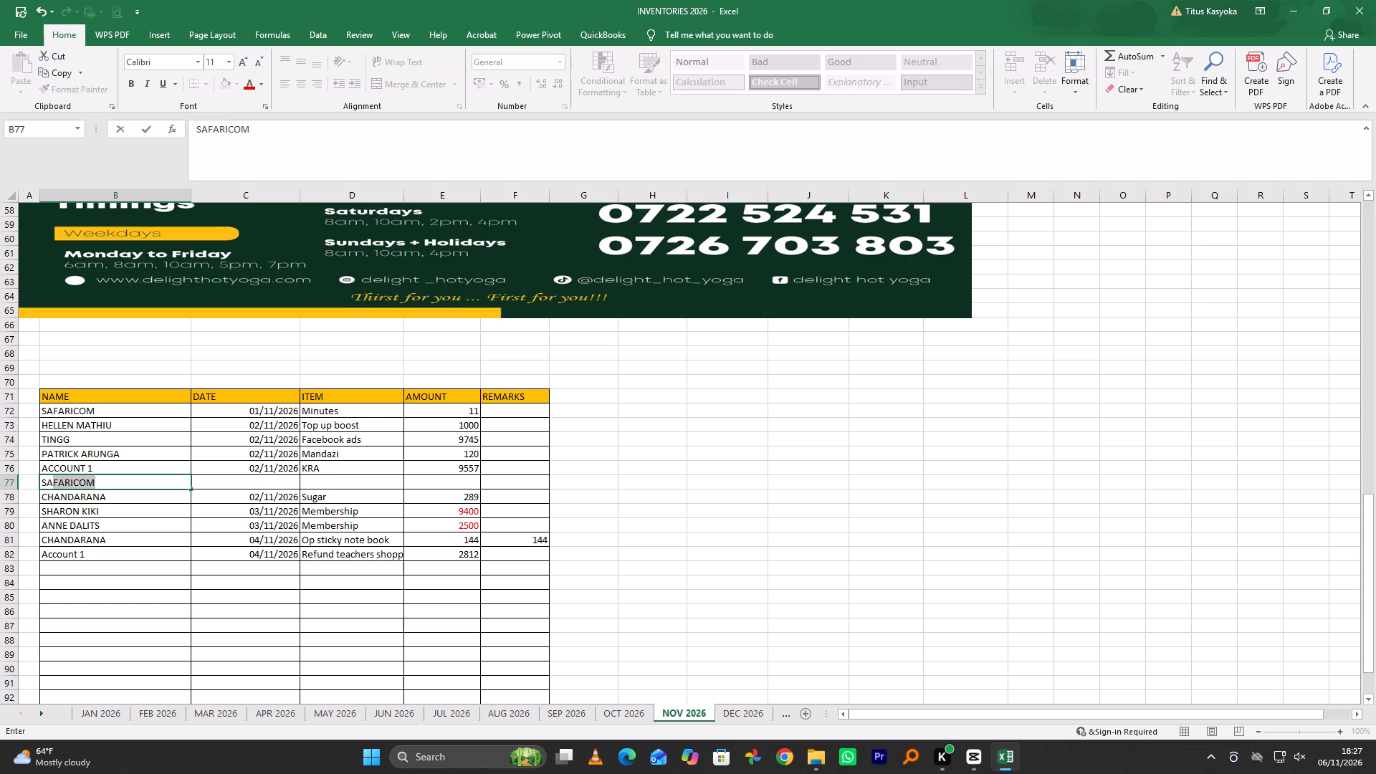
click(290, 467)
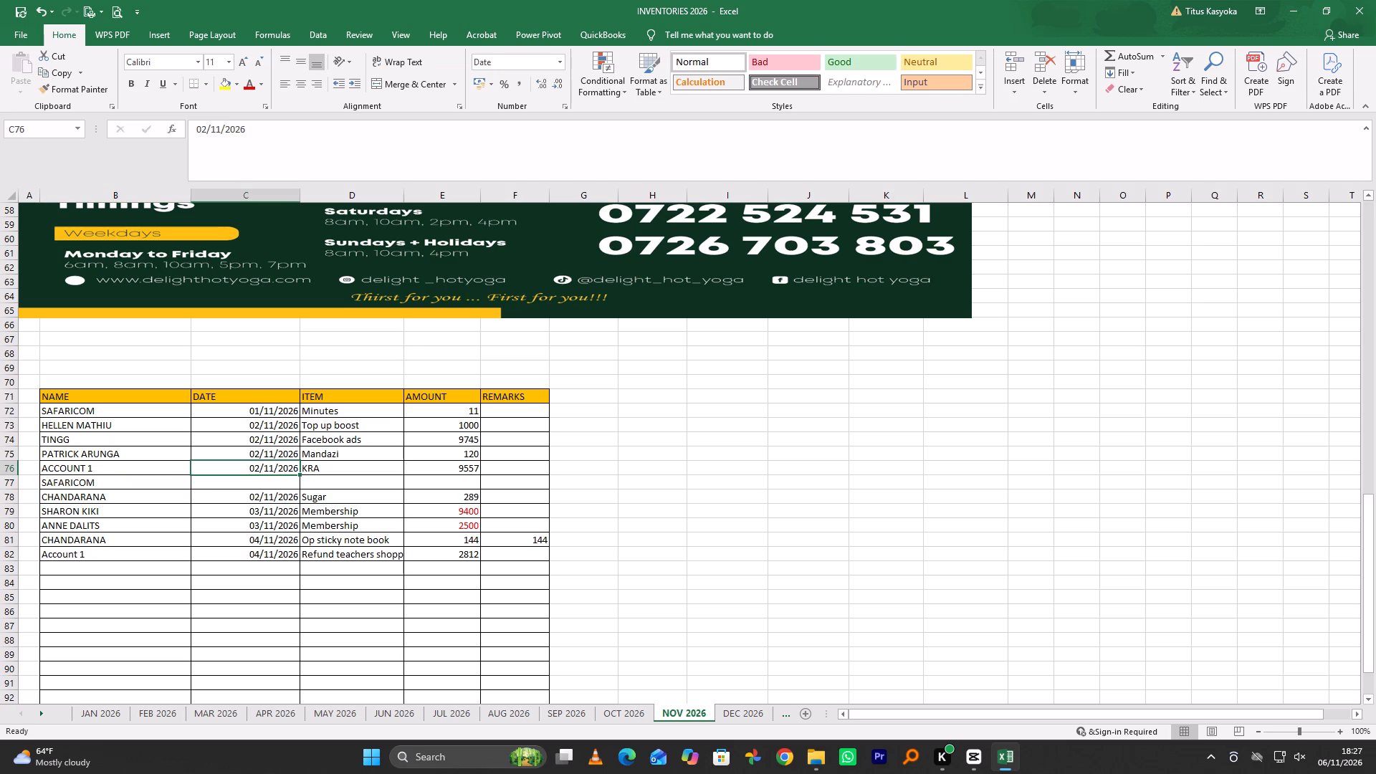
drag(299, 474, 299, 485)
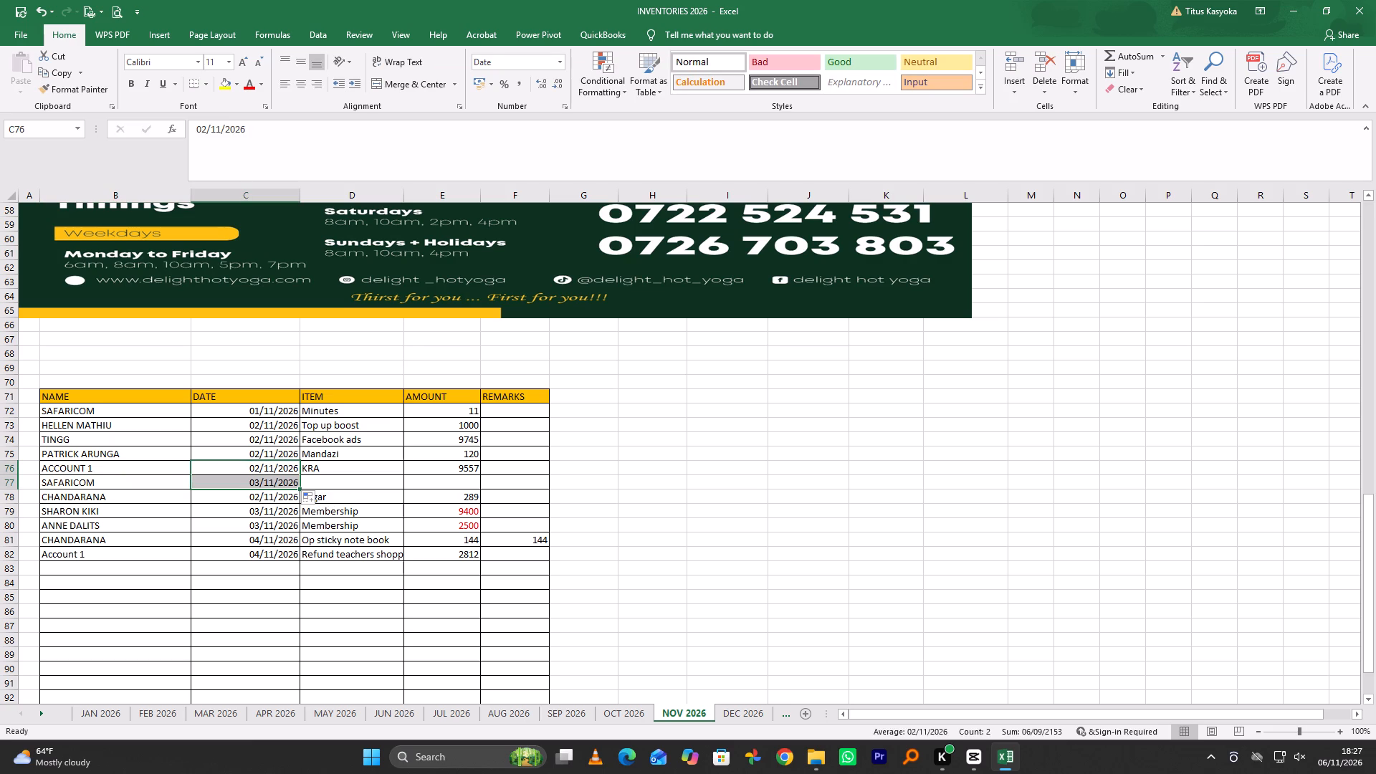
double_click(259, 484)
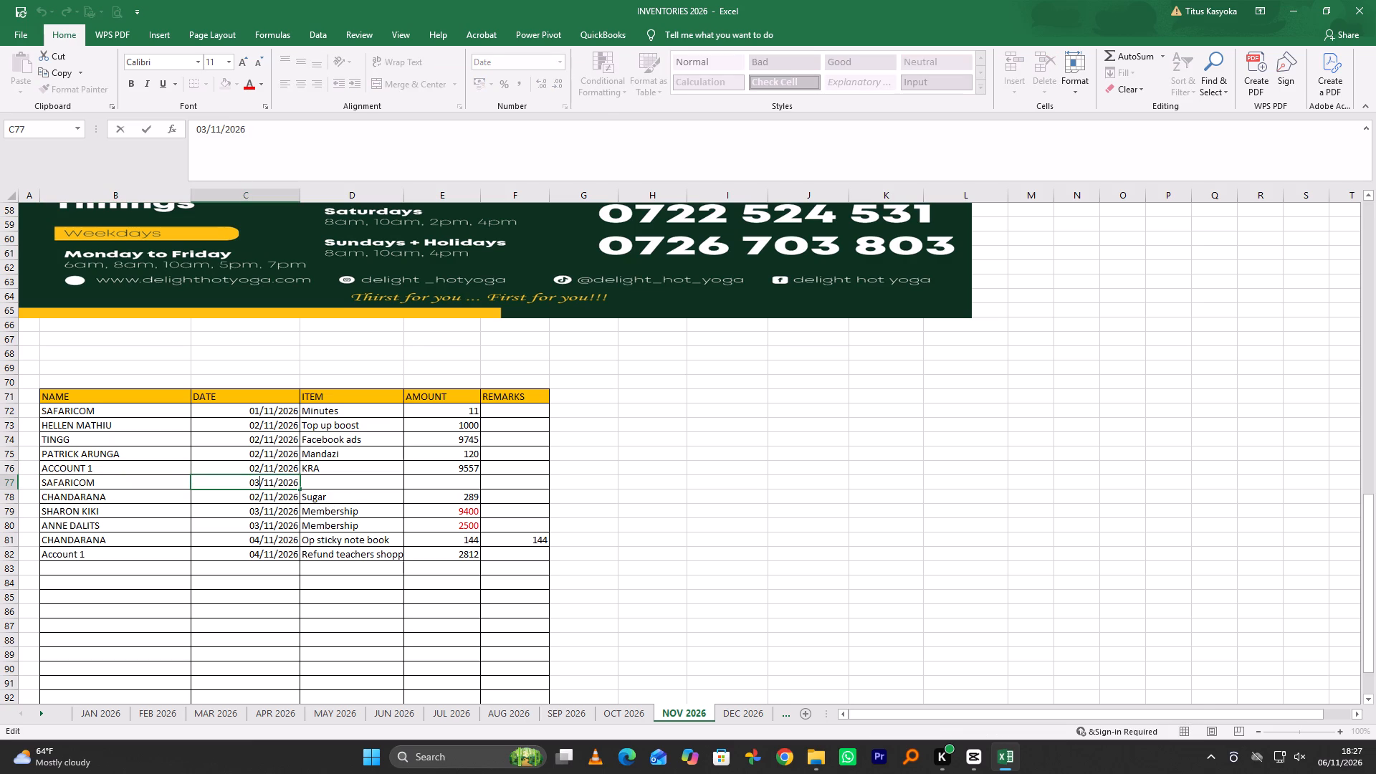
key(BackSpace)
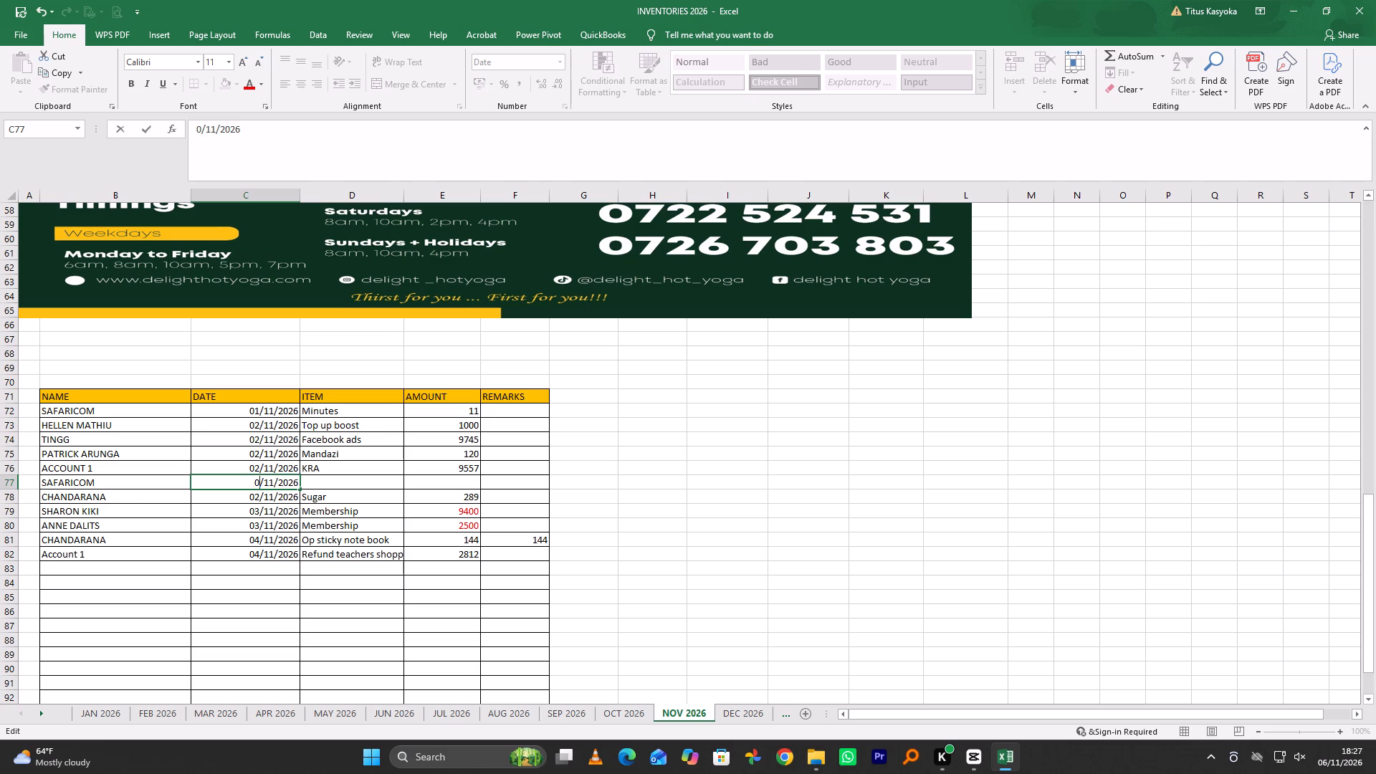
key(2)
Enter Minutes as the item and 20 as the amount in row 77.
double_click(333, 484)
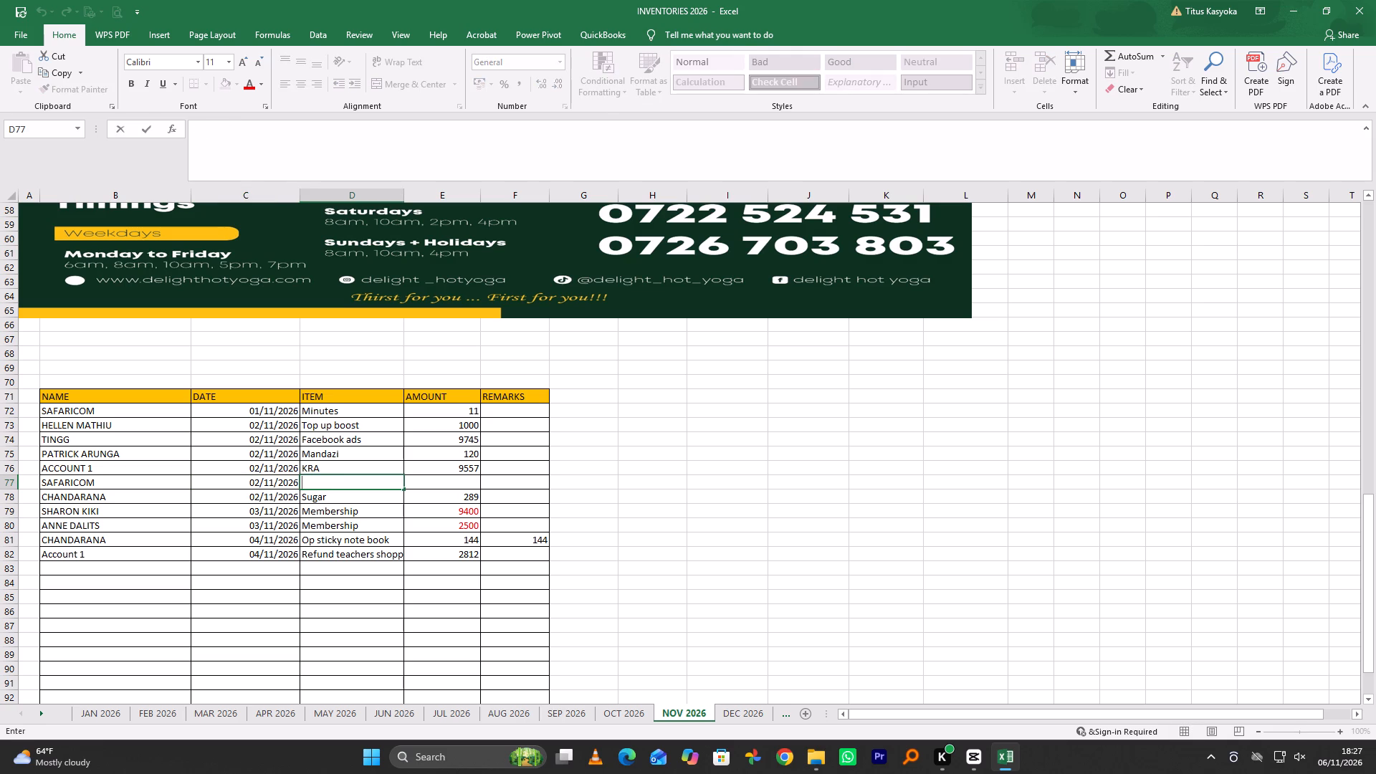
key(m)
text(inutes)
click(472, 482)
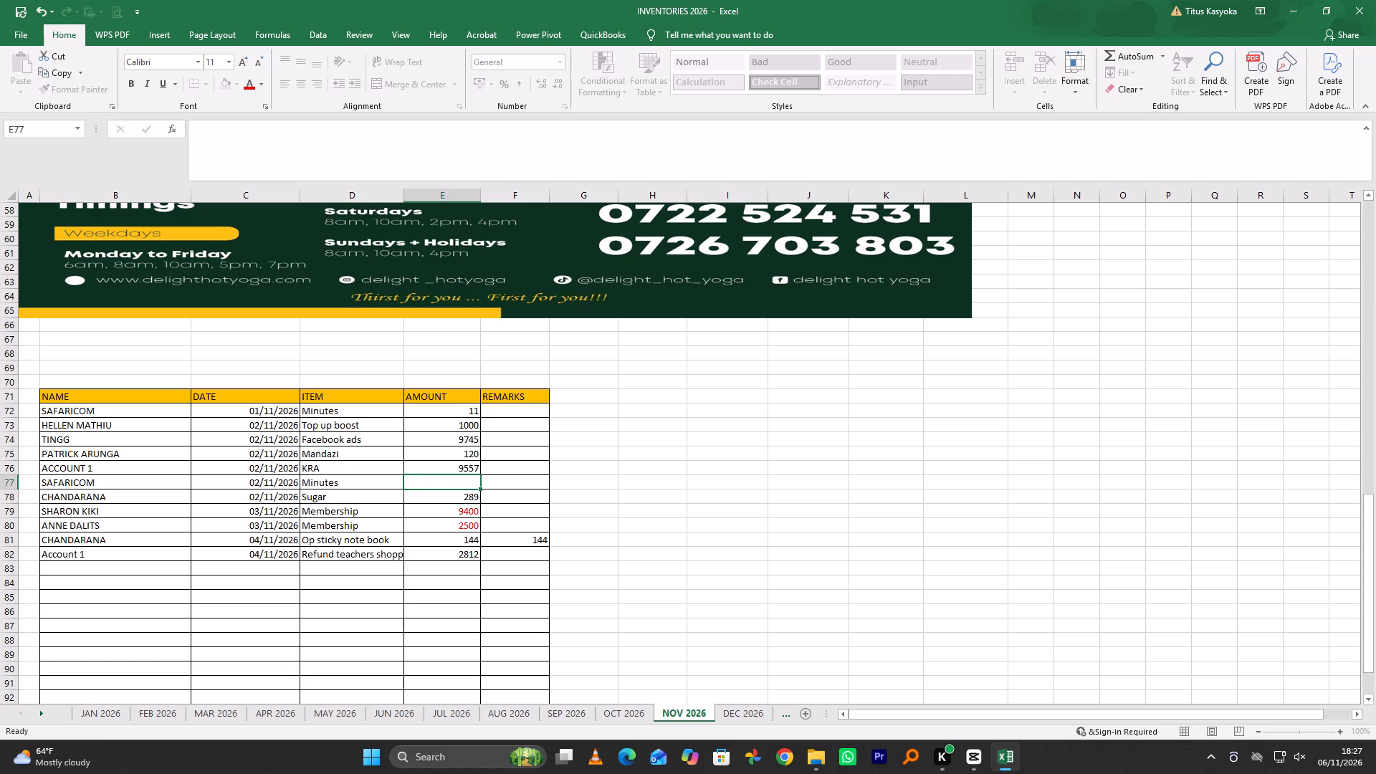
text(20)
click(674, 446)
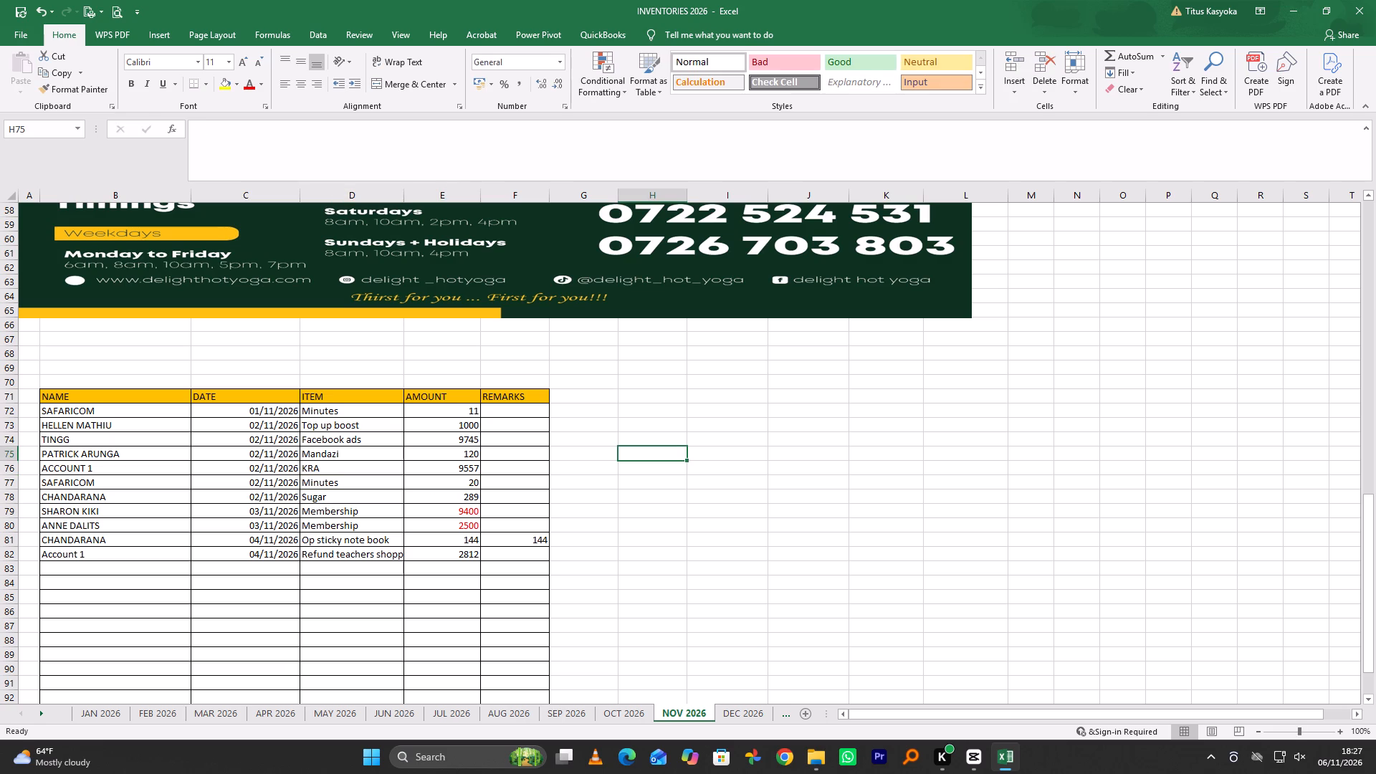
Insert an entire blank row between the Sugar entry and the first Membership entry of the payments table.
scroll(307, 444, down, 2)
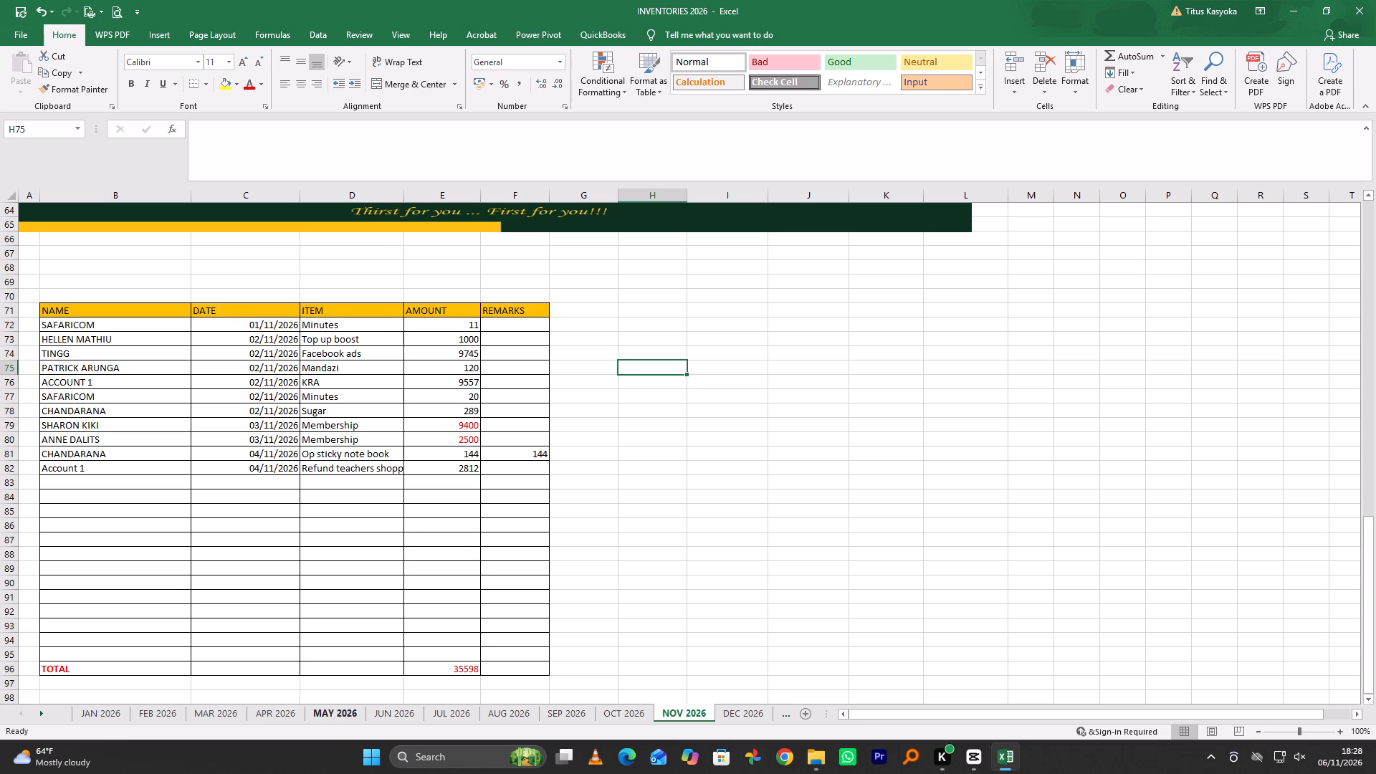
right_click(376, 426)
click(417, 236)
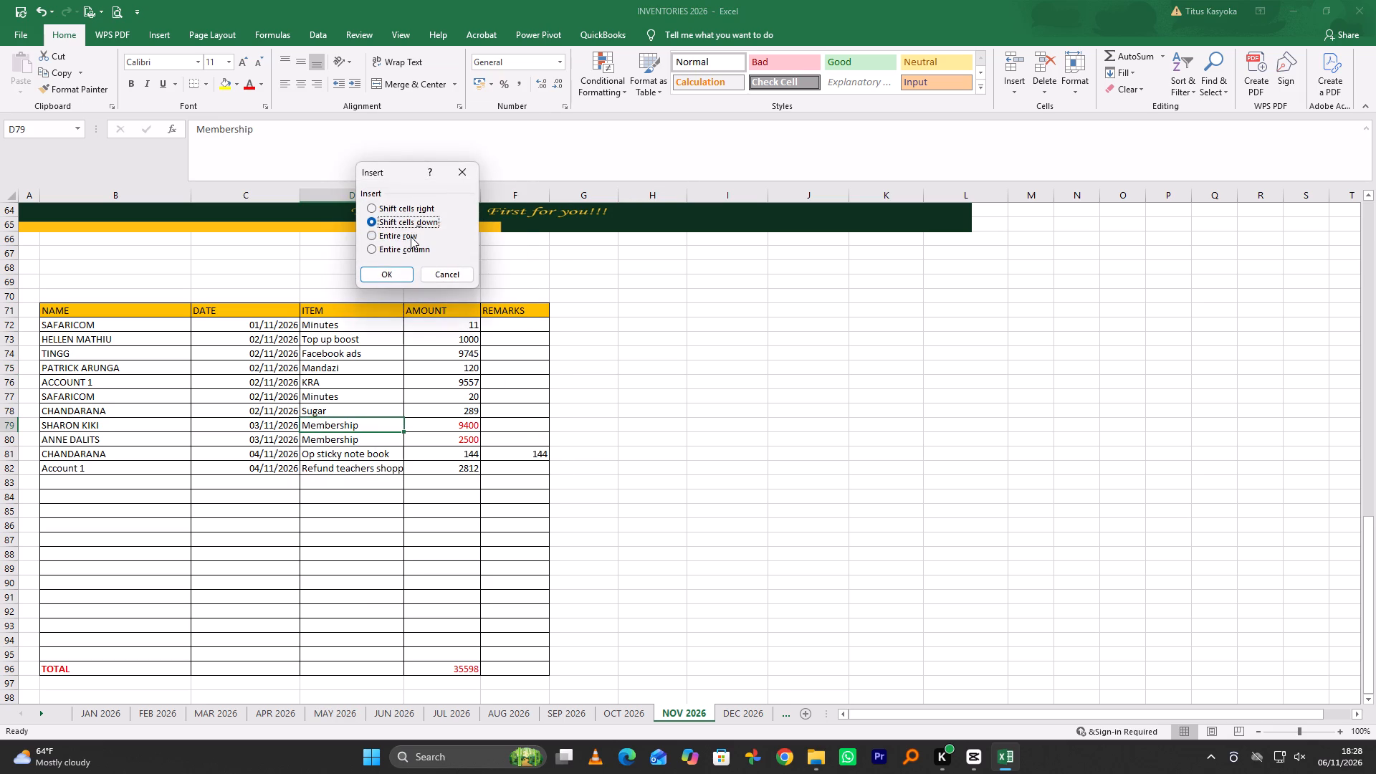
click(411, 236)
click(401, 276)
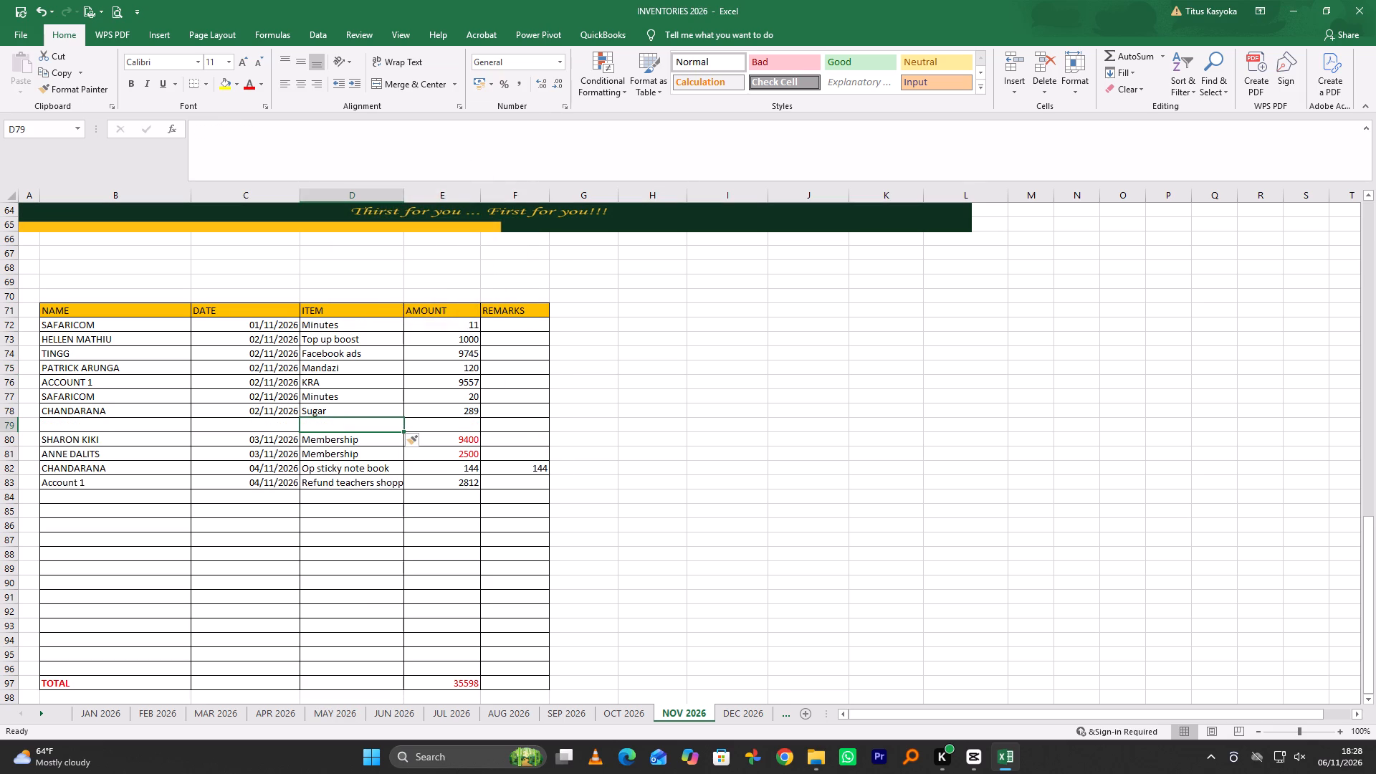
Open the name cell of the new blank row 79 for entry.
double_click(78, 423)
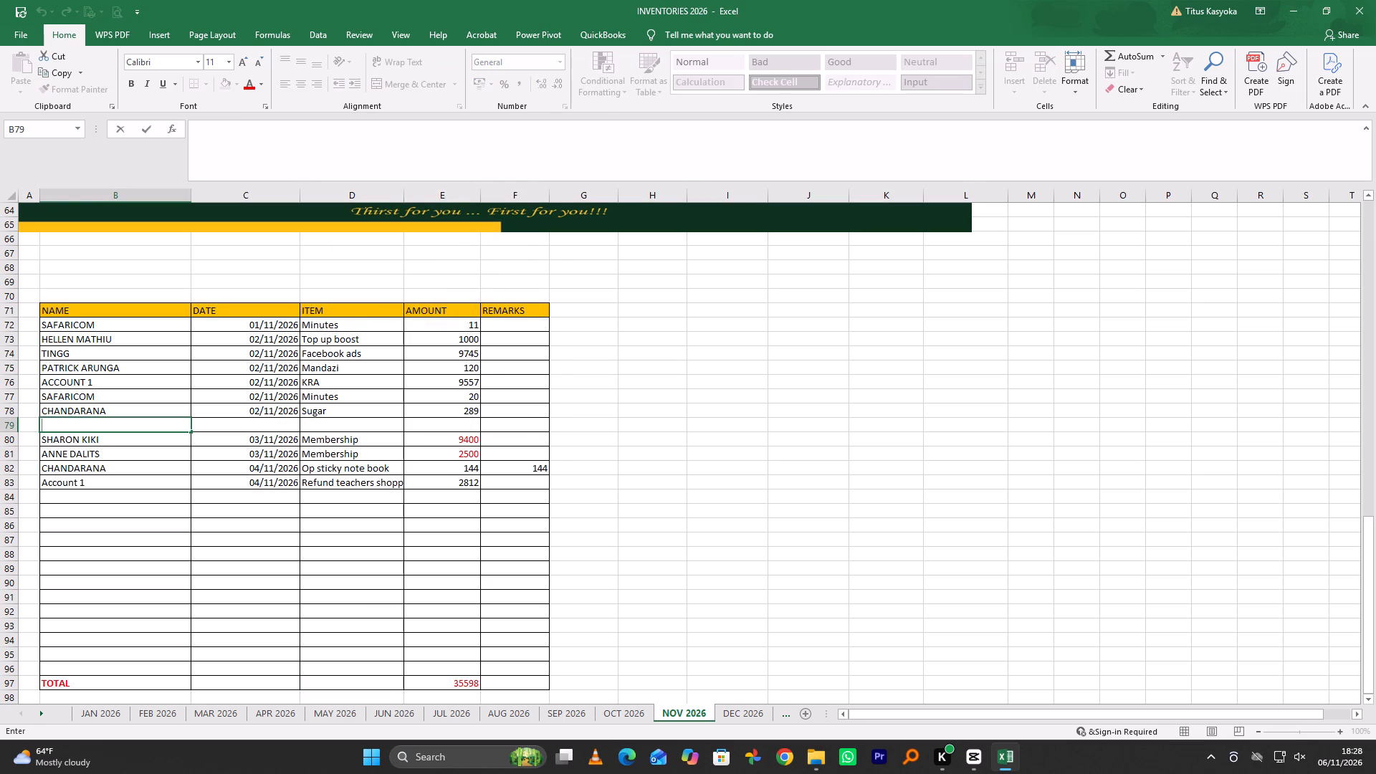
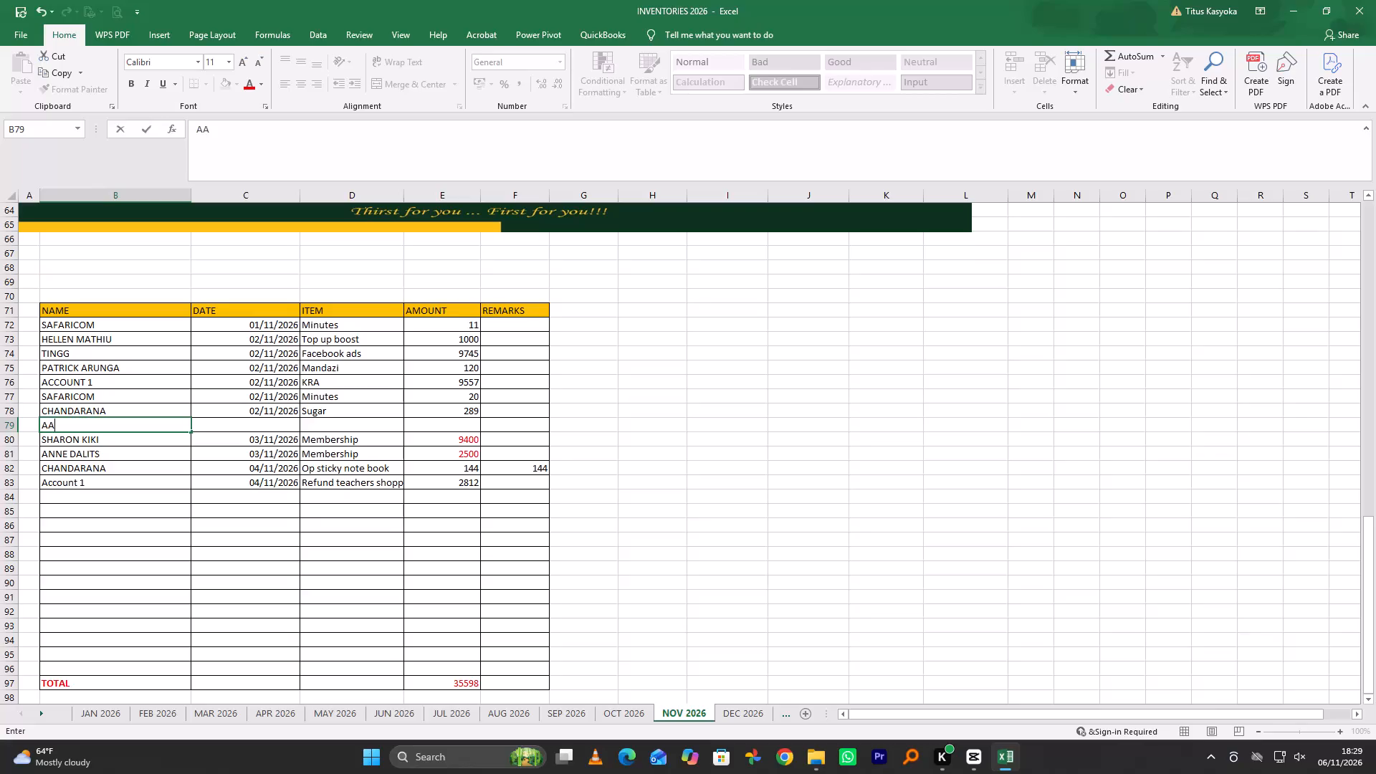
Enter ACCOUNT 1 as the name in the new row 79 of the payments table.
key(BackSpace)
text(CCOUNT 1)
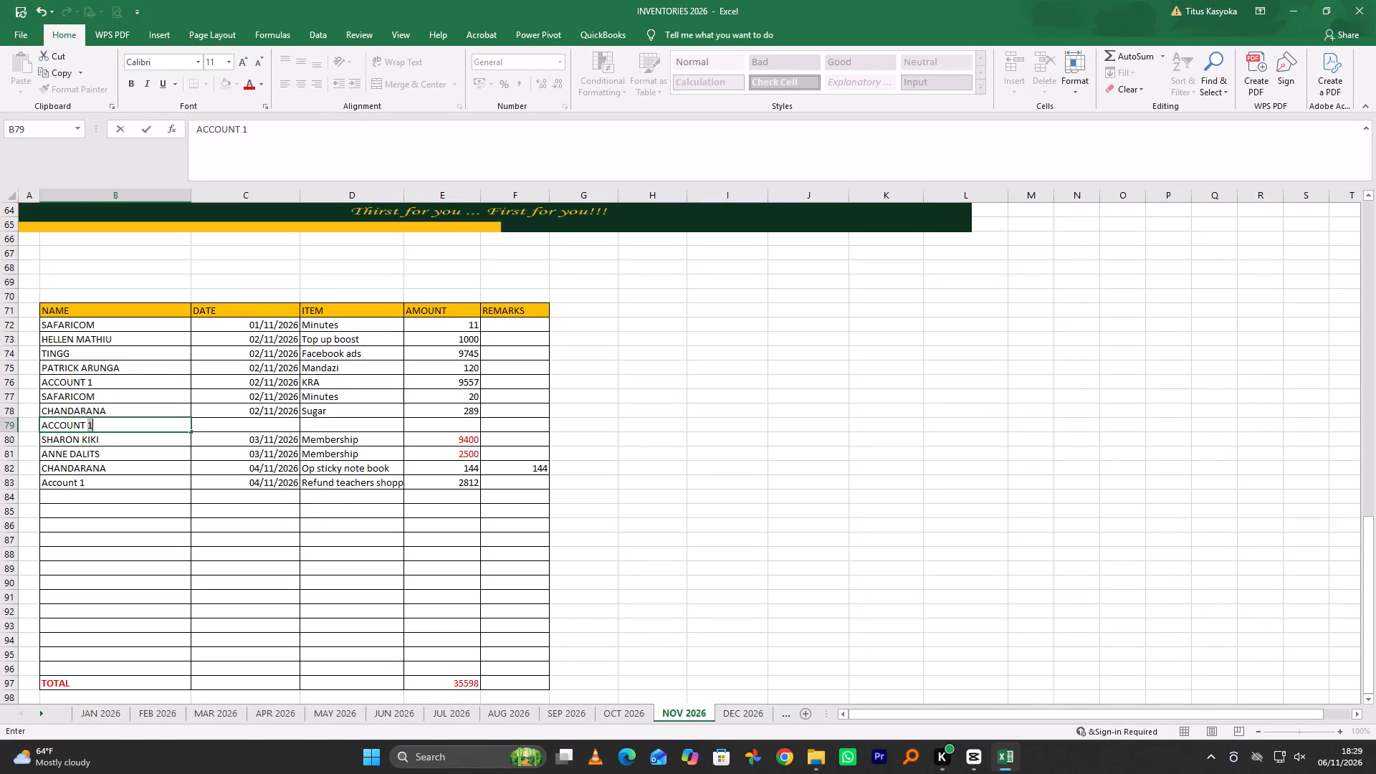
click(283, 408)
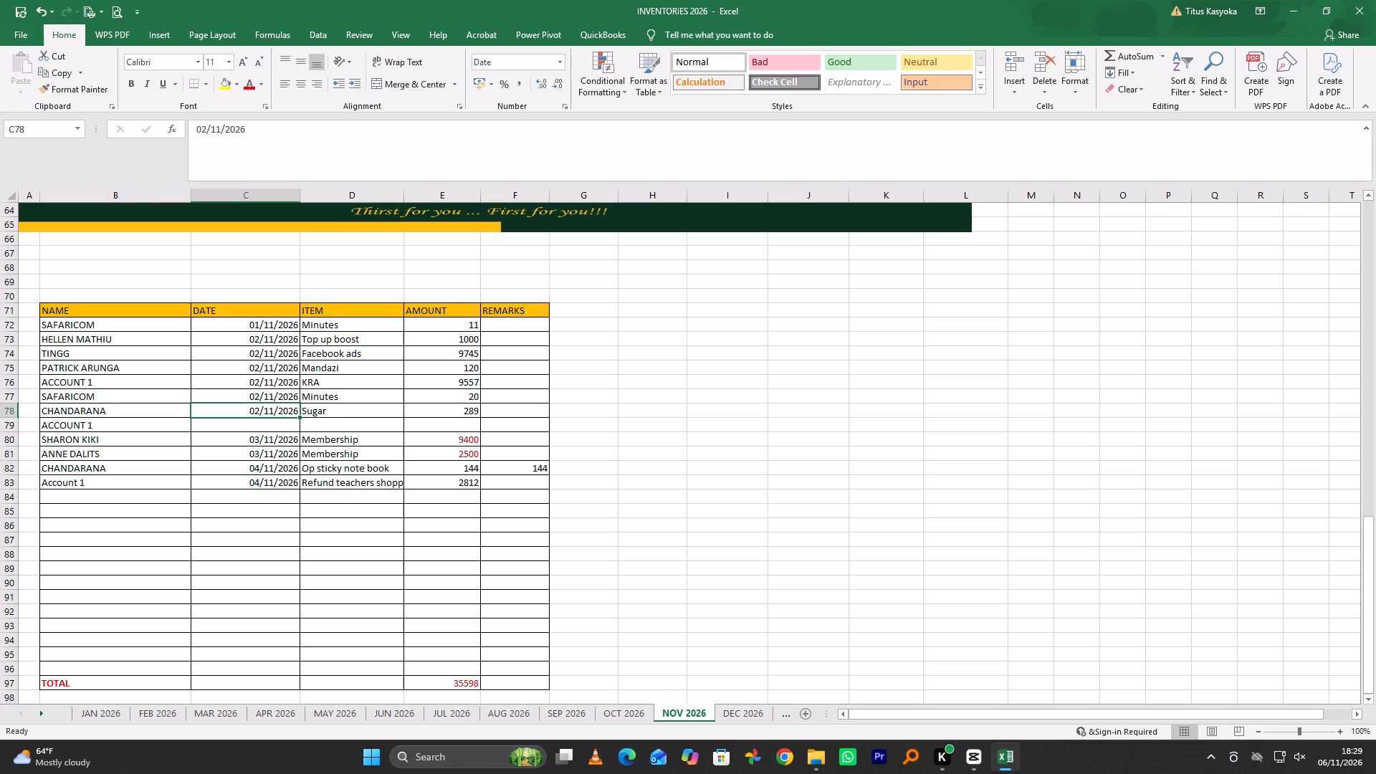
Fill the date series from the Sugar entry down into row 79, giving 03/11/2026.
drag(298, 416, 298, 425)
Enter Facebook boost as the item and 7410 as the amount in row 79 of the payments table.
double_click(312, 426)
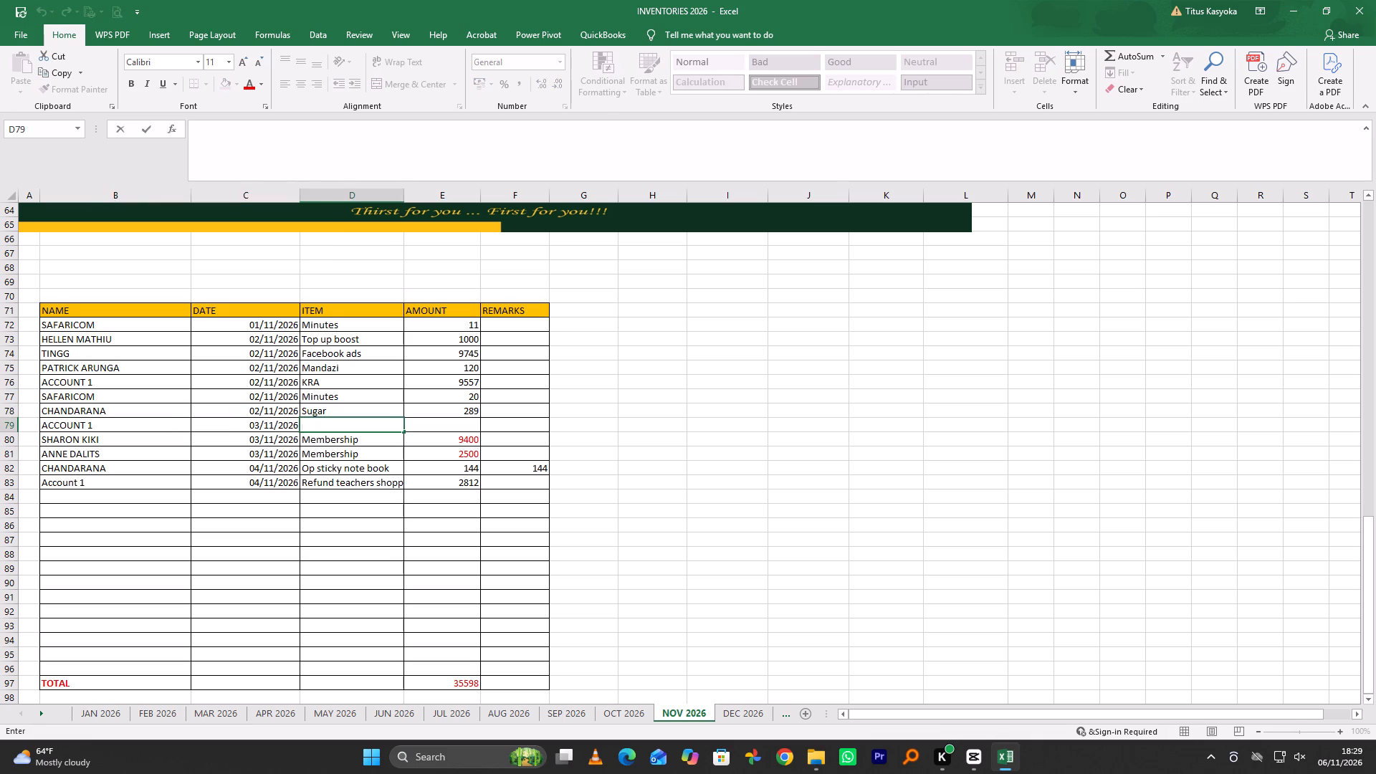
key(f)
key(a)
click(328, 497)
double_click(361, 424)
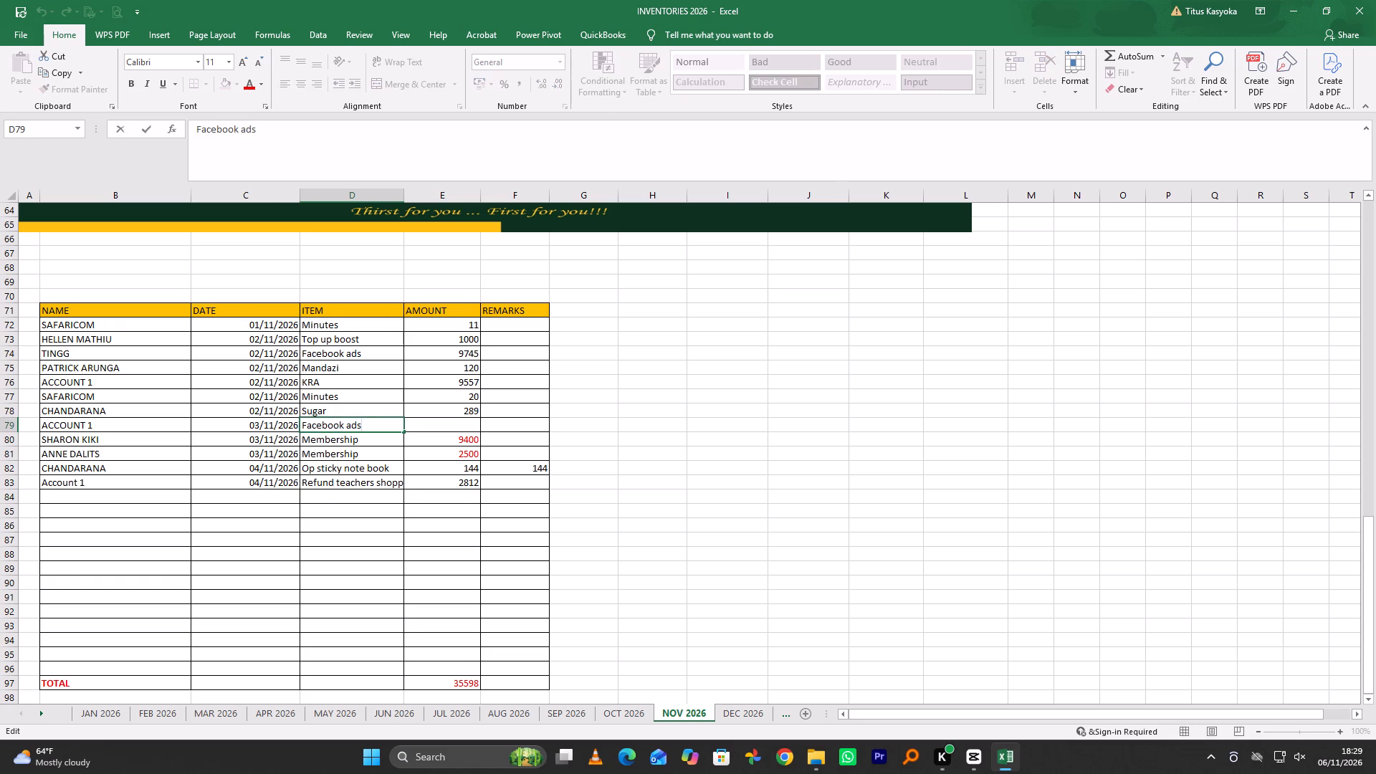
key(BackSpace)
key(BackSpace)
key(BackSpace)
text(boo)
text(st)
click(455, 424)
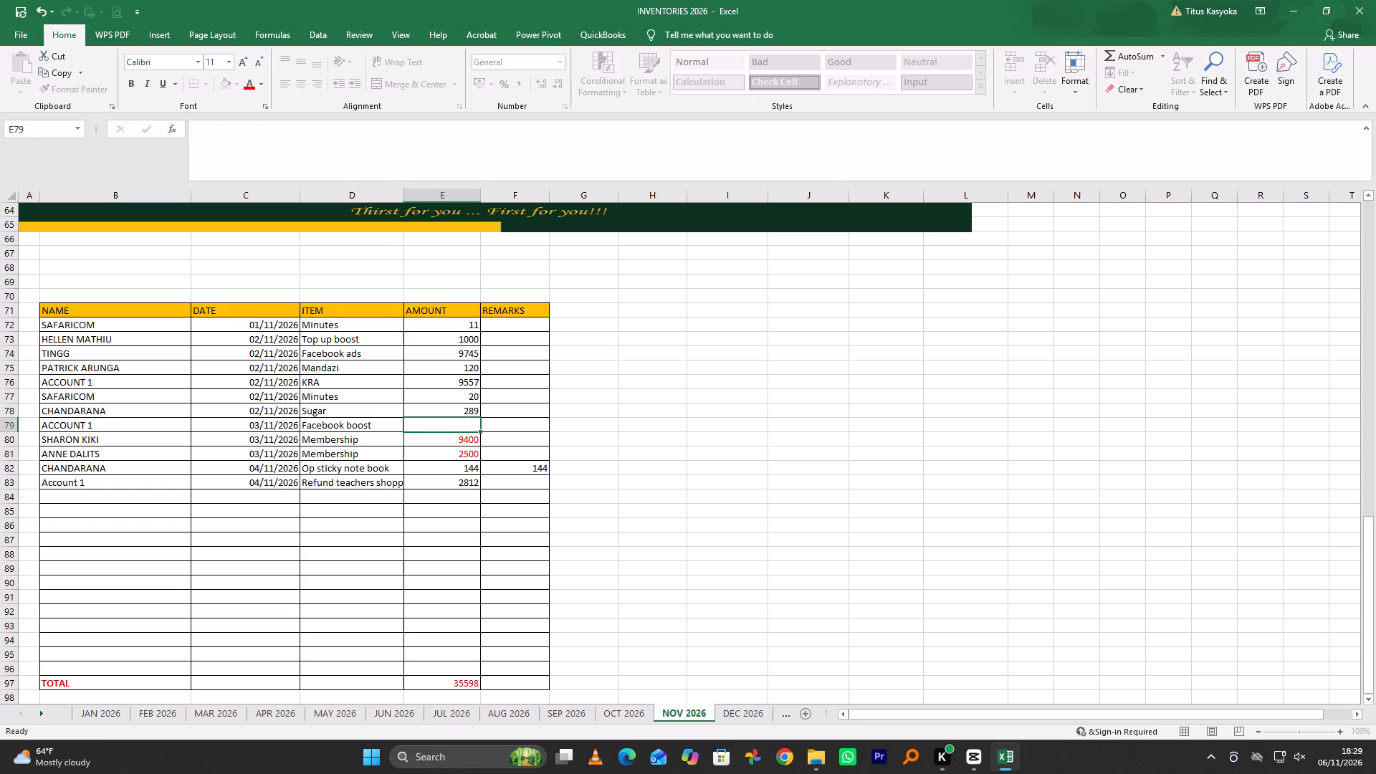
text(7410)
click(859, 401)
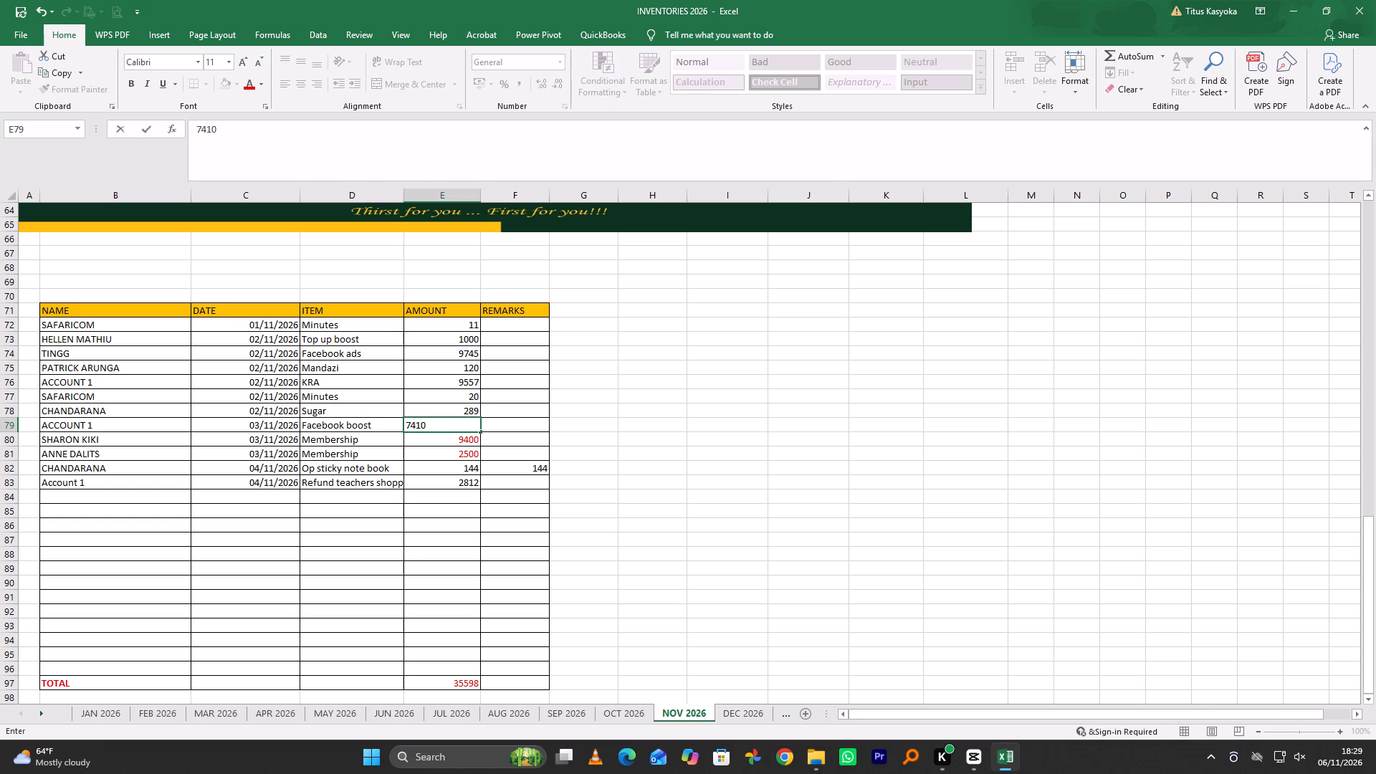
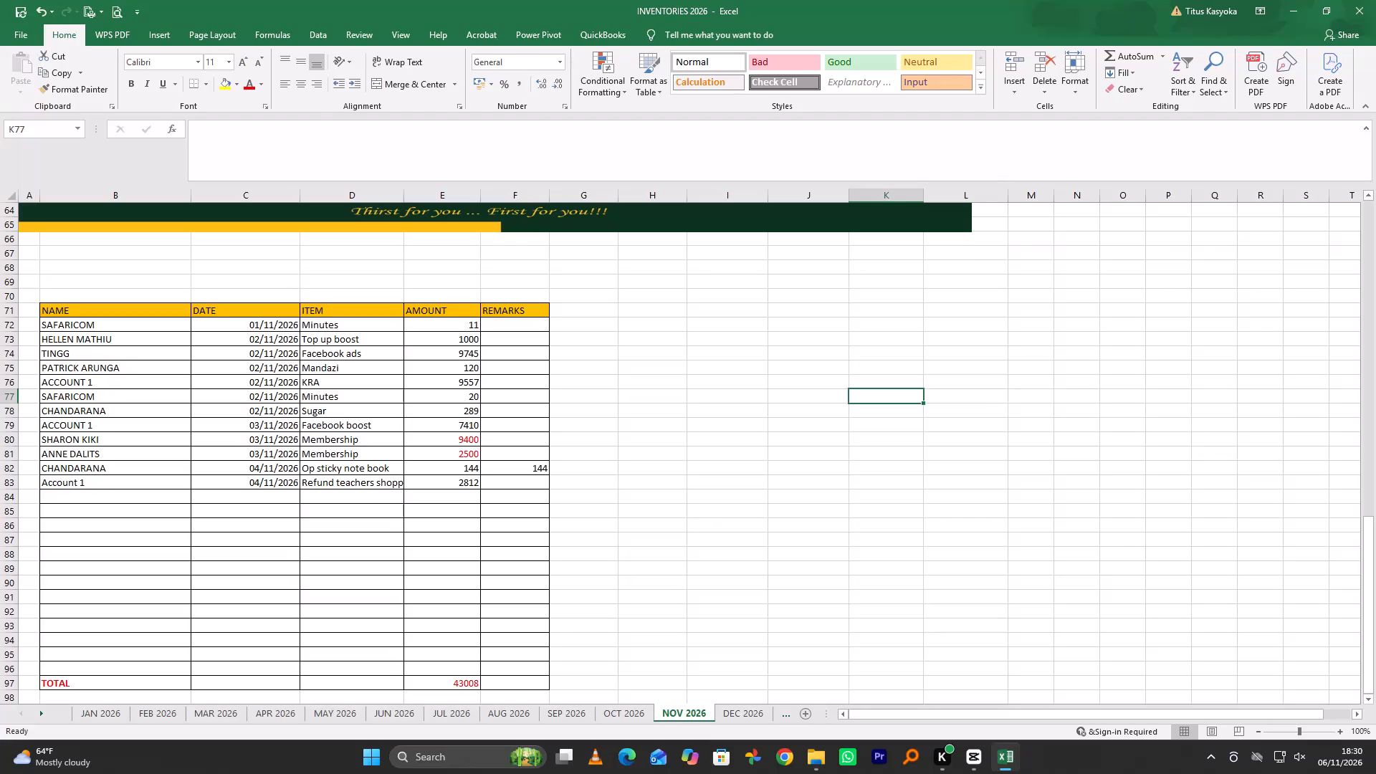
Enter 265.25 as the remark for the Facebook boost entry in row 79 of the payments table.
click(493, 426)
click(493, 426)
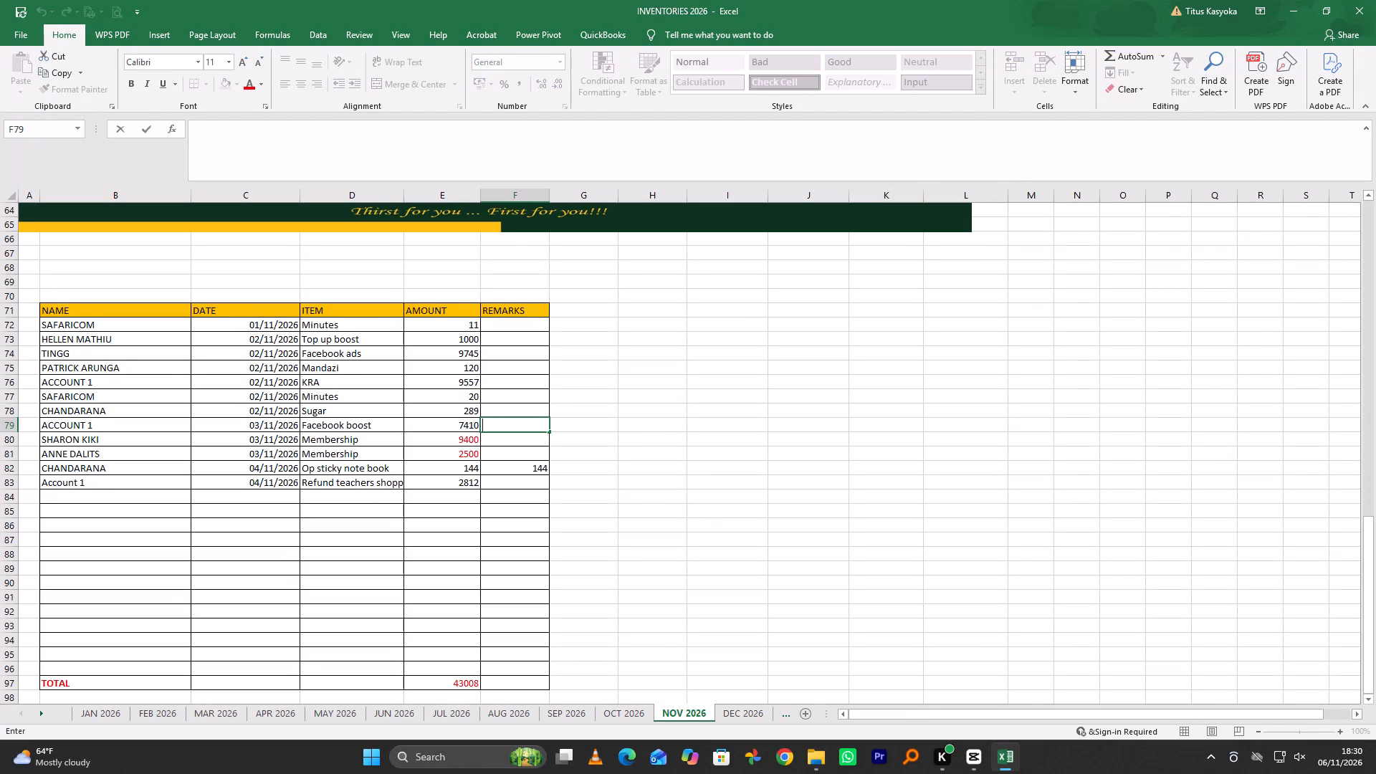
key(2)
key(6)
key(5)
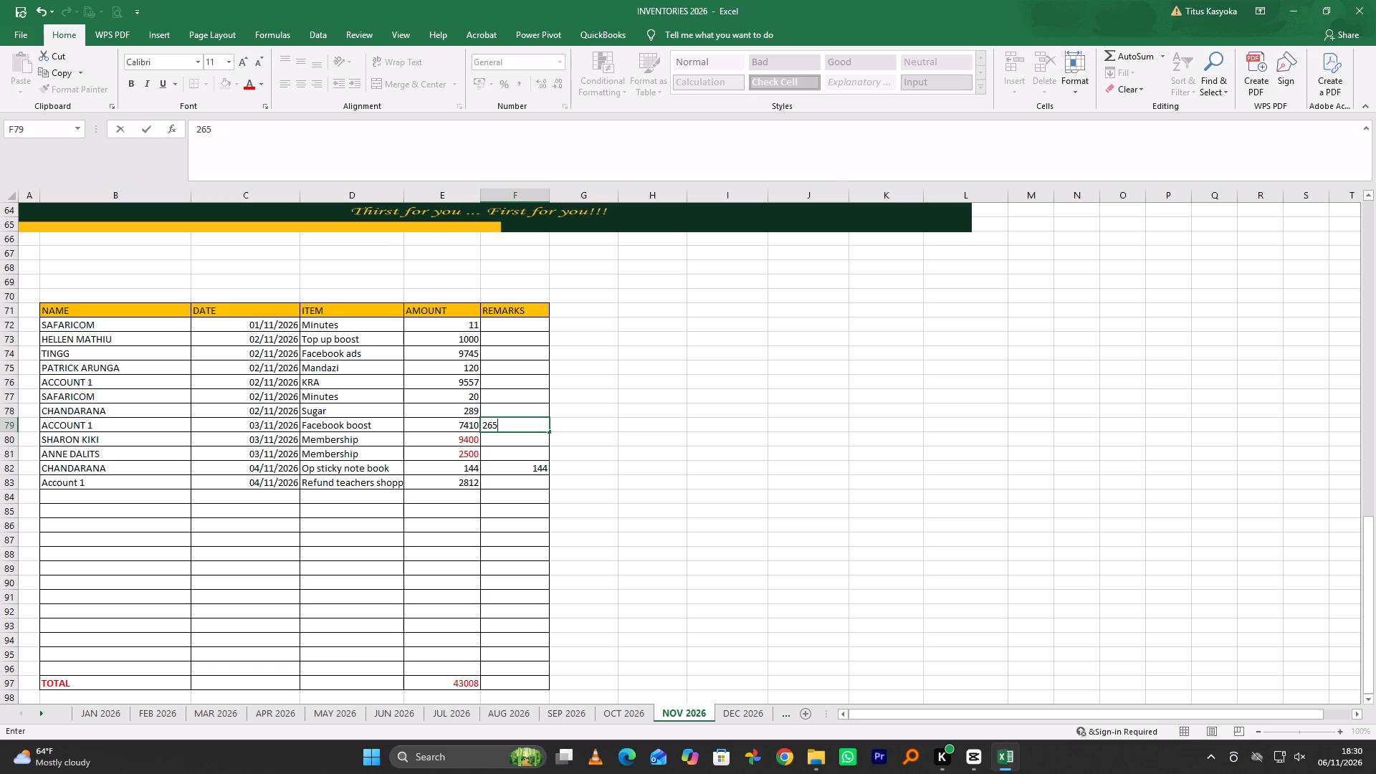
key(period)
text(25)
click(667, 442)
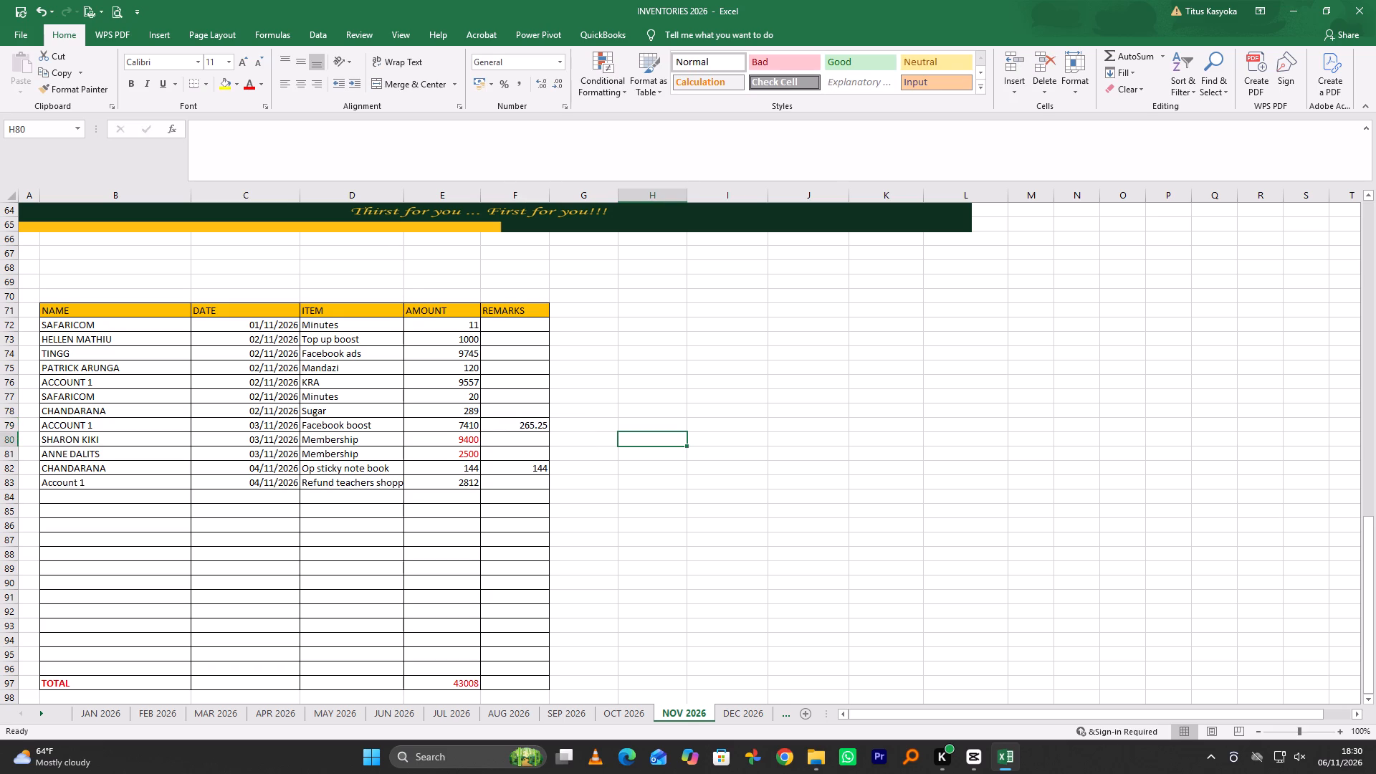
Examine the payments table on the OCT 2026 sheet down to its last entries and total row.
click(622, 709)
scroll(661, 603, down, 2)
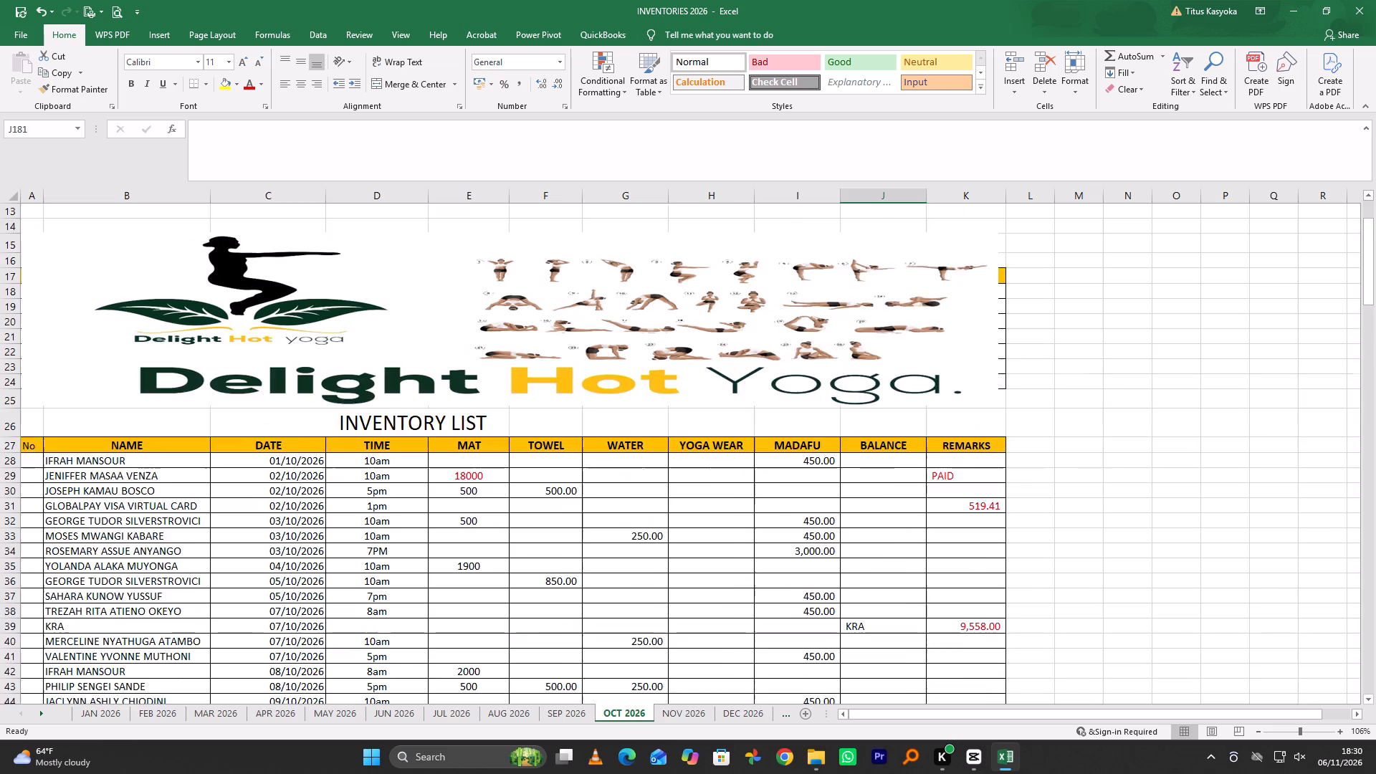
scroll(659, 603, down, 19)
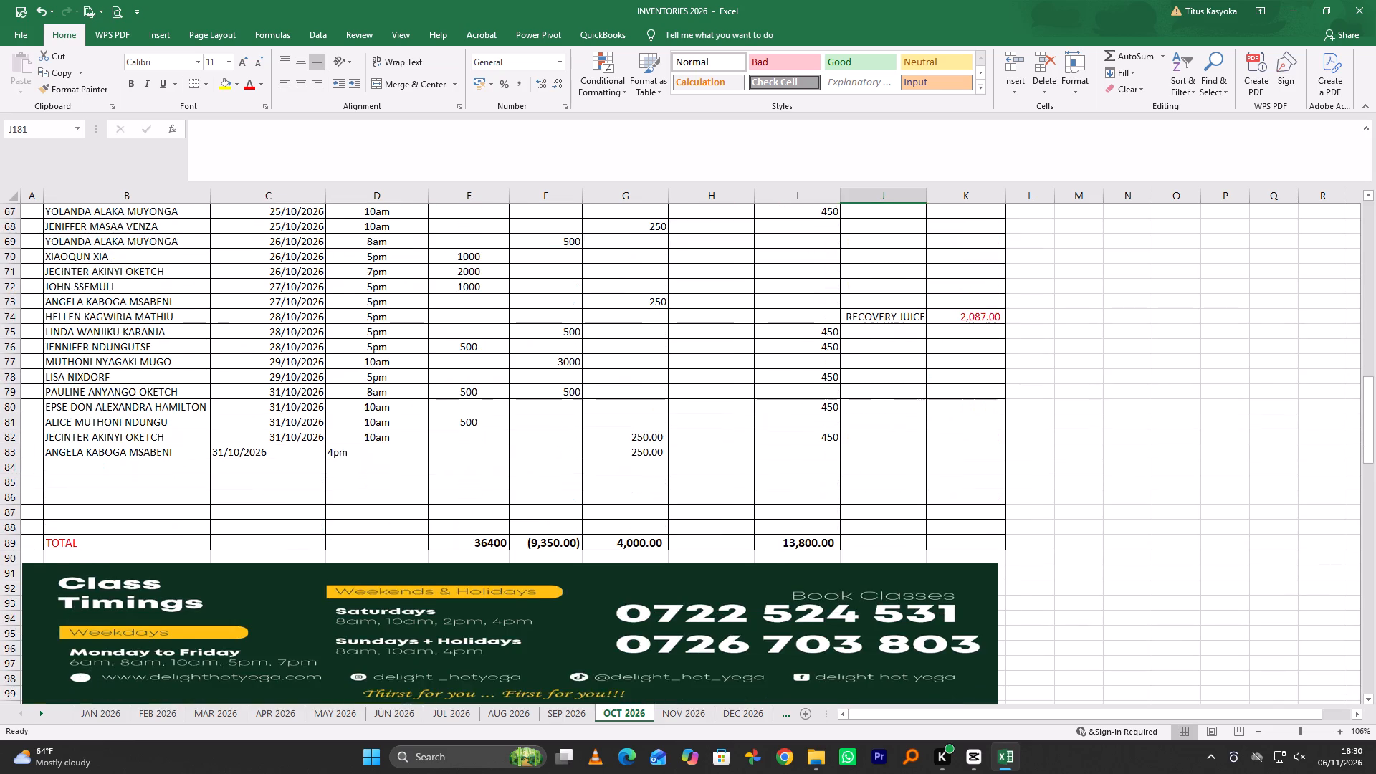
scroll(609, 588, down, 14)
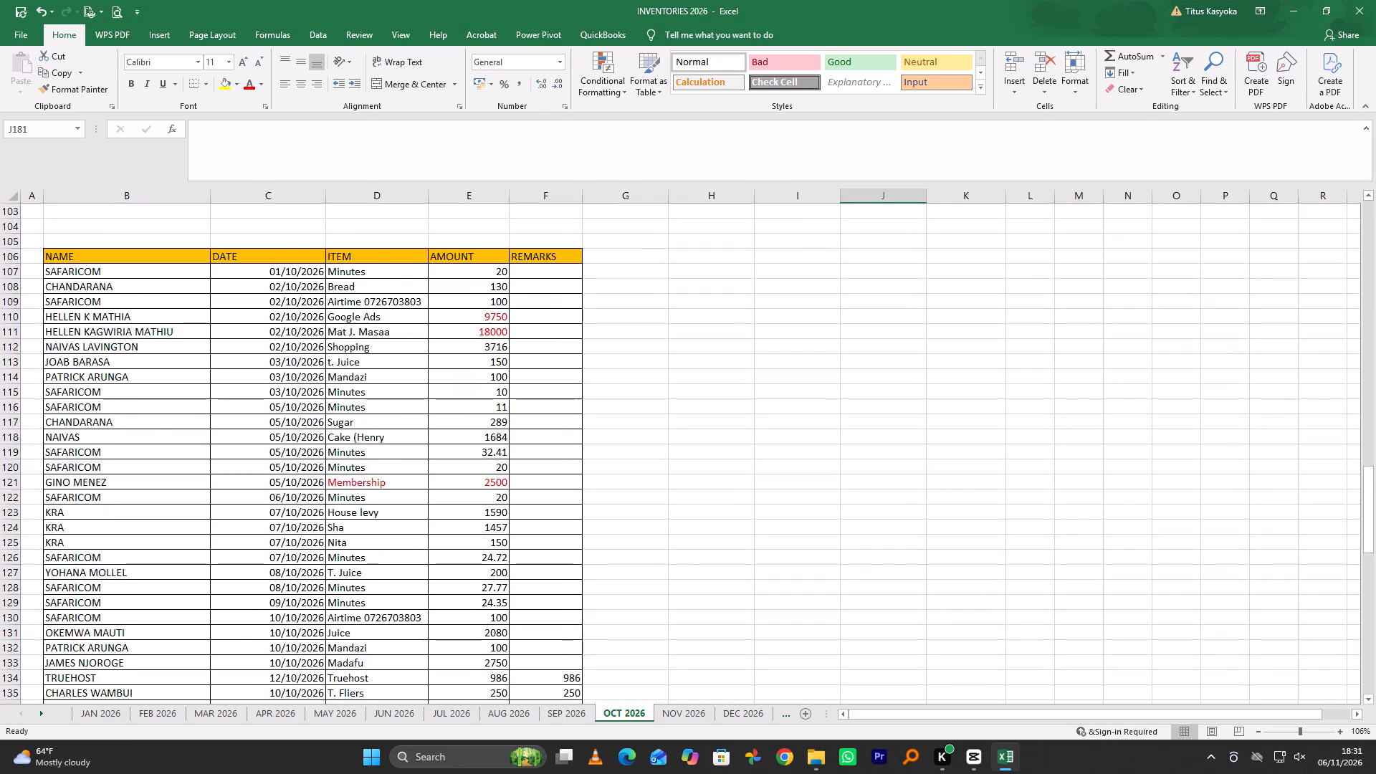
scroll(565, 588, down, 4)
scroll(555, 577, up, 3)
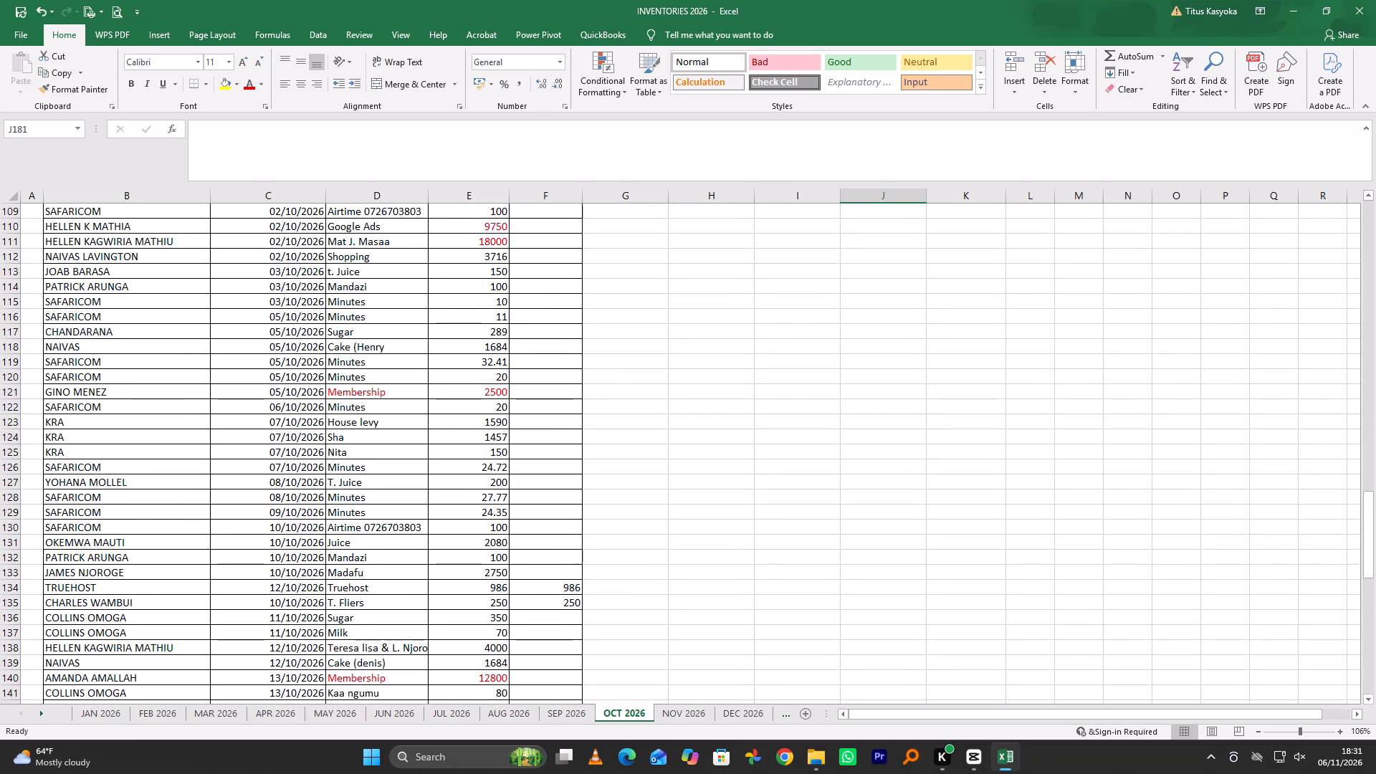
scroll(555, 577, up, 1)
scroll(555, 577, down, 6)
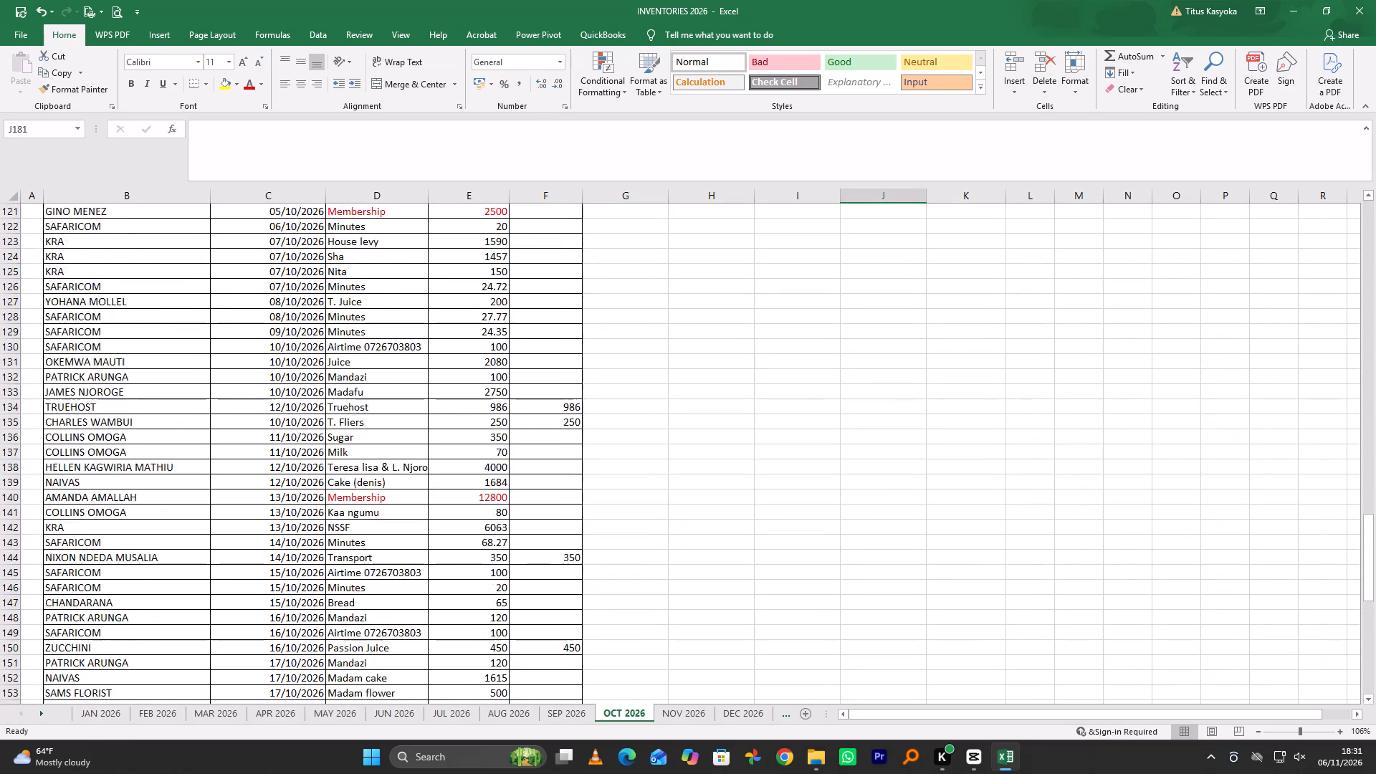
scroll(557, 582, down, 10)
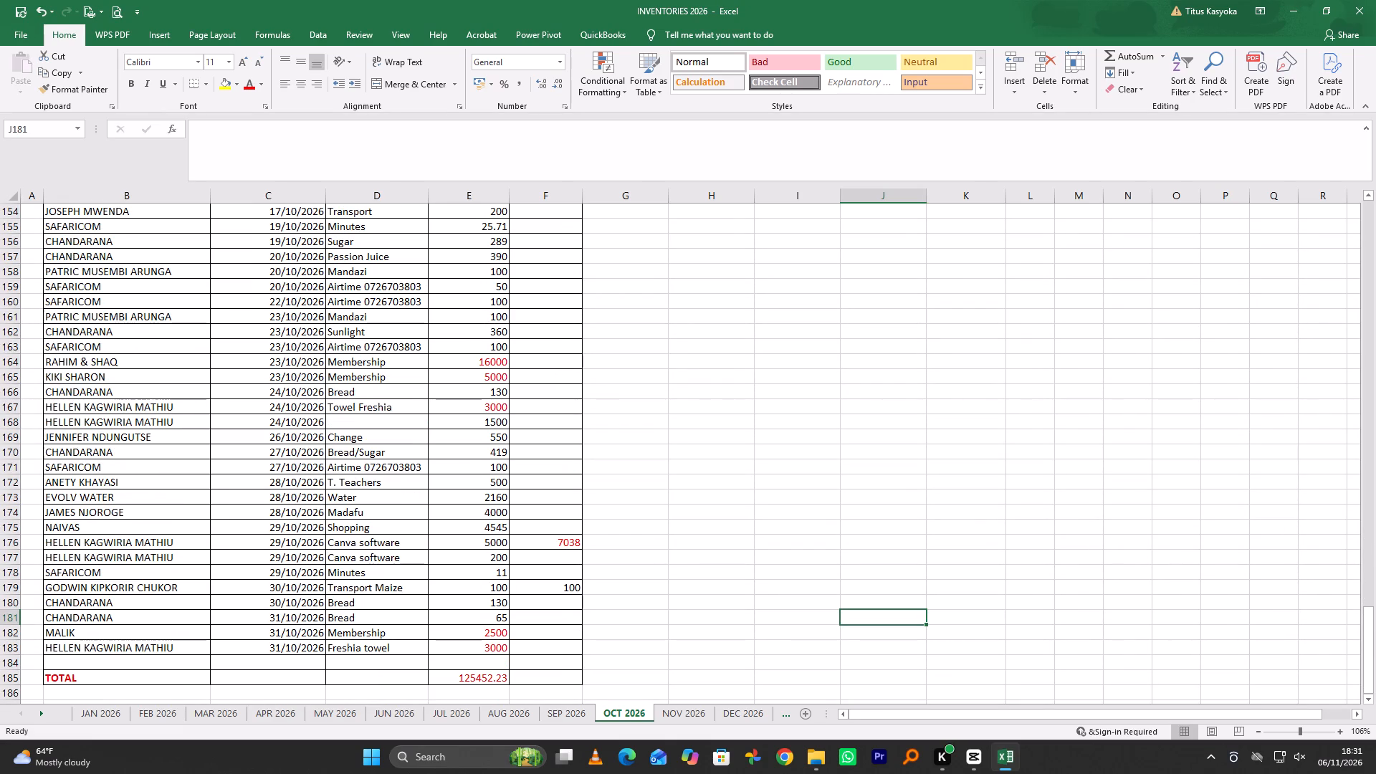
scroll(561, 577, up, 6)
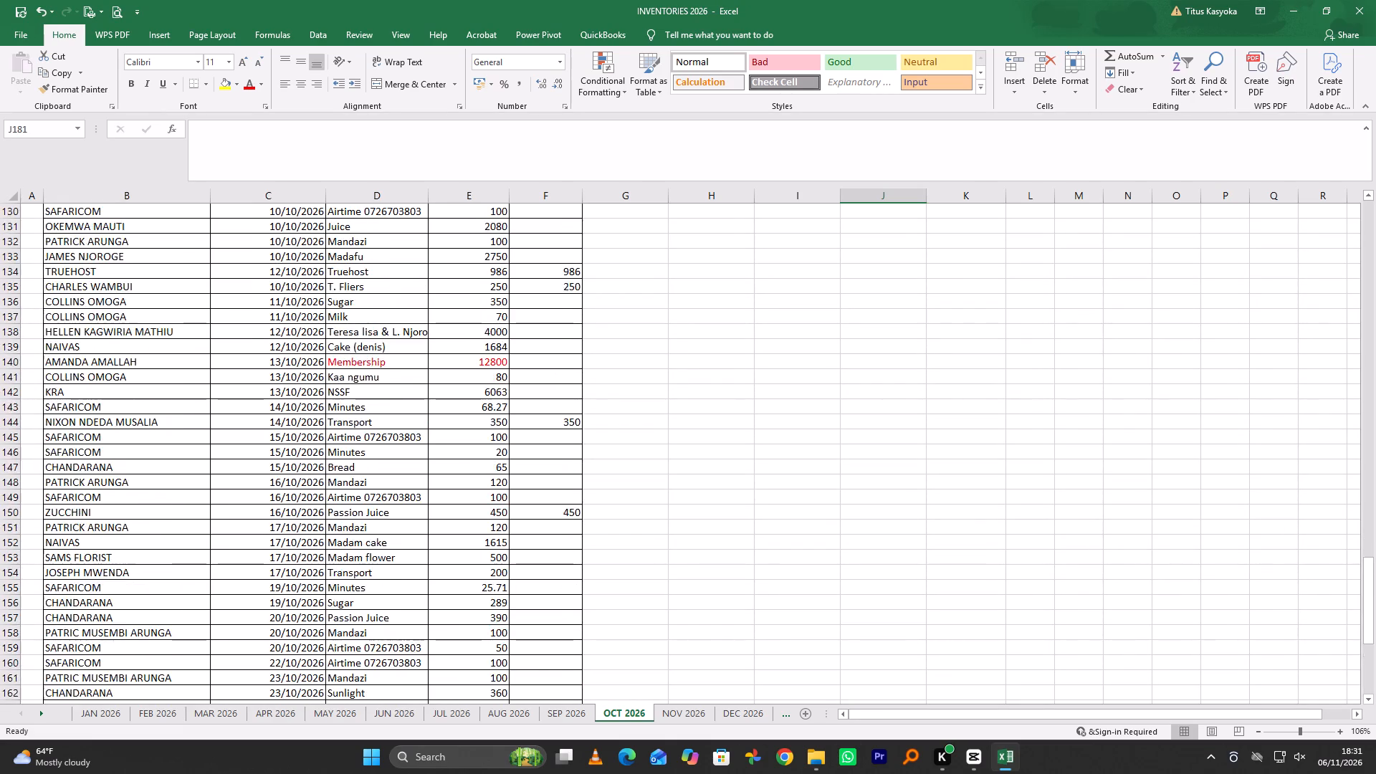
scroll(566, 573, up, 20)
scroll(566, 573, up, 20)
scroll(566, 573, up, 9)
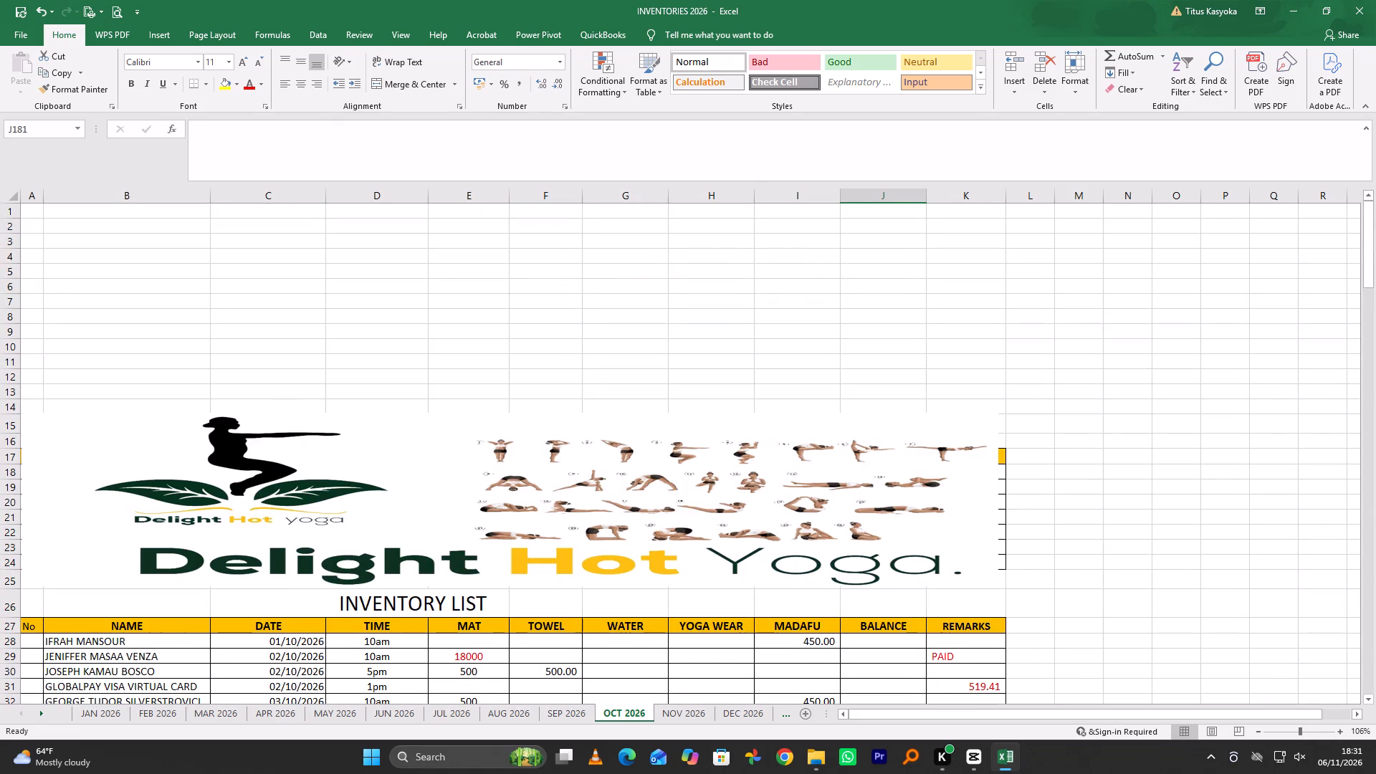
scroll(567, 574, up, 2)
In the NOV 2026 sheet's inventory list, enter the same client name as in row 33 in the empty row 35.
click(684, 709)
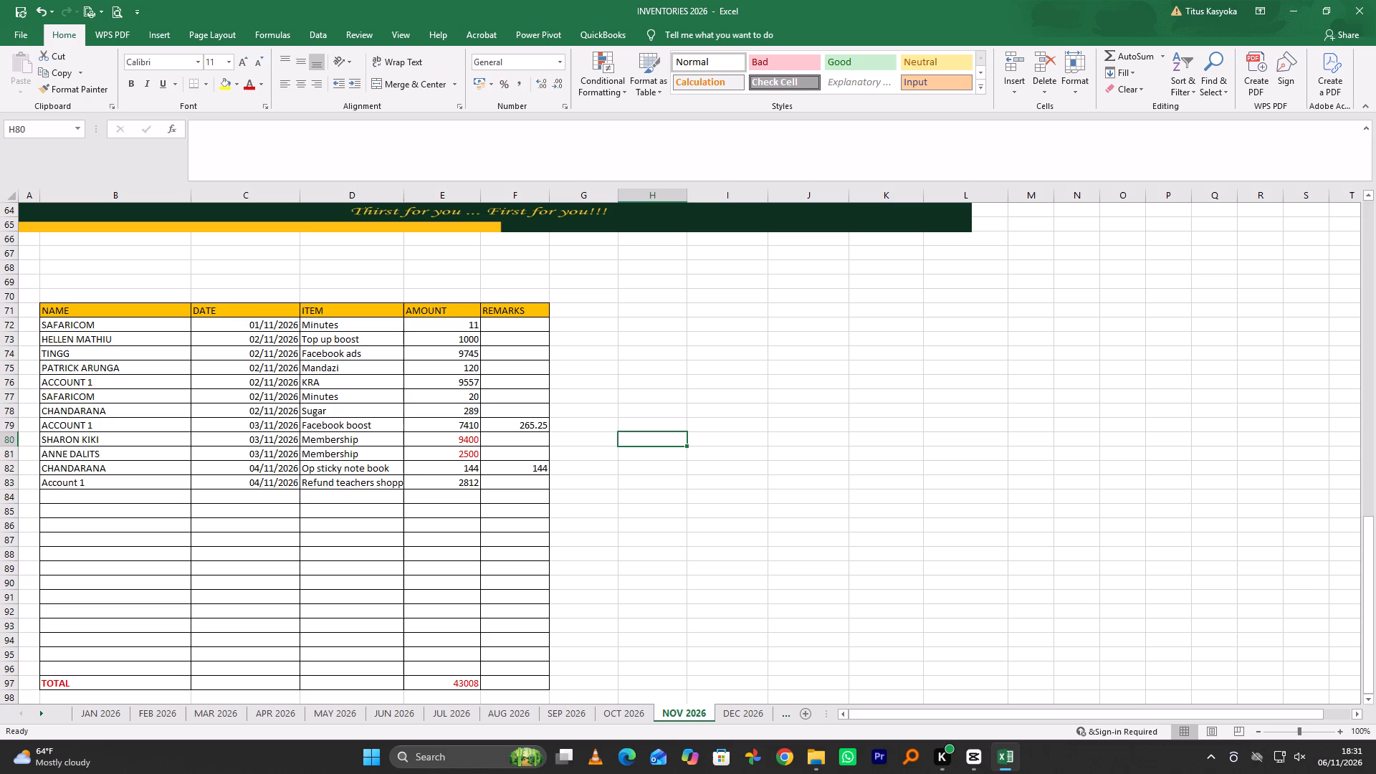
scroll(259, 529, up, 10)
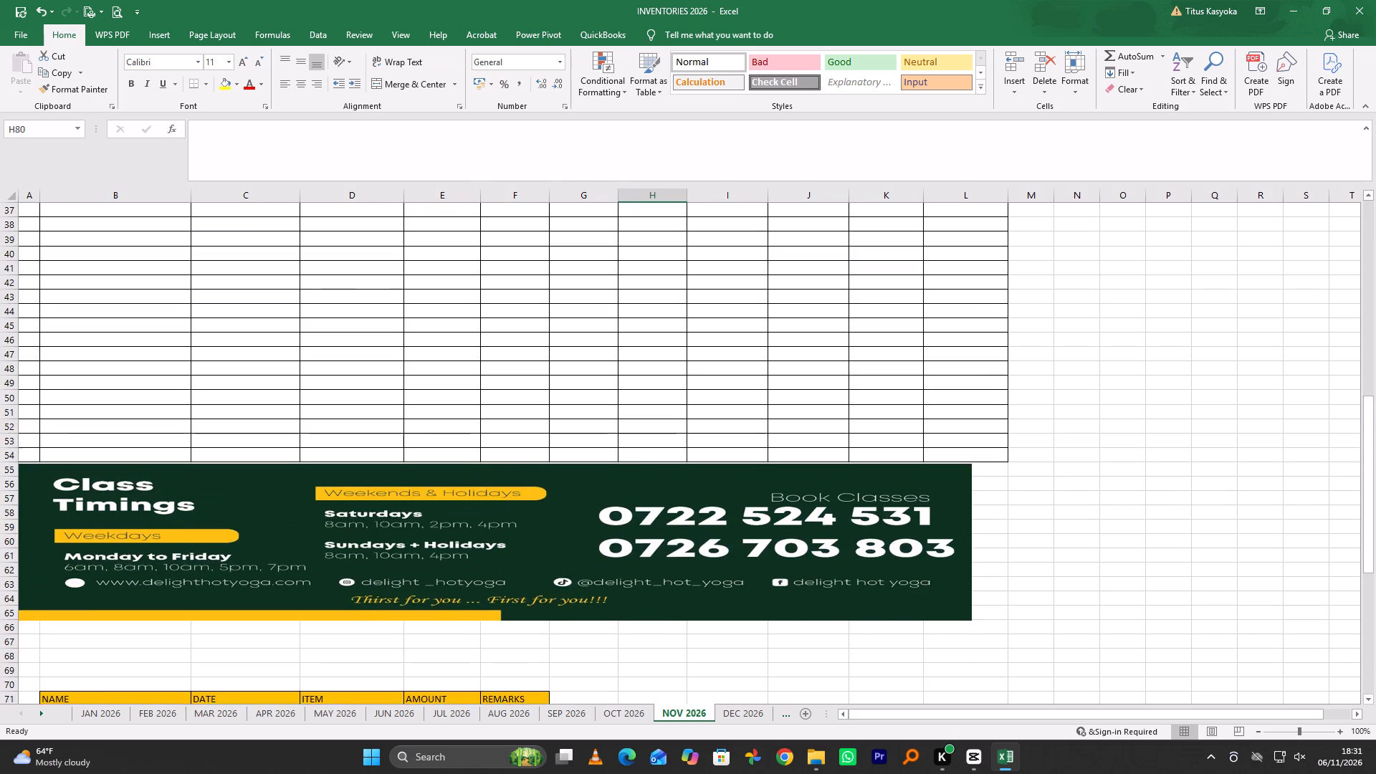
scroll(284, 551, up, 5)
click(63, 457)
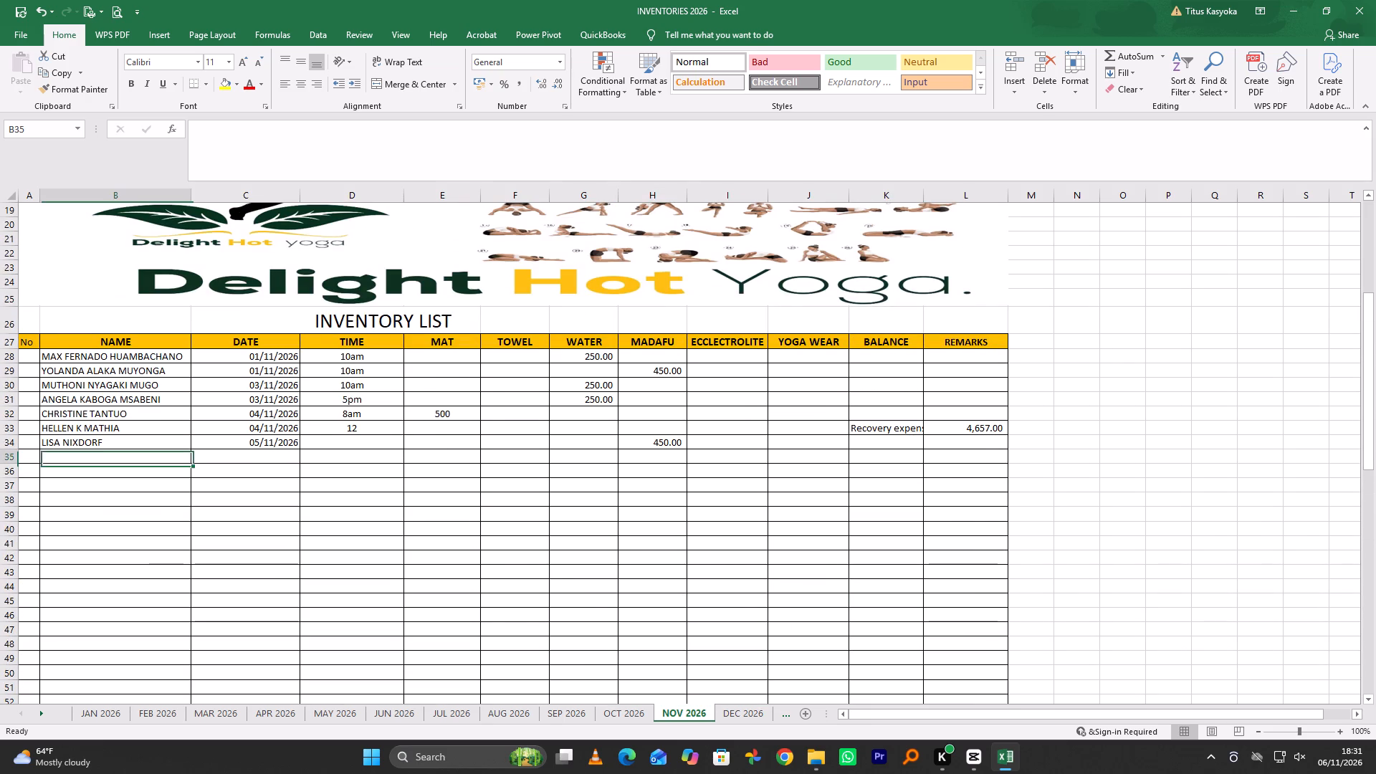
click(63, 457)
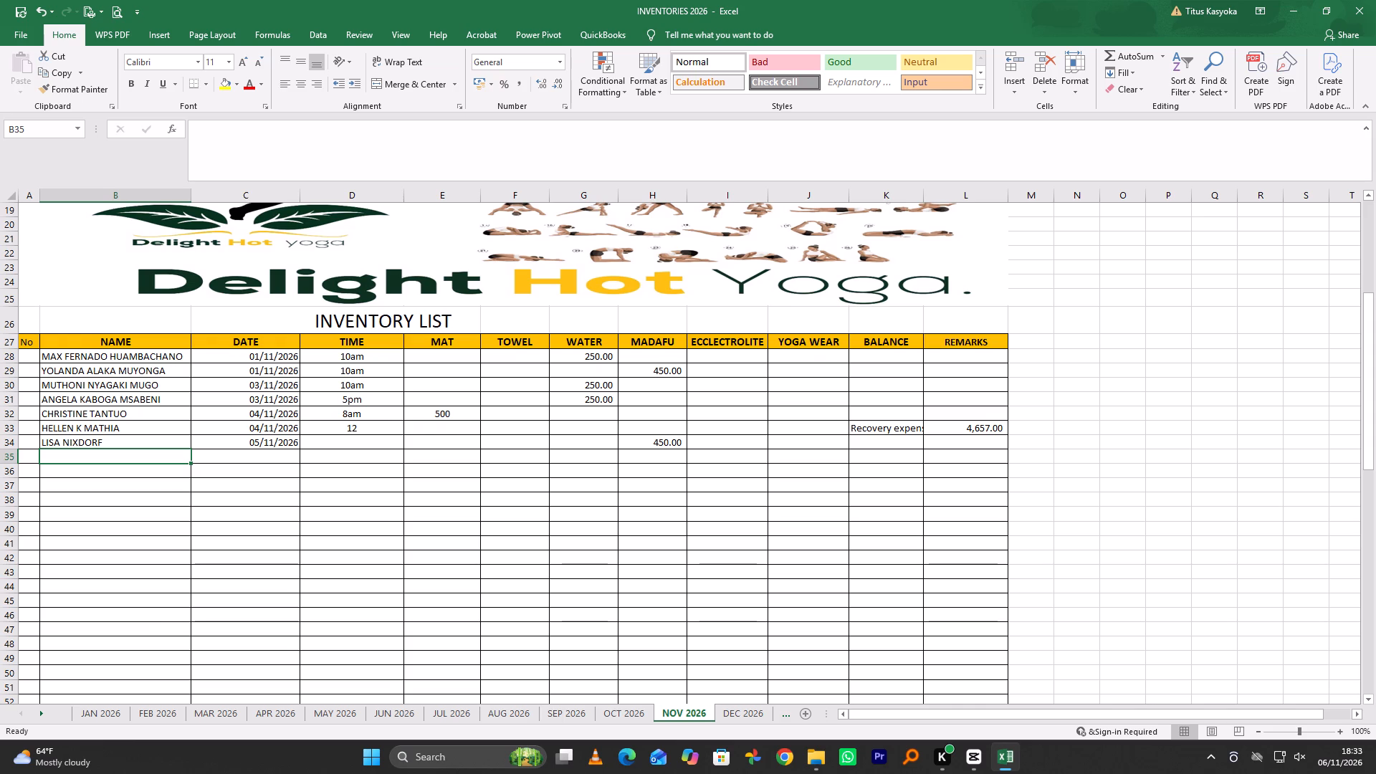
double_click(77, 455)
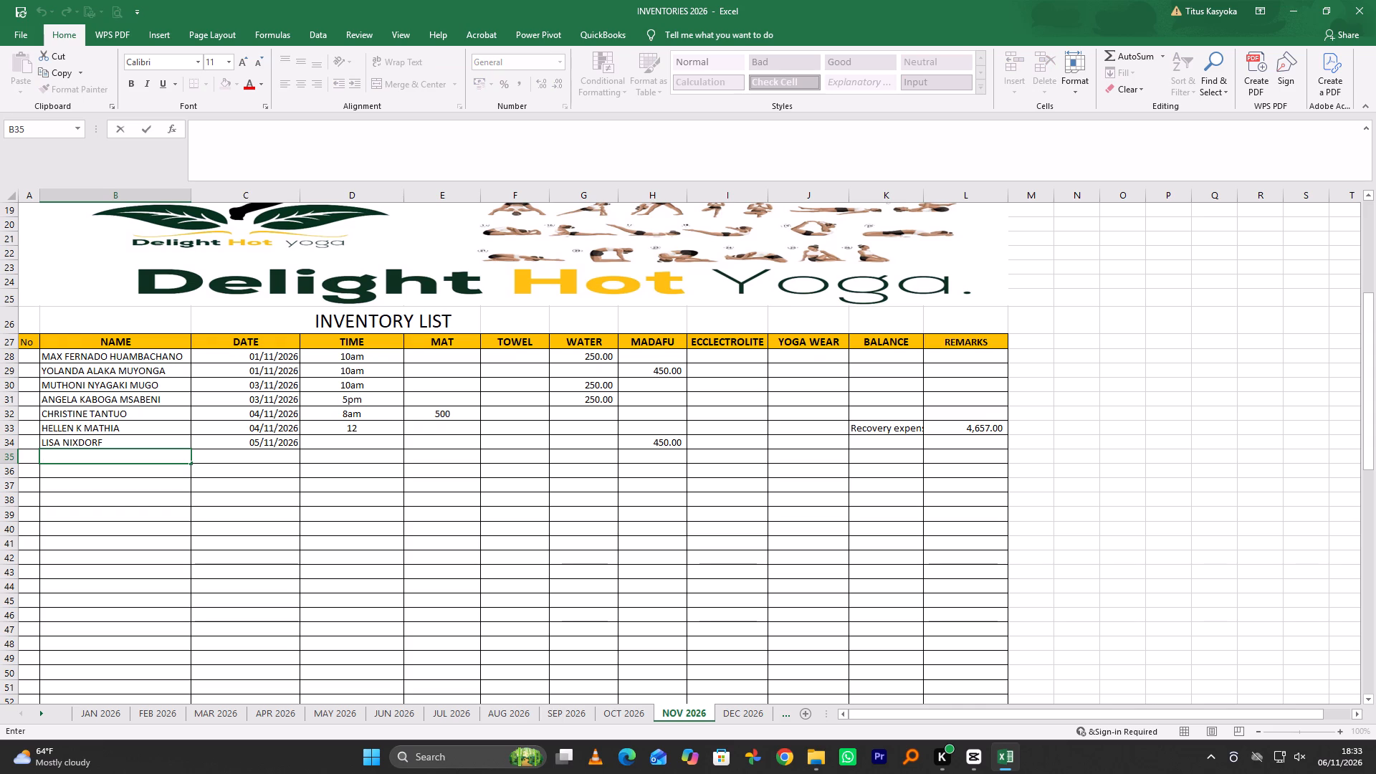
text(HE)
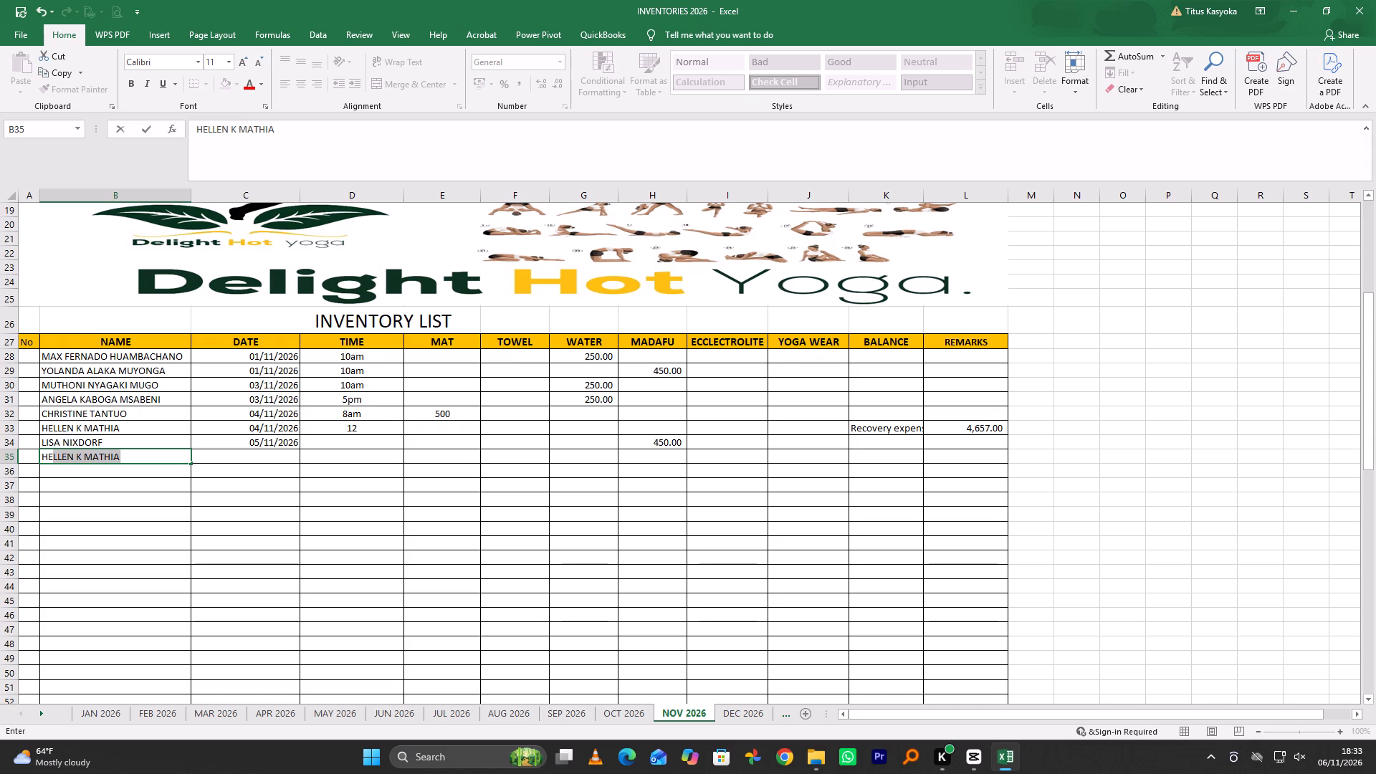
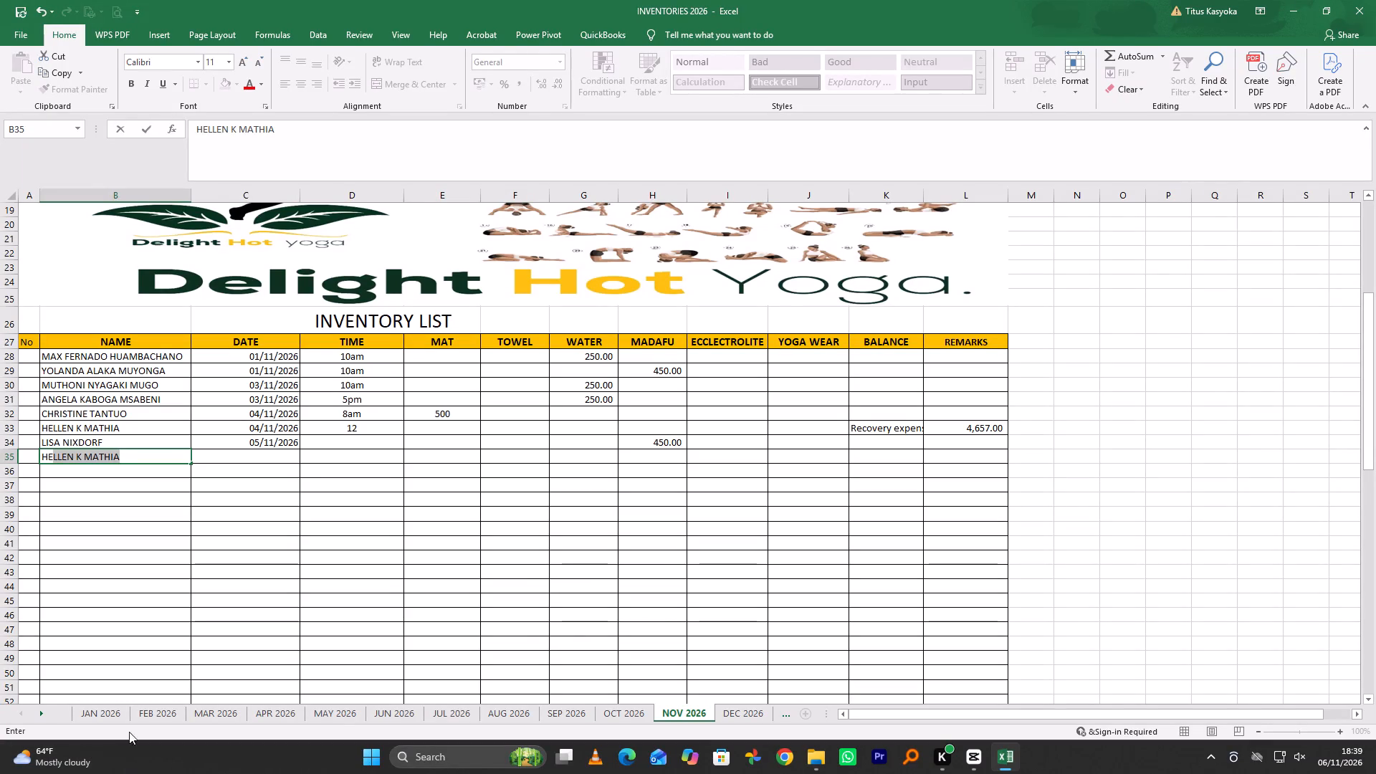
Clear the client name from row 35 of the NOV 2026 inventory list.
click(271, 456)
click(290, 439)
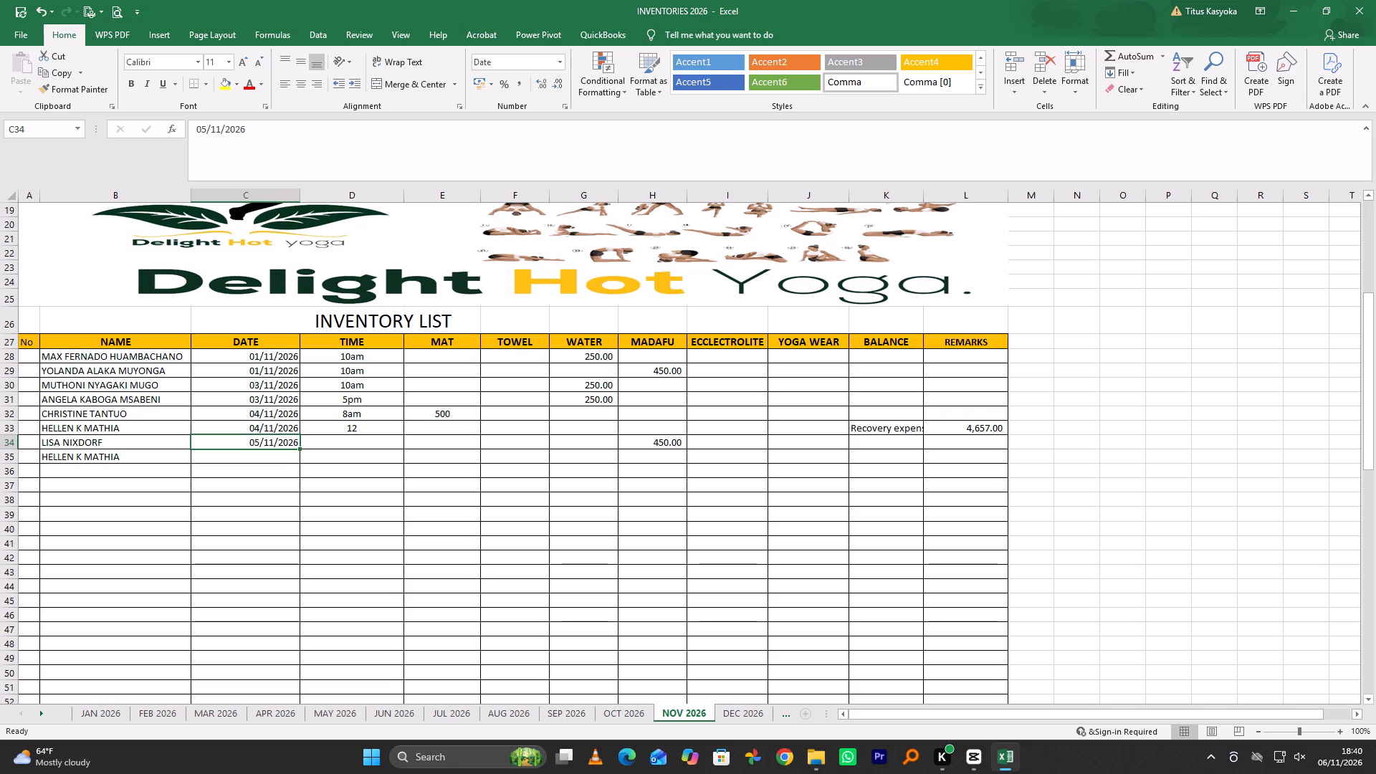
scroll(520, 509, up, 1)
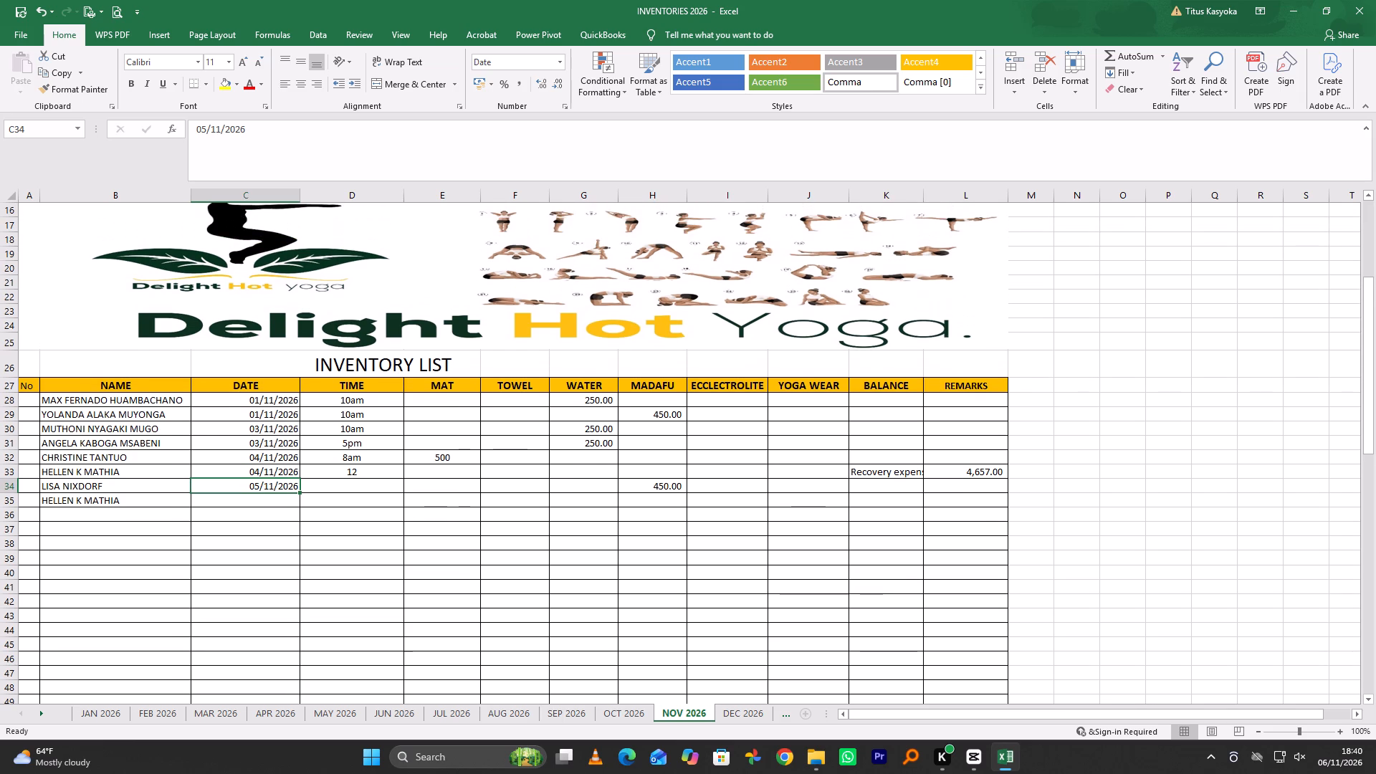
click(127, 505)
key(BackSpace)
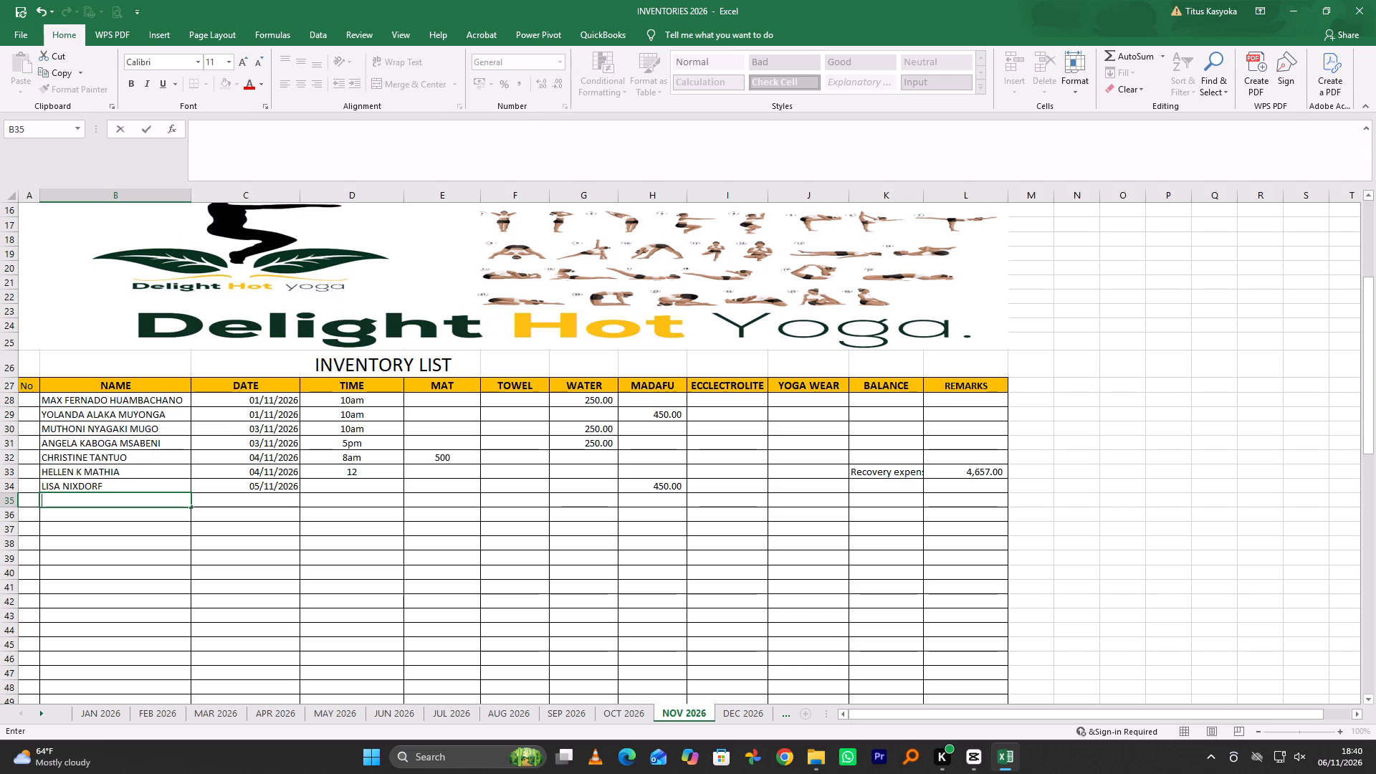
Insert an entire new row at row 31, above the 5pm entry dated 03/11/2026.
right_click(386, 441)
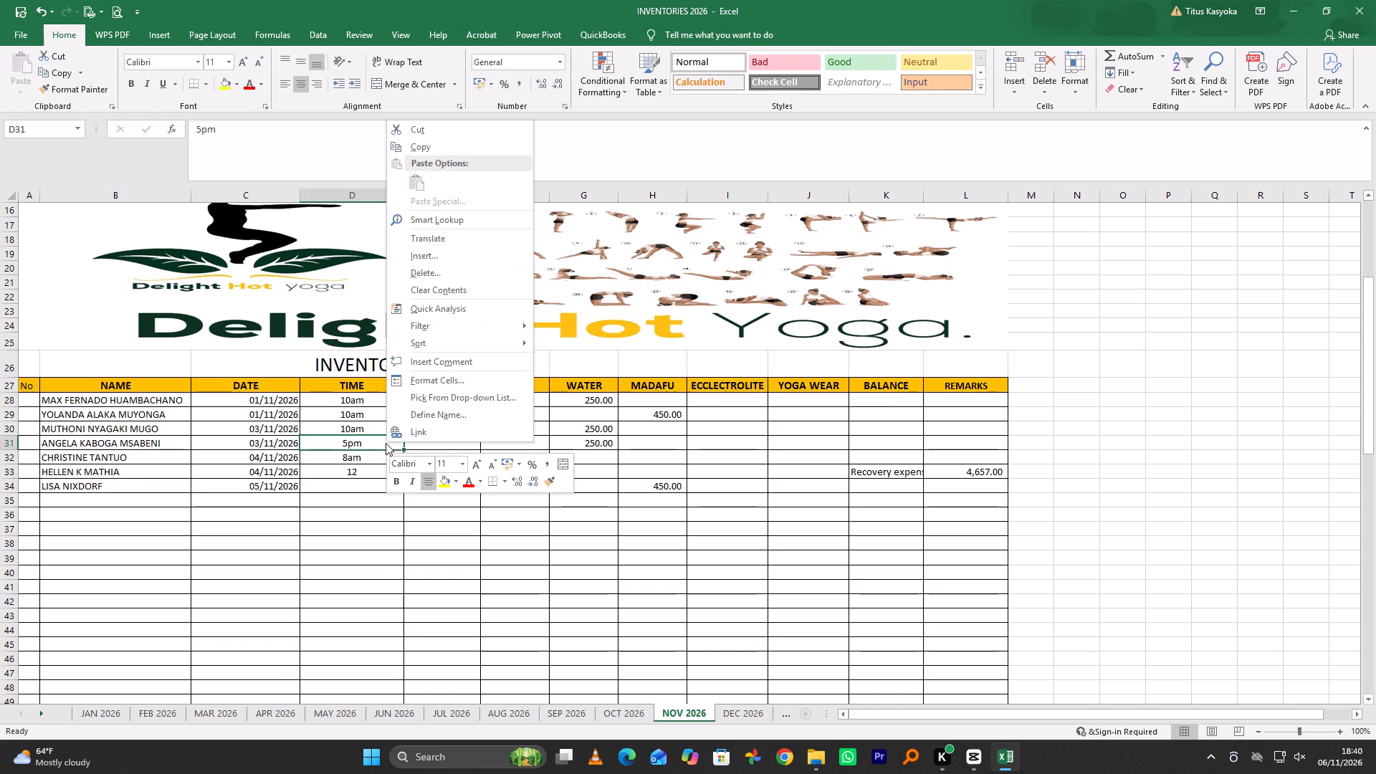
click(433, 250)
click(429, 251)
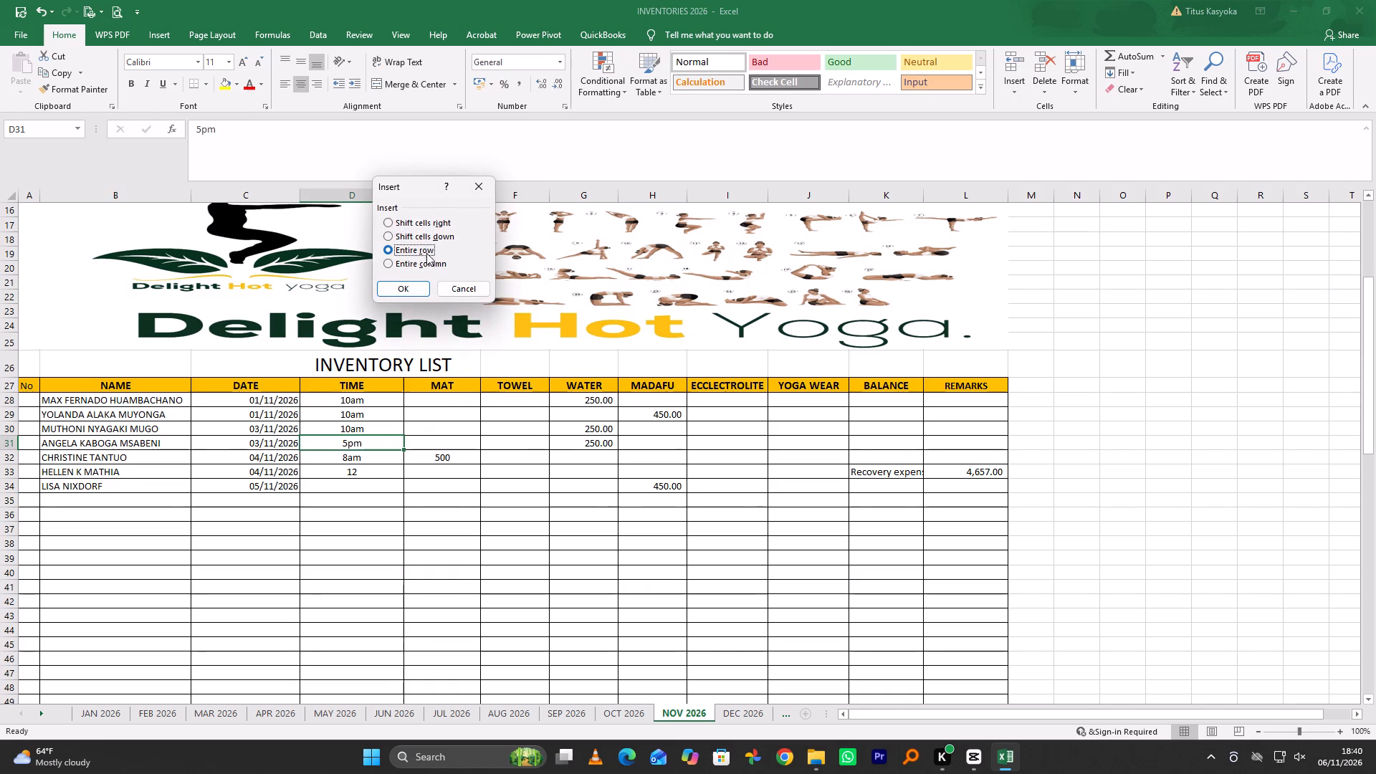
click(414, 286)
Copy the client name from row 34 into the NAME cell of the empty row 31.
click(78, 445)
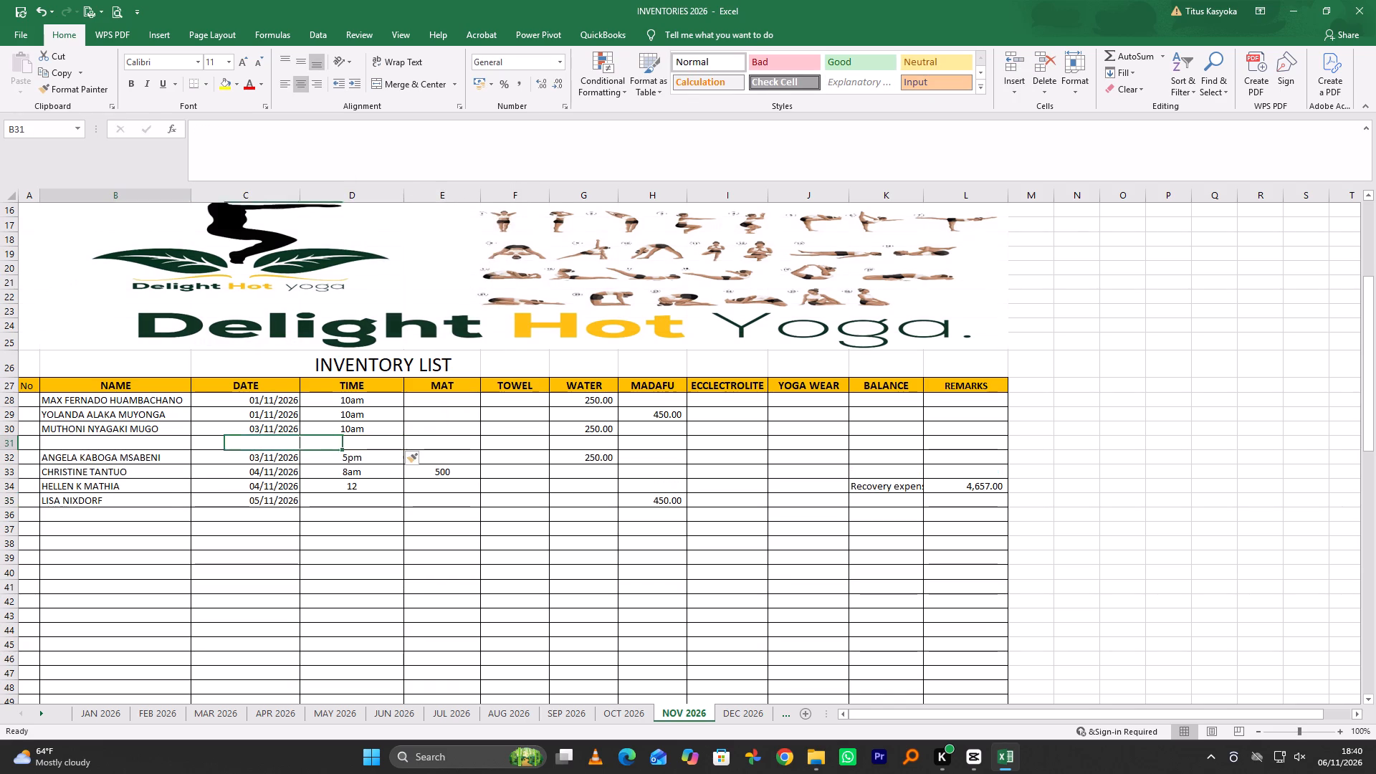
double_click(131, 487)
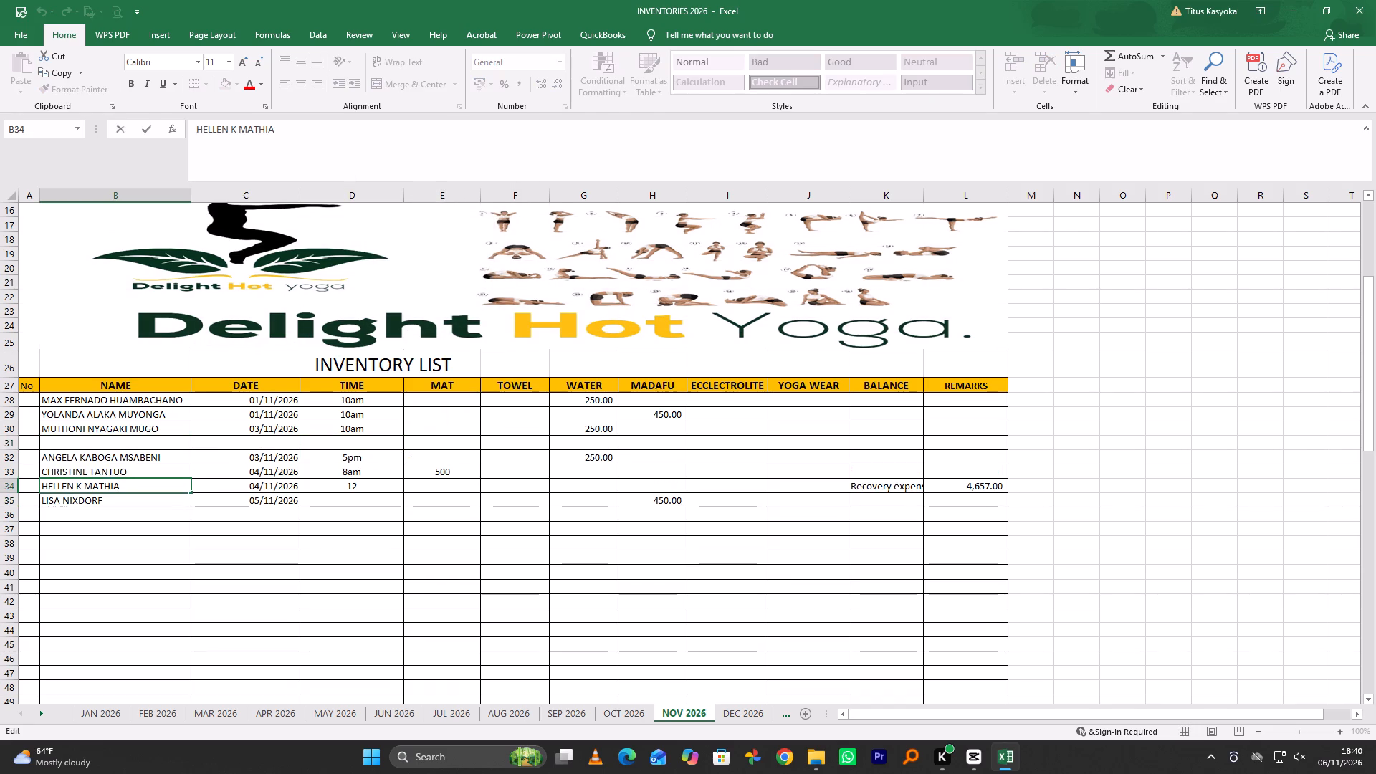
drag(131, 487, 23, 489)
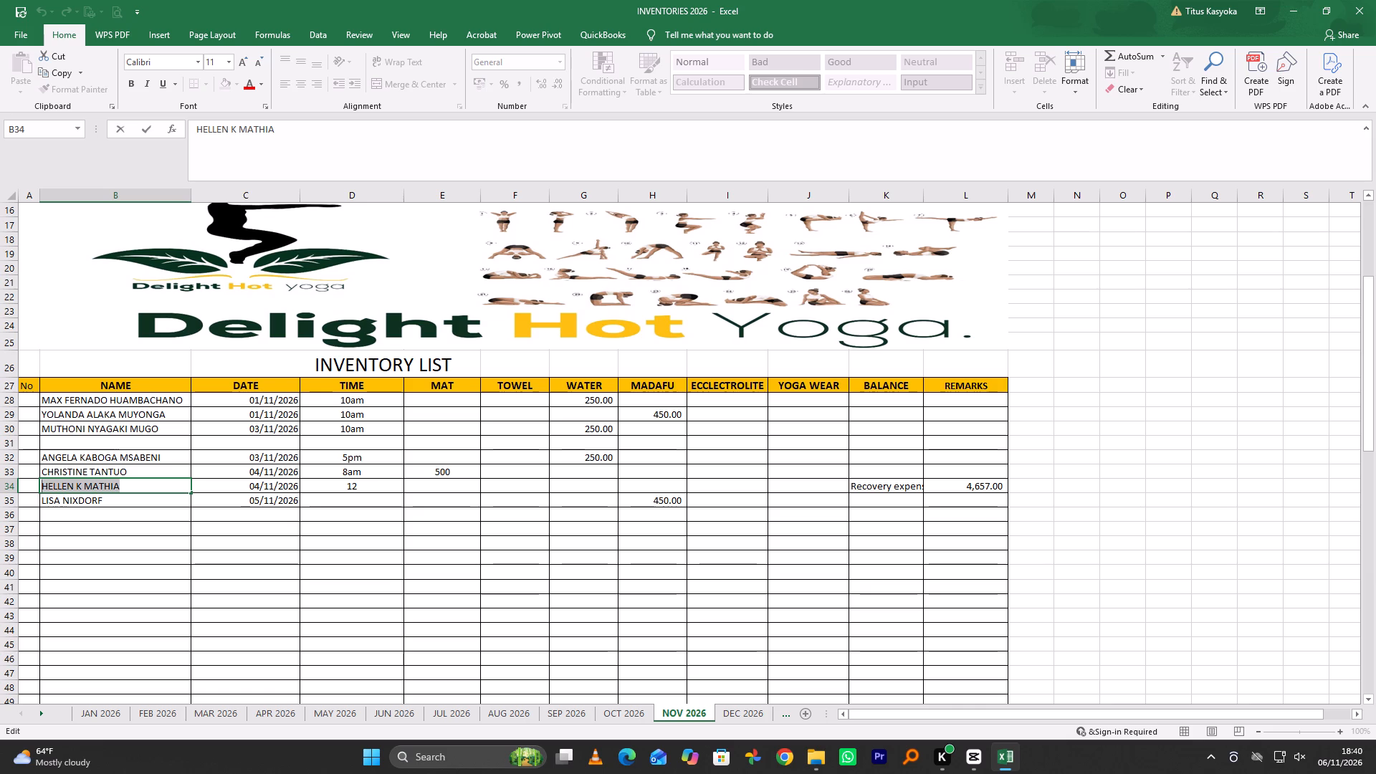
key(ctrl+c)
click(67, 445)
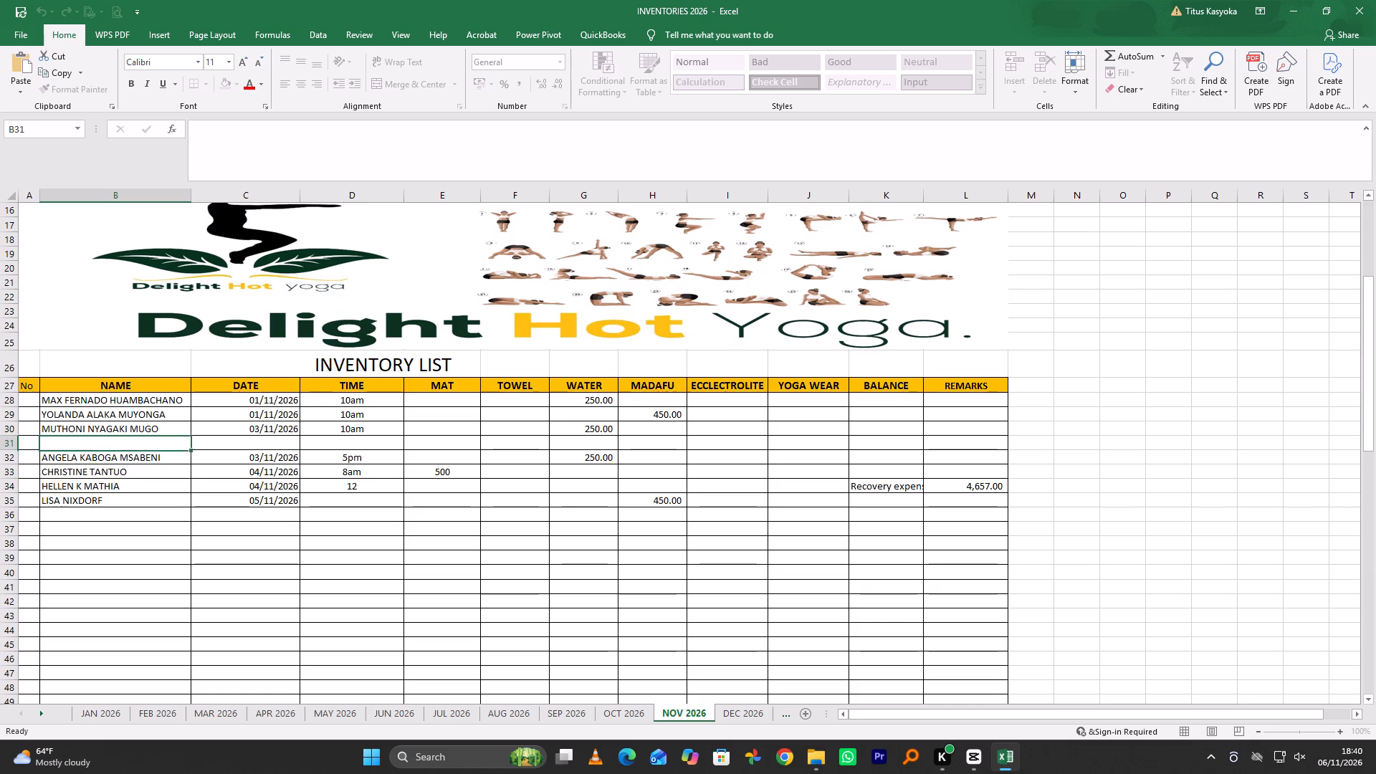
key(ctrl+v)
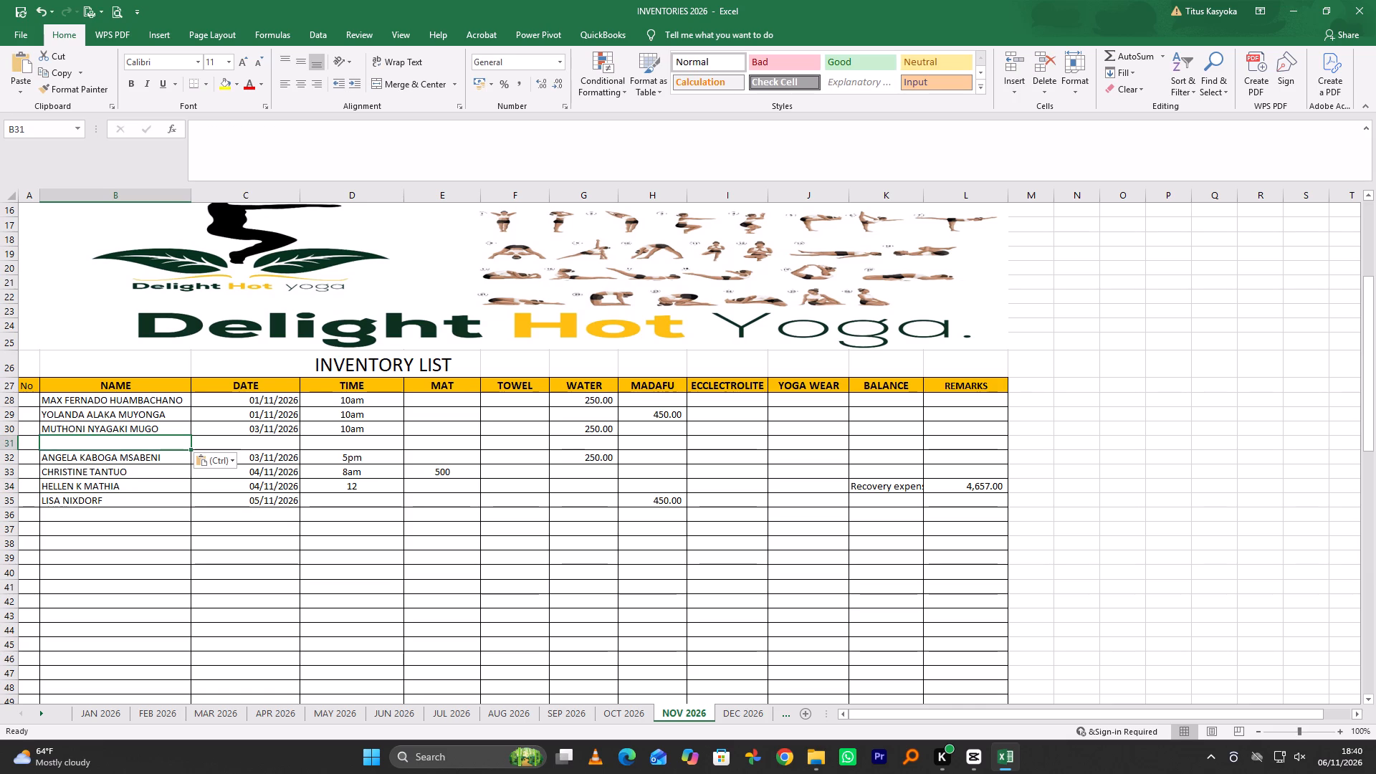
Fill in row 31 with the date 03/11/2026 and the time 3pm.
click(274, 431)
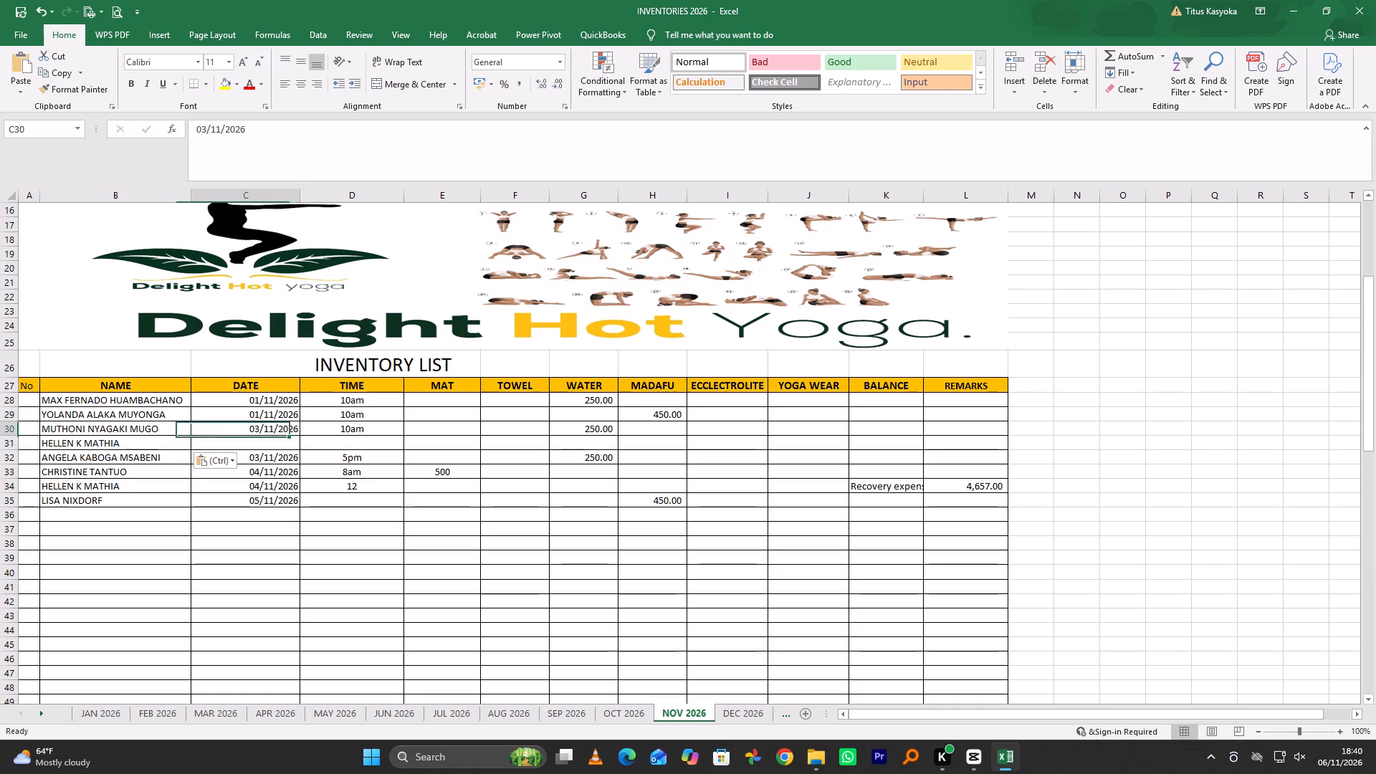
drag(300, 432, 299, 444)
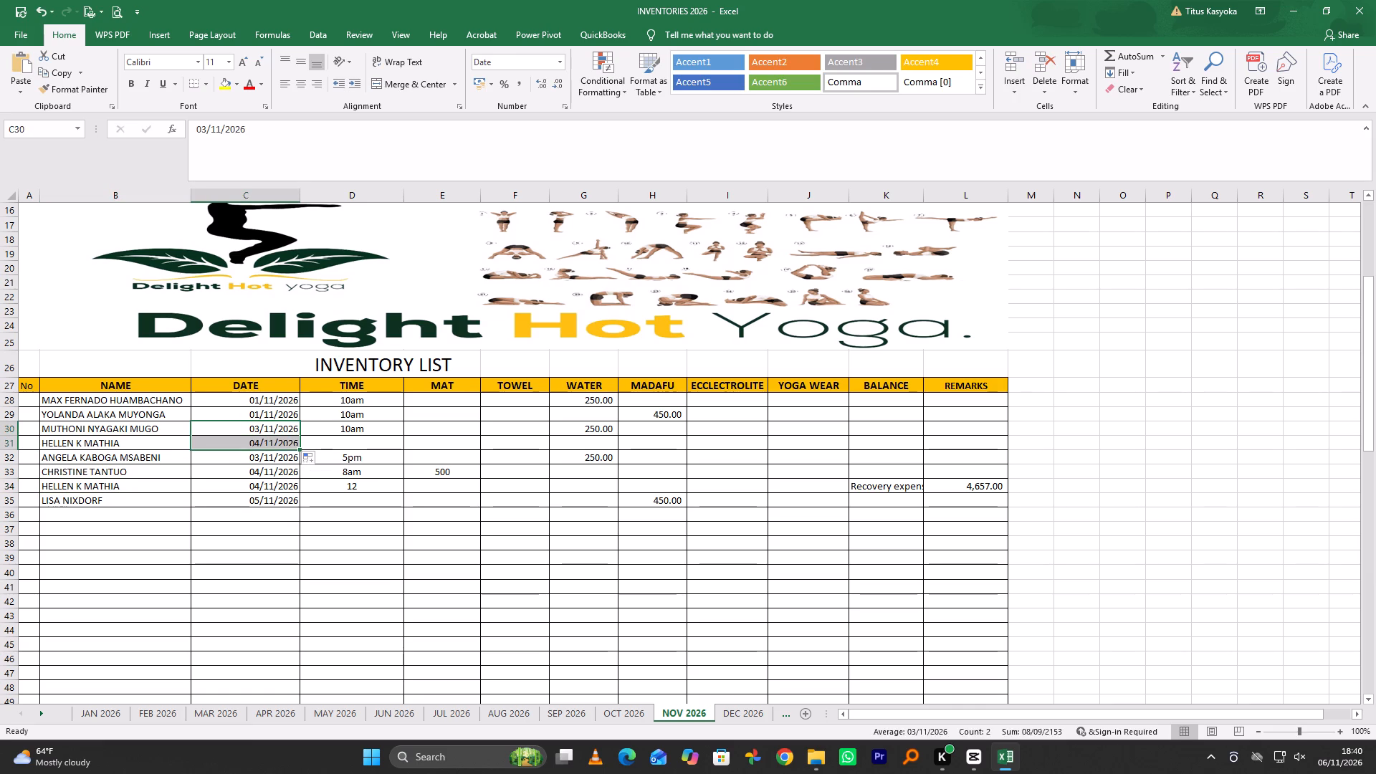
double_click(259, 446)
key(BackSpace)
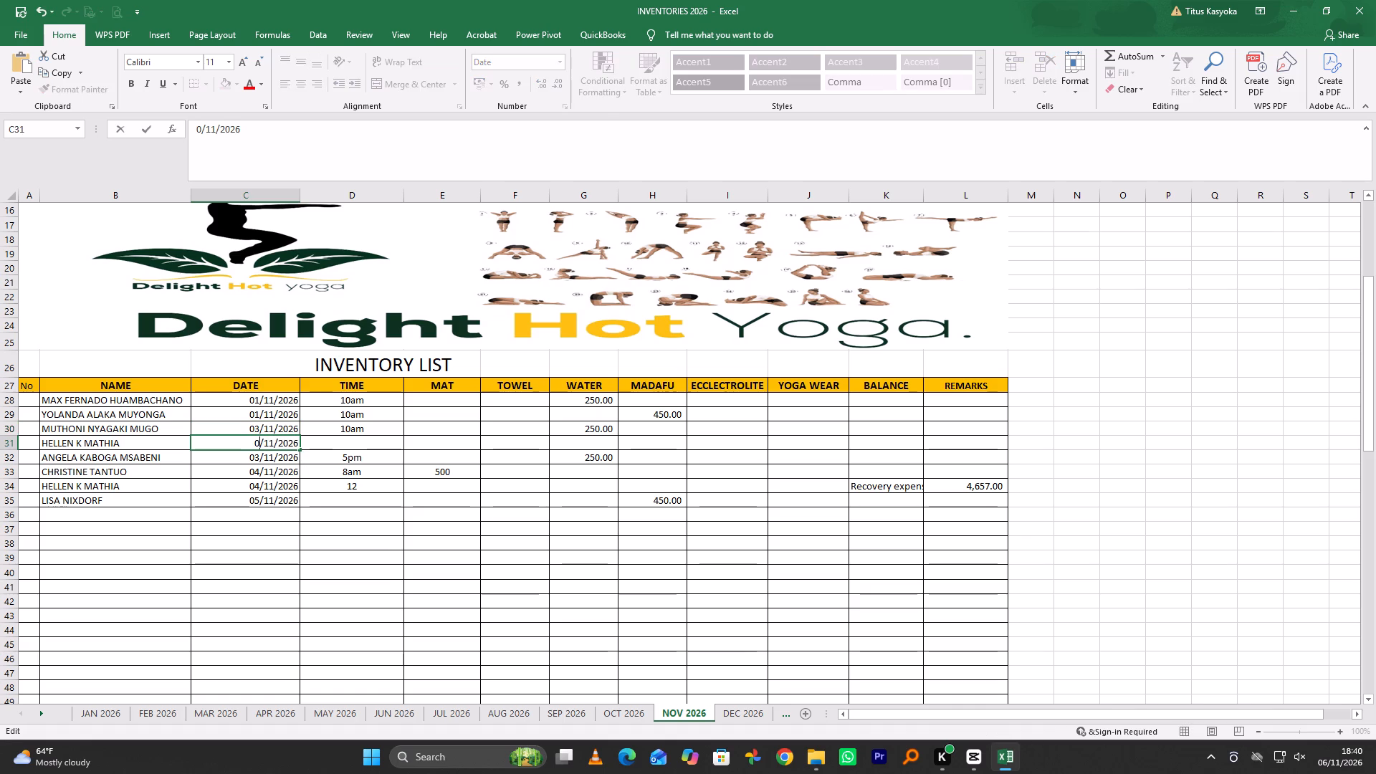
key(3)
click(378, 548)
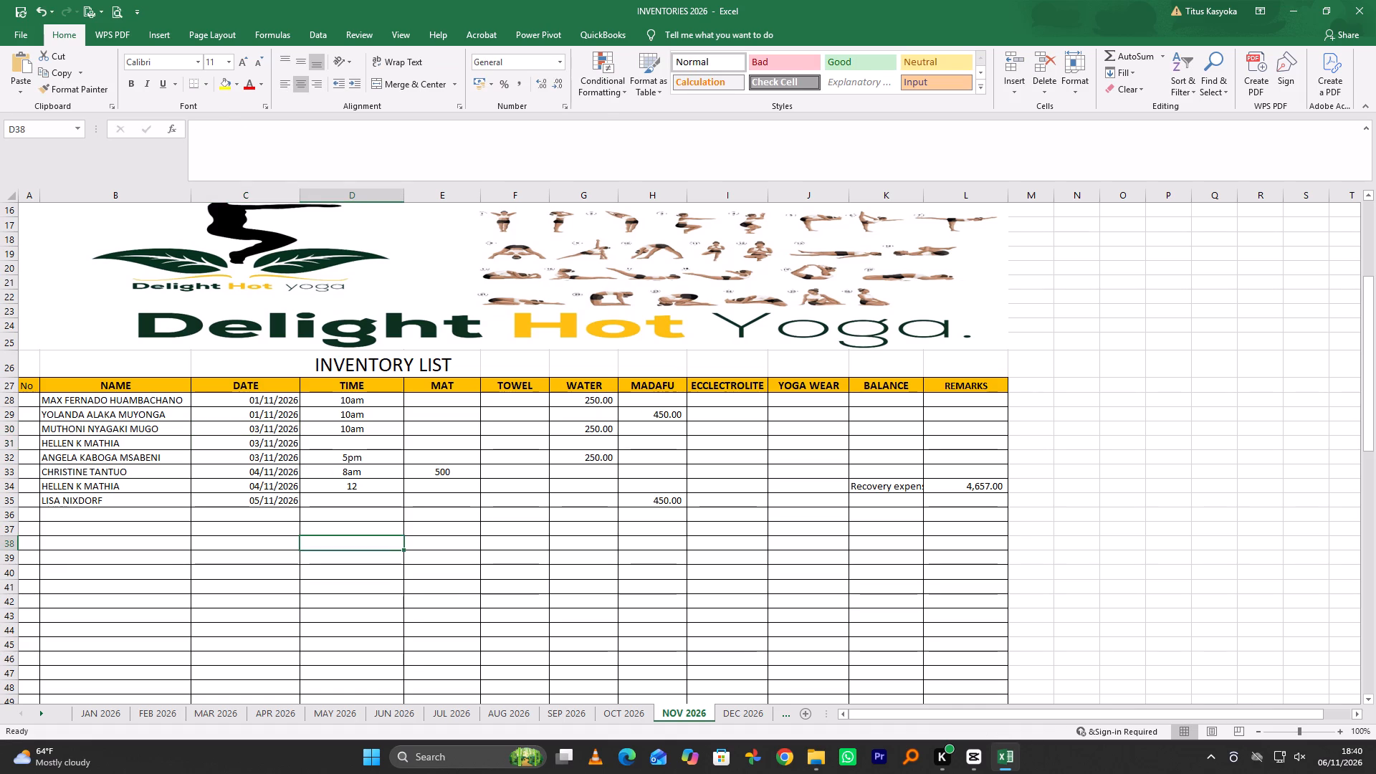
click(353, 446)
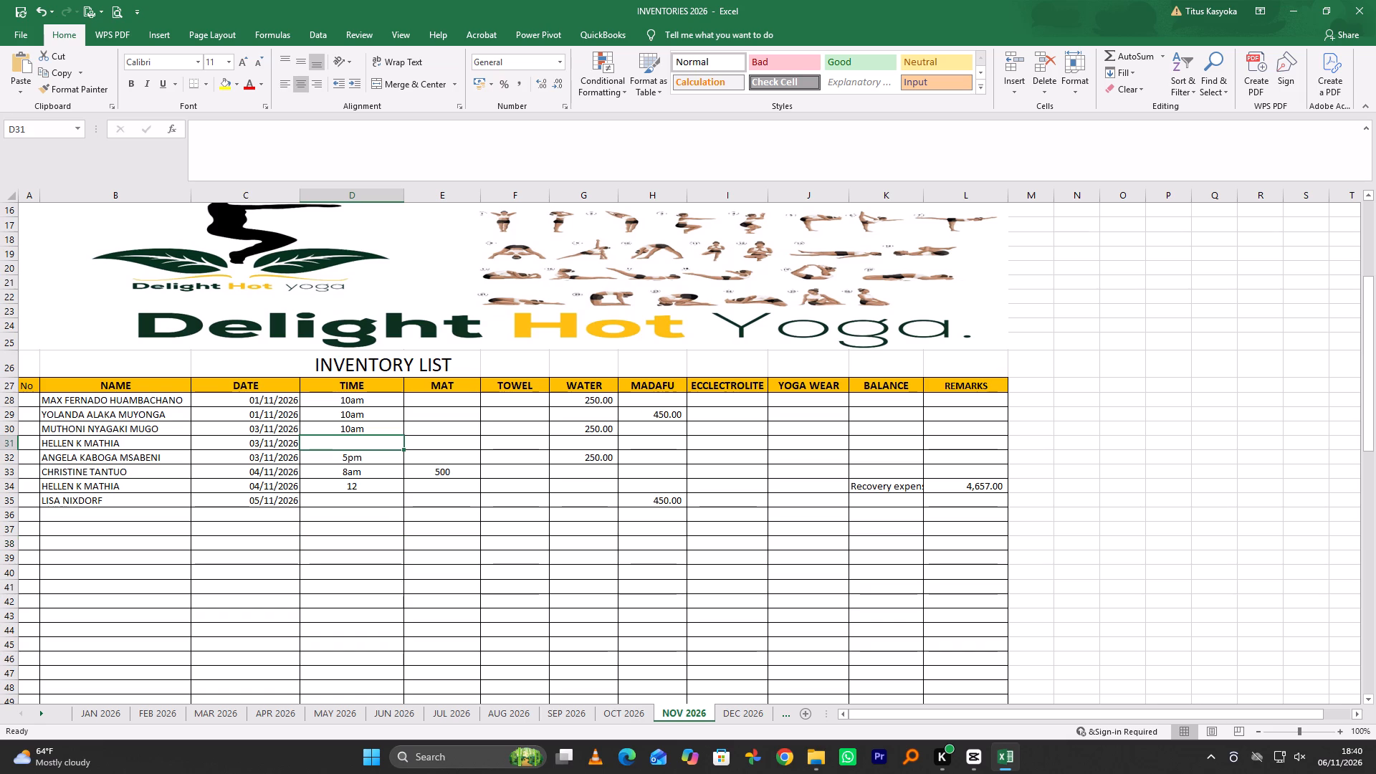
key(3)
text(pm)
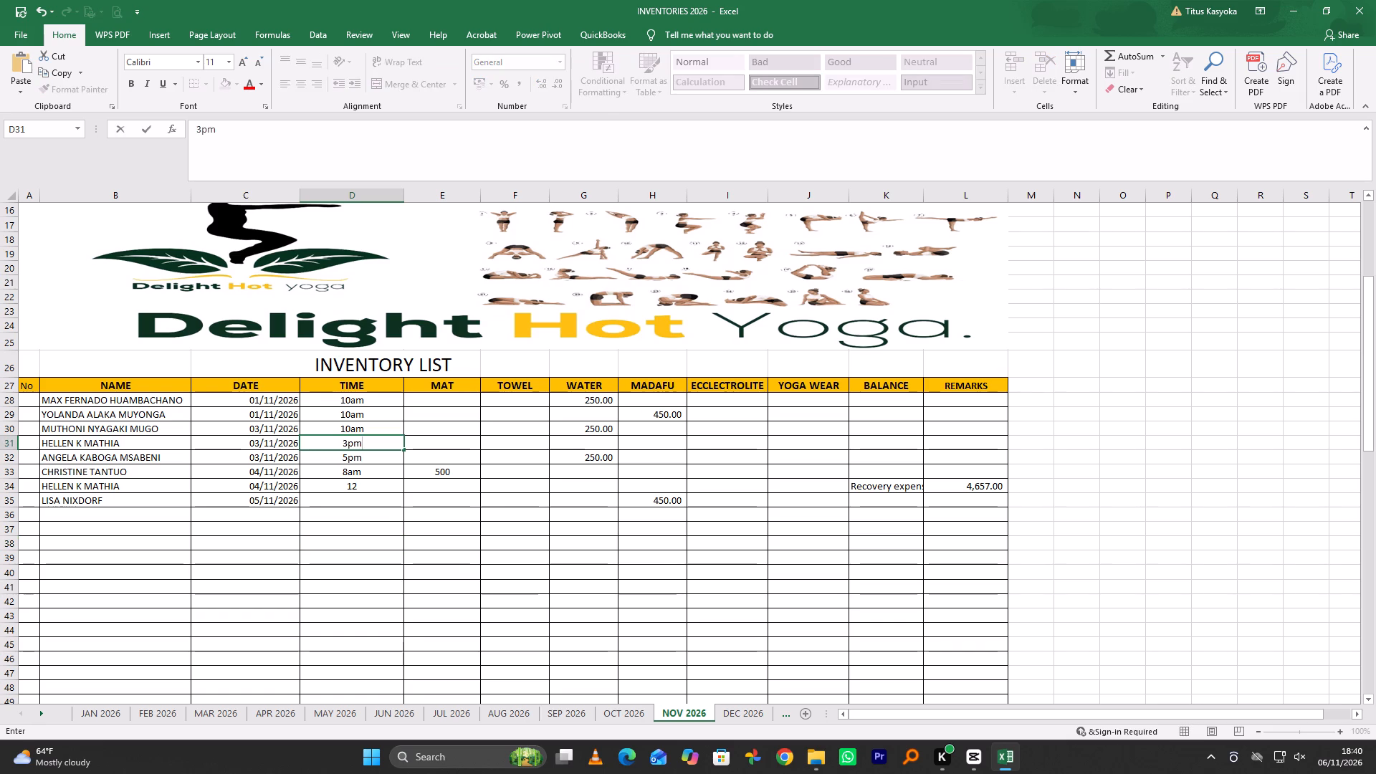
Set the TIME in row 34, the recovery expense entry dated 04/11/2026, to 12pm.
double_click(362, 487)
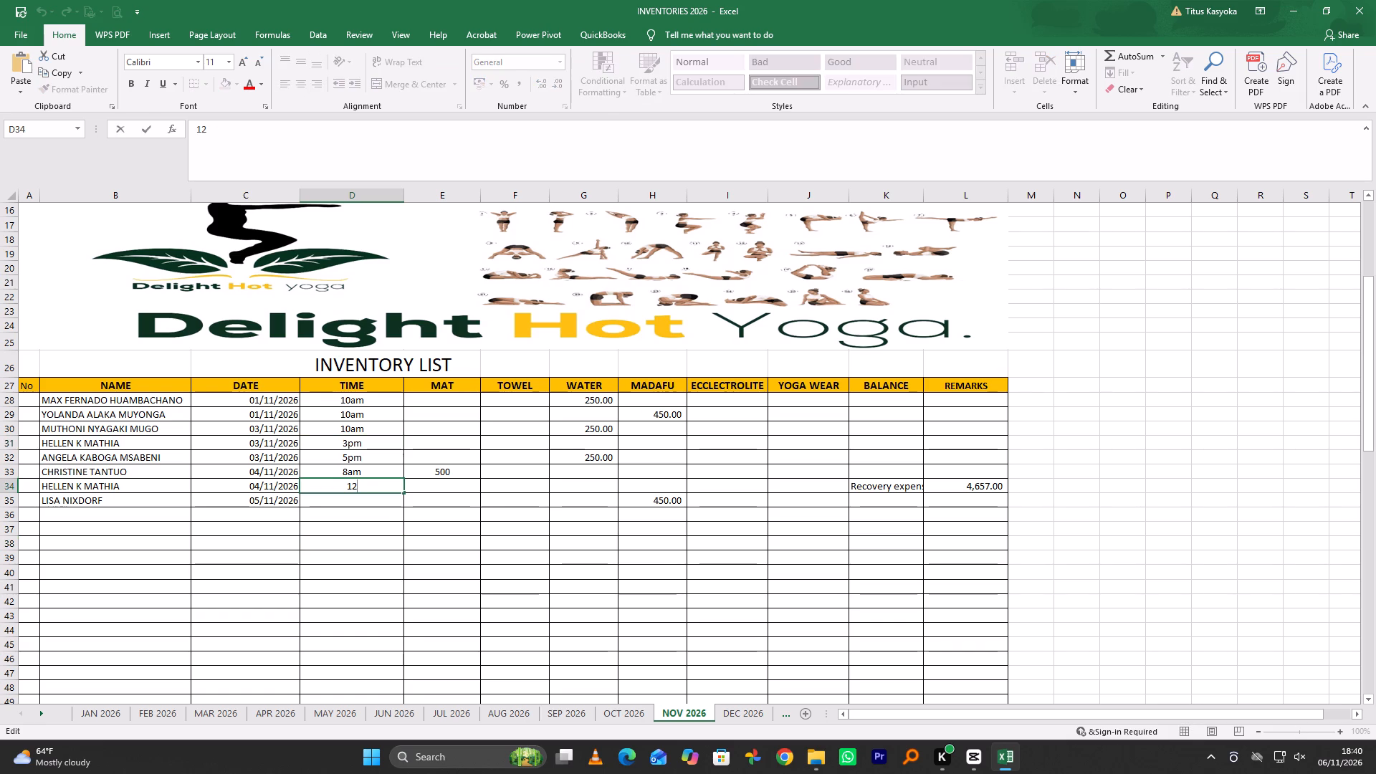
key(p)
key(n)
key(BackSpace)
key(m)
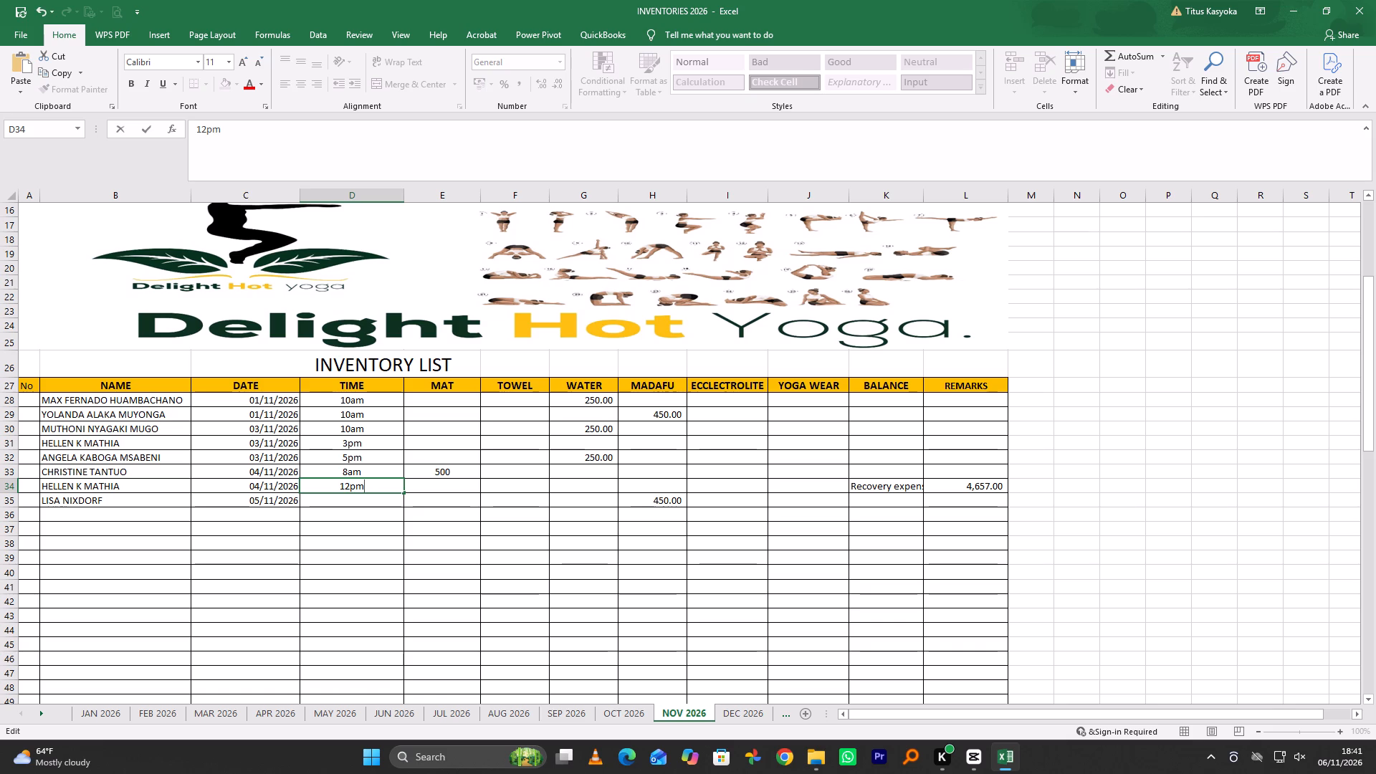
In row 31, enter 2000 under REMARKS and the description "Teachers cleaning" under BALANCE.
click(962, 441)
text(2000)
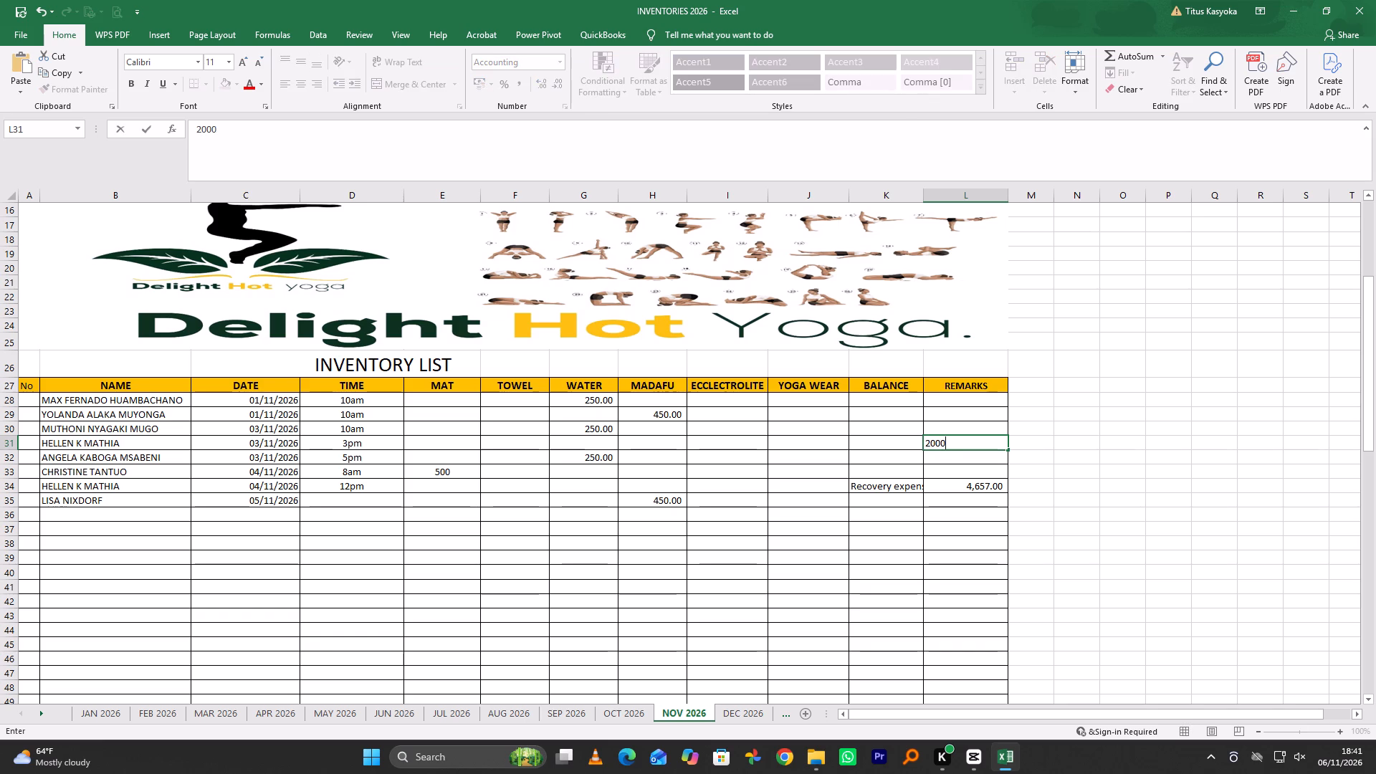
click(883, 444)
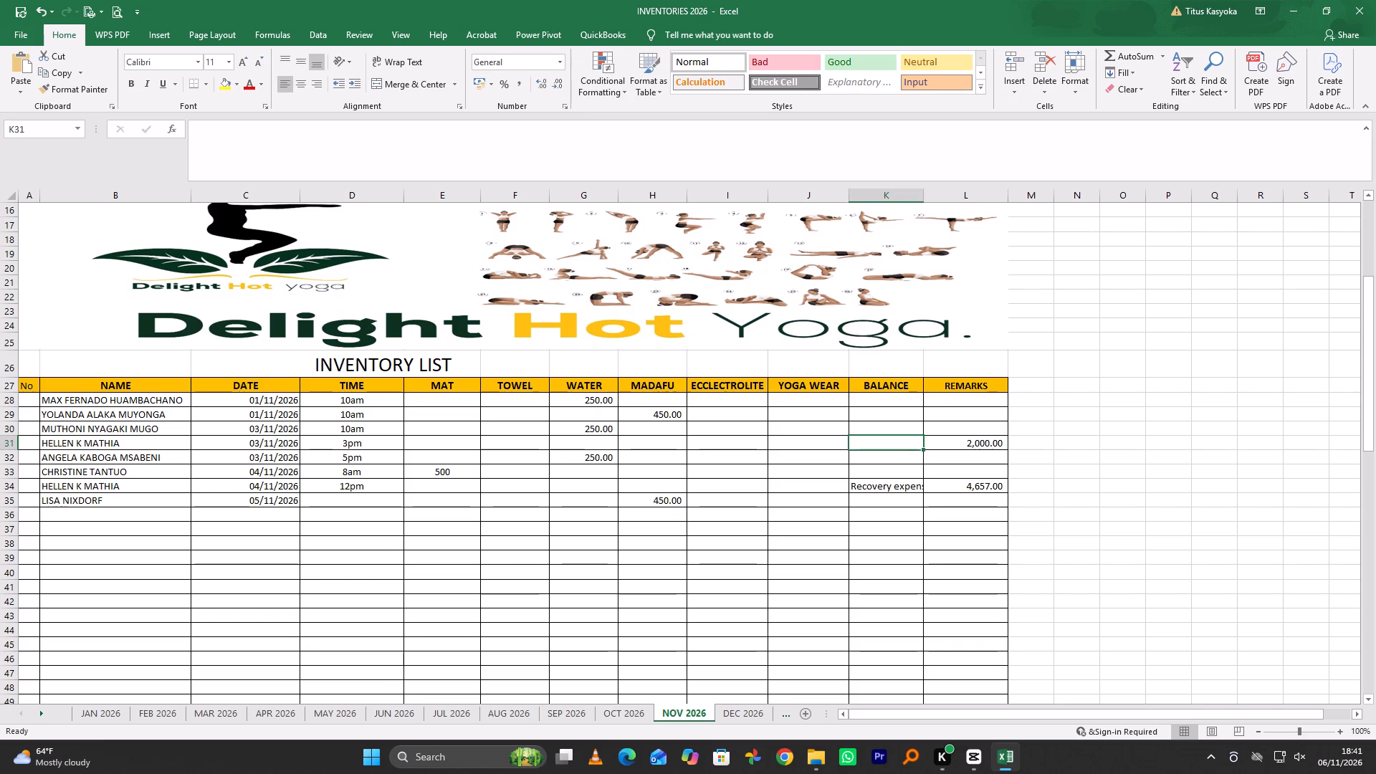
key(t)
text(eachers)
key(space)
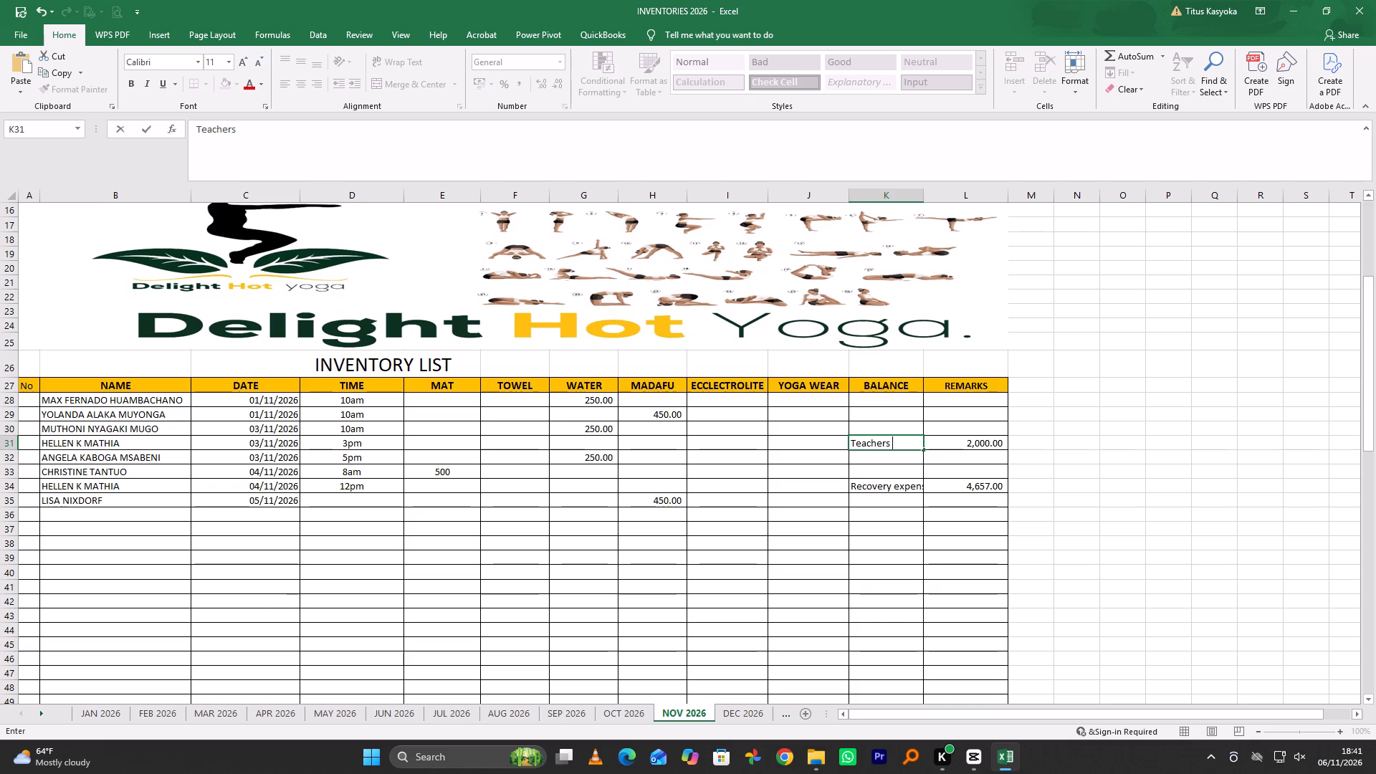
text(cleanim)
key(BackSpace)
text(ng)
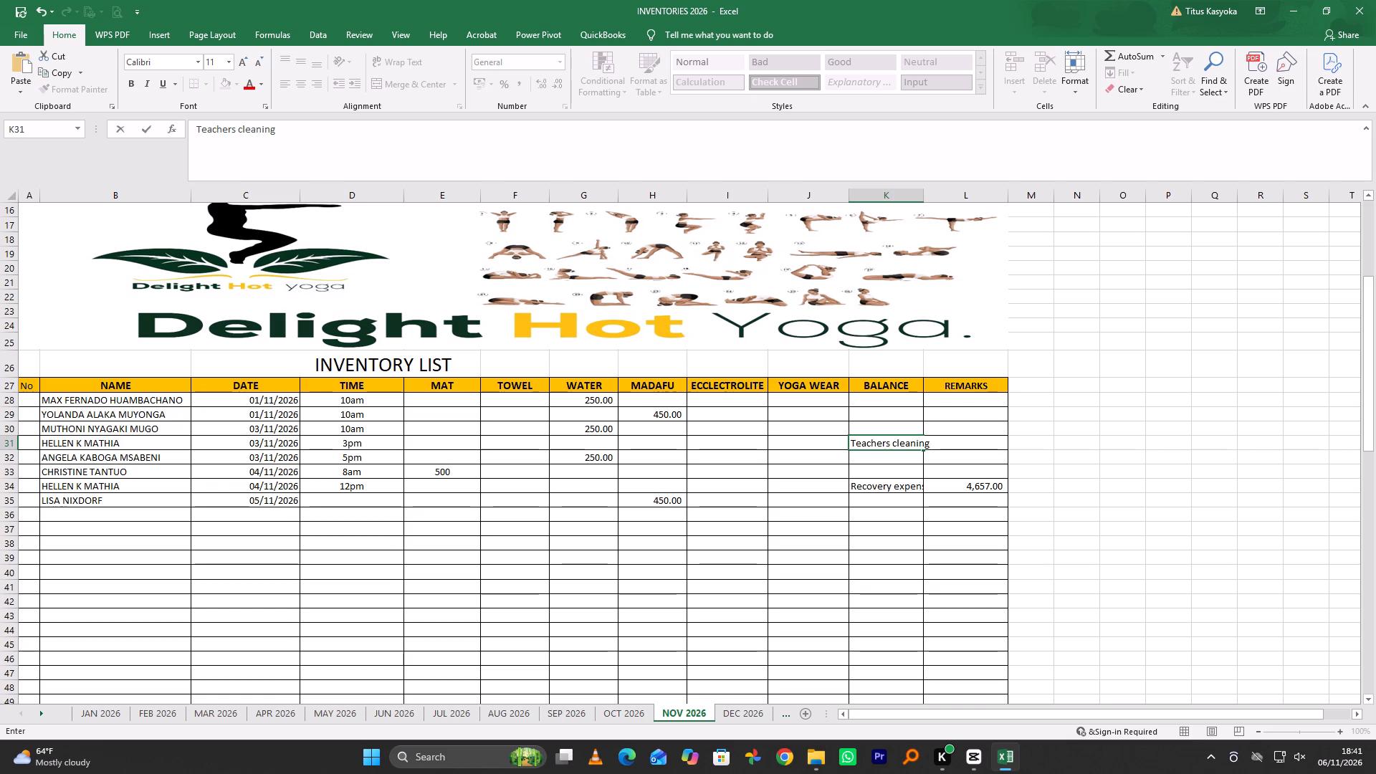
click(863, 637)
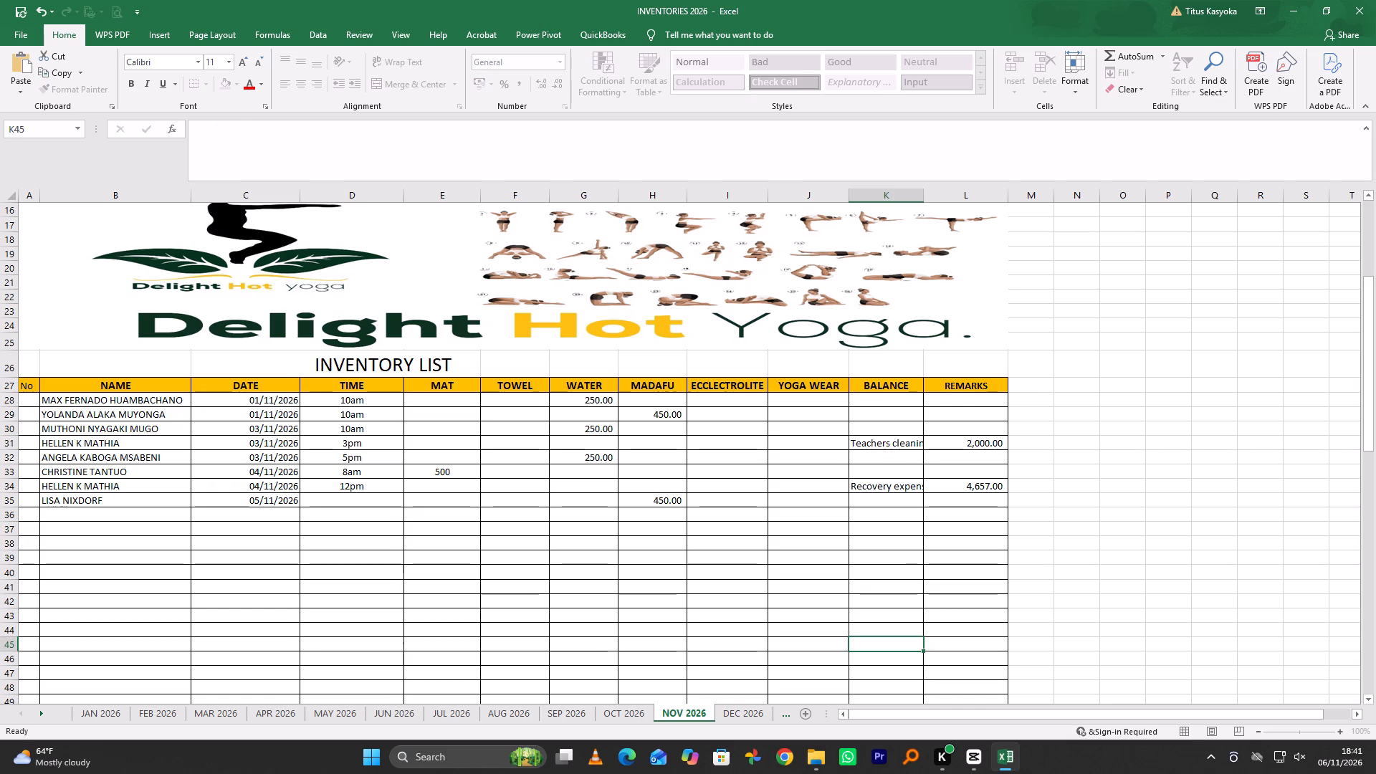
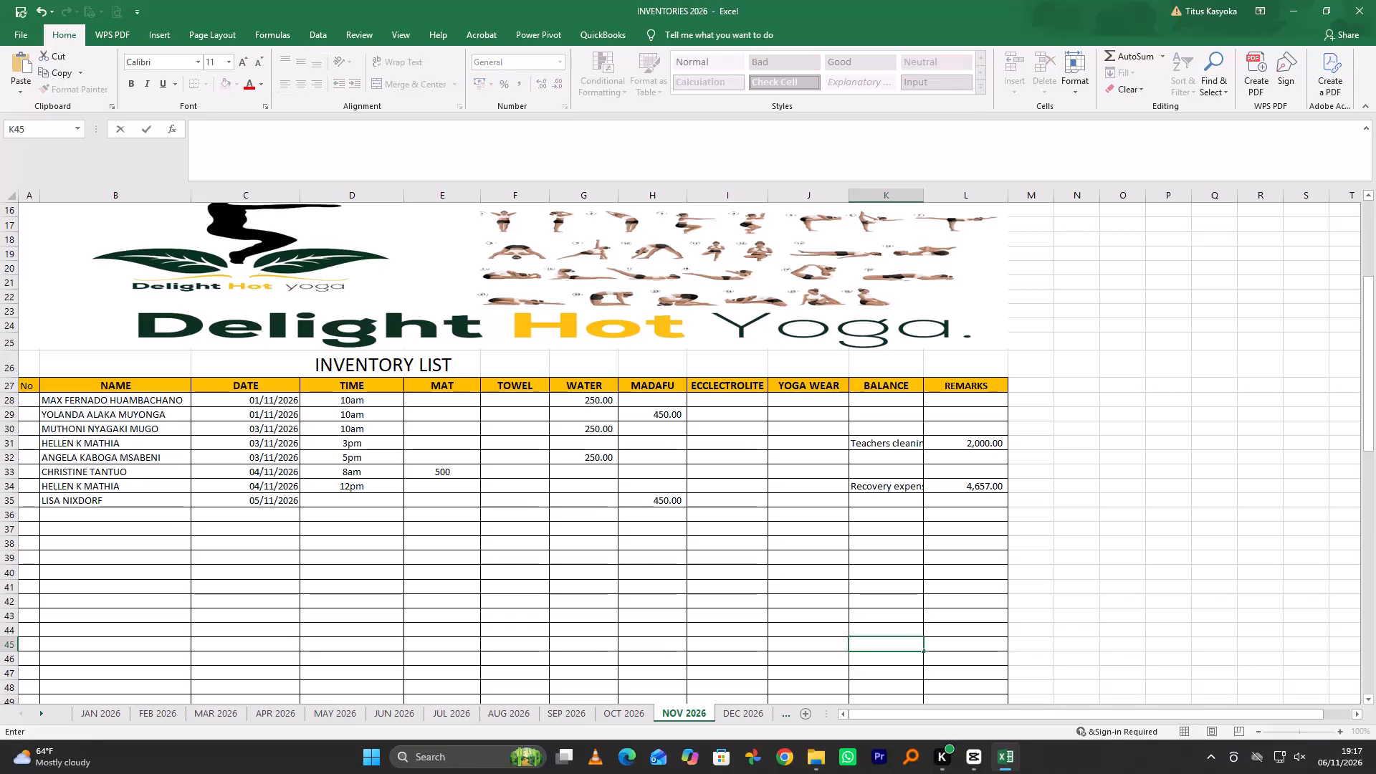
Open the APR 2026 sheet and look through the April inventory list entries.
drag(288, 668, 283, 689)
right_drag(285, 717, 272, 743)
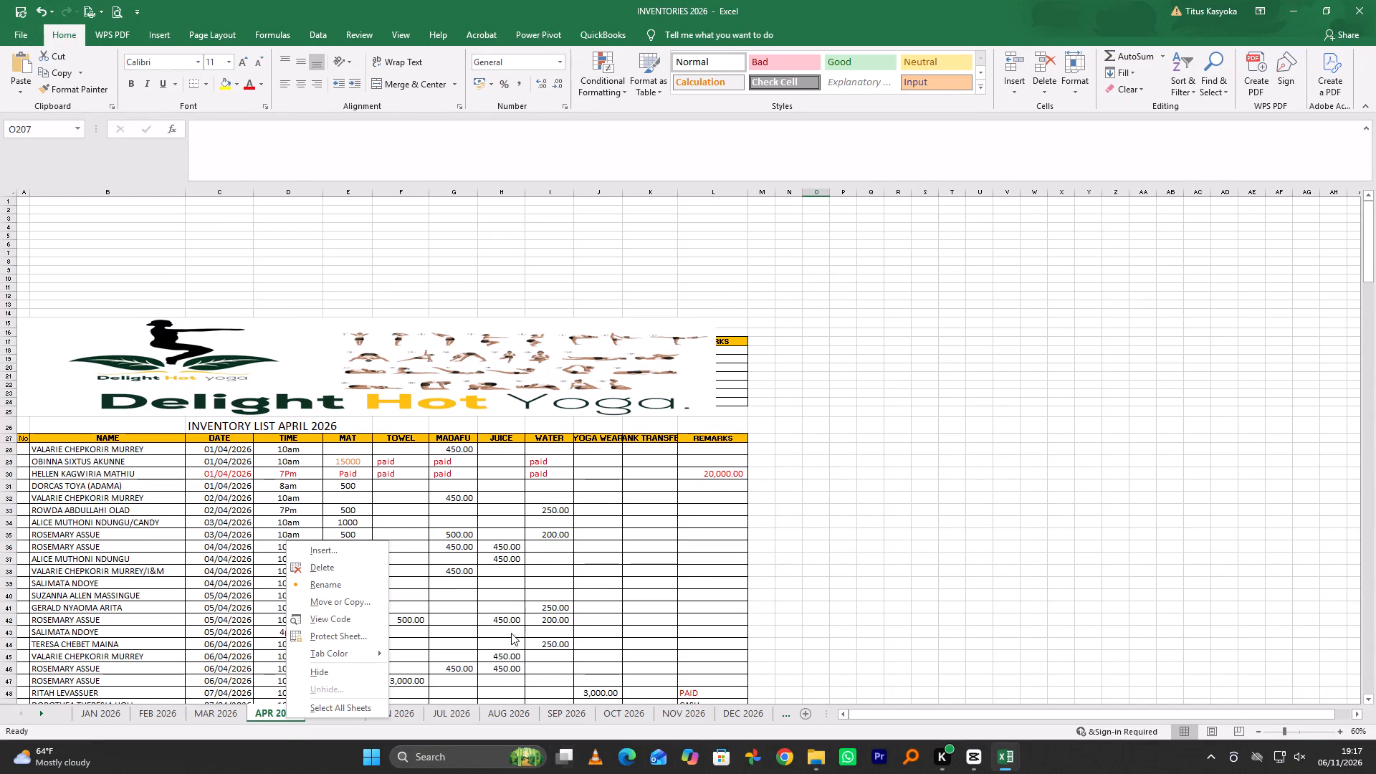
scroll(583, 611, down, 1)
click(922, 559)
scroll(545, 578, down, 3)
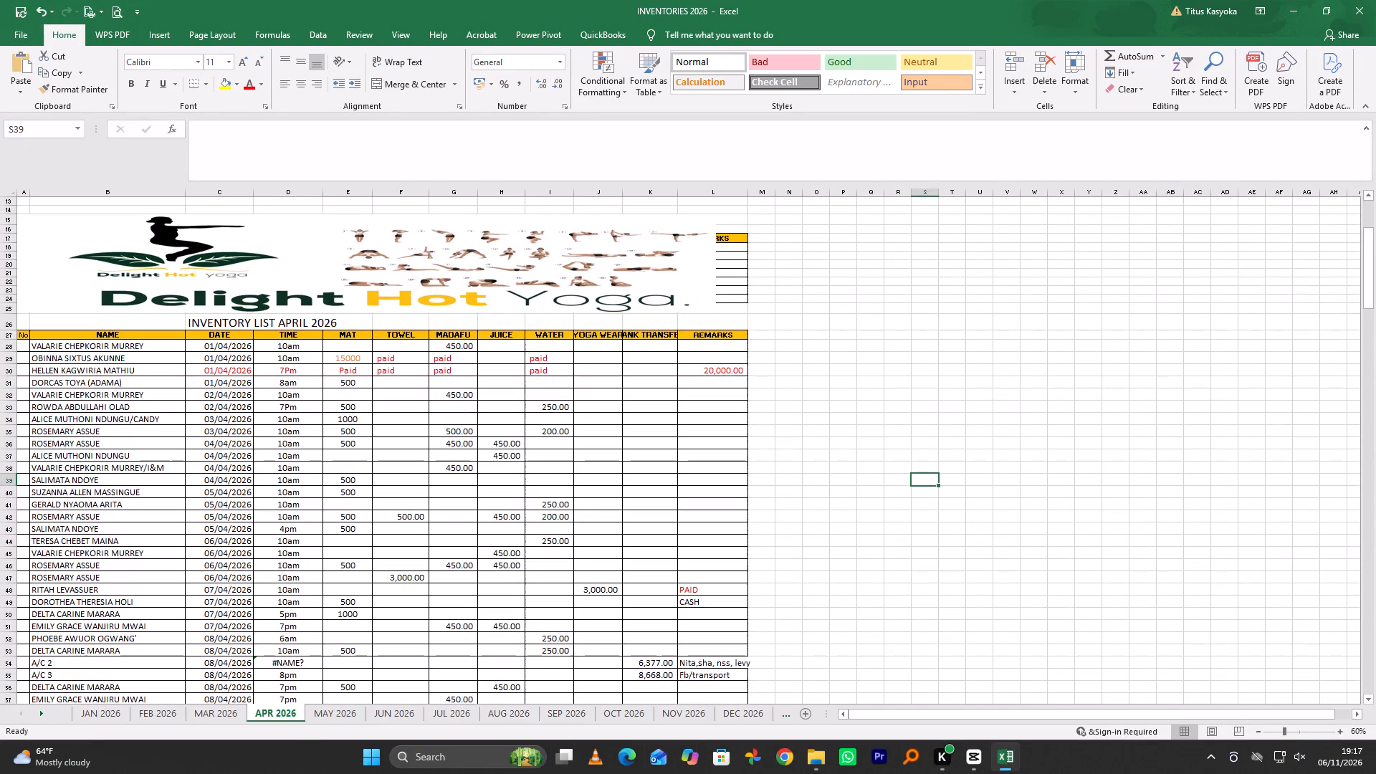
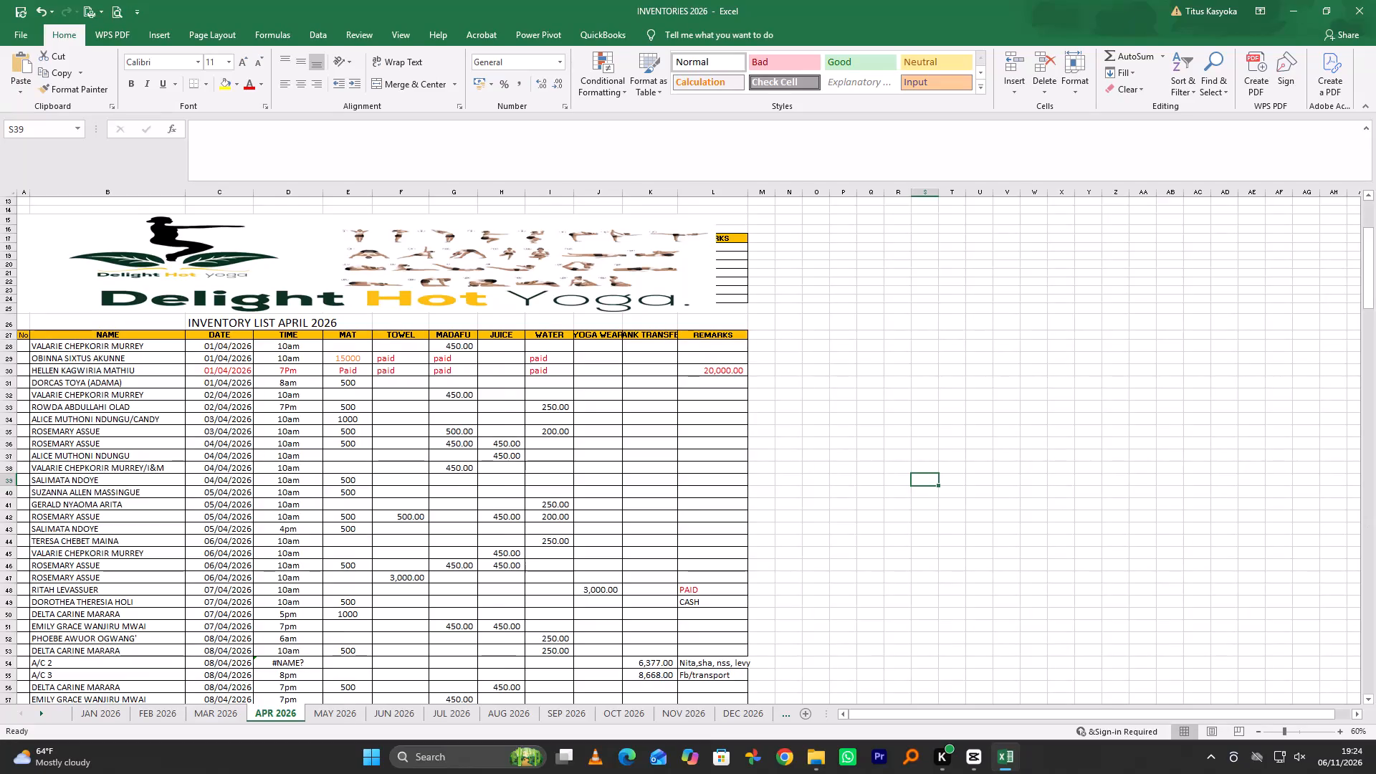
Look through the May to October 2026 sheets in order and return to the NOV 2026 inventory list.
click(925, 614)
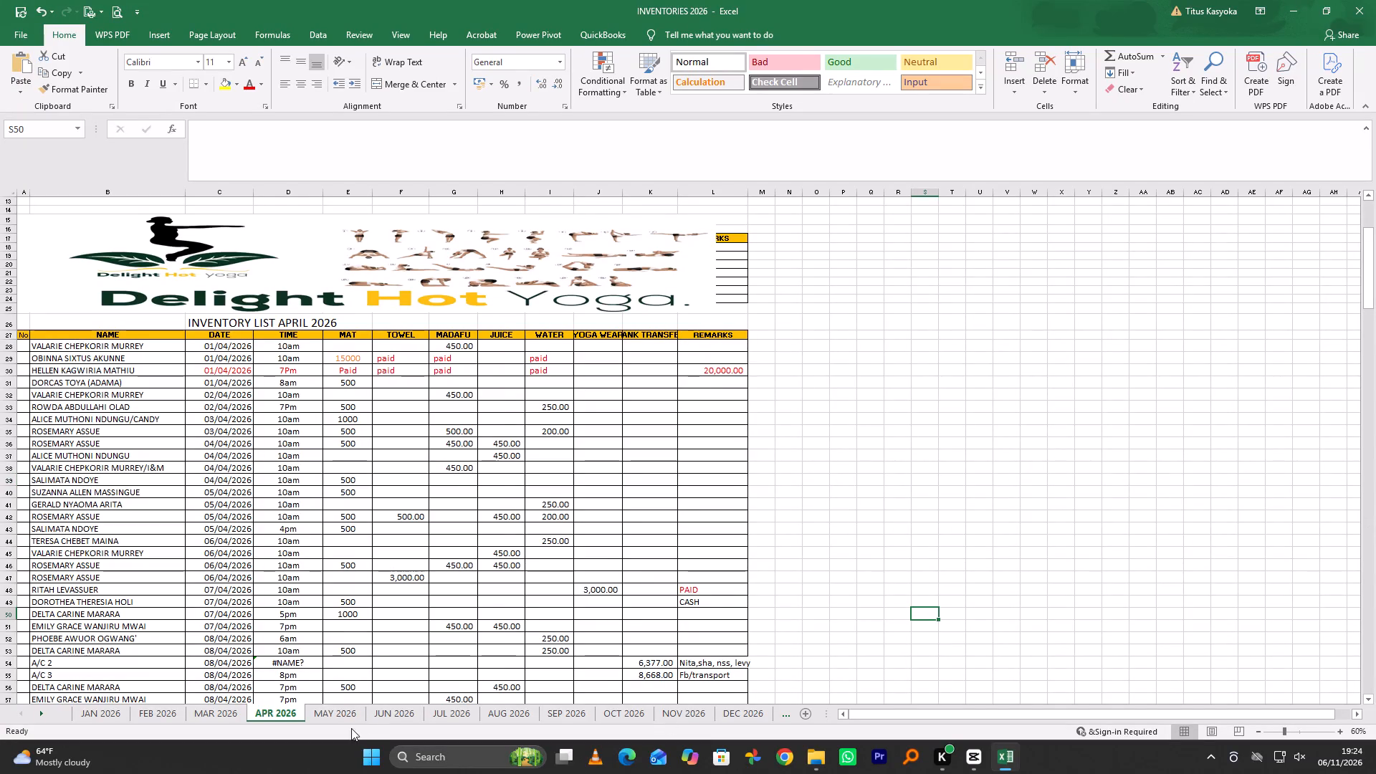
click(338, 715)
click(401, 713)
click(434, 717)
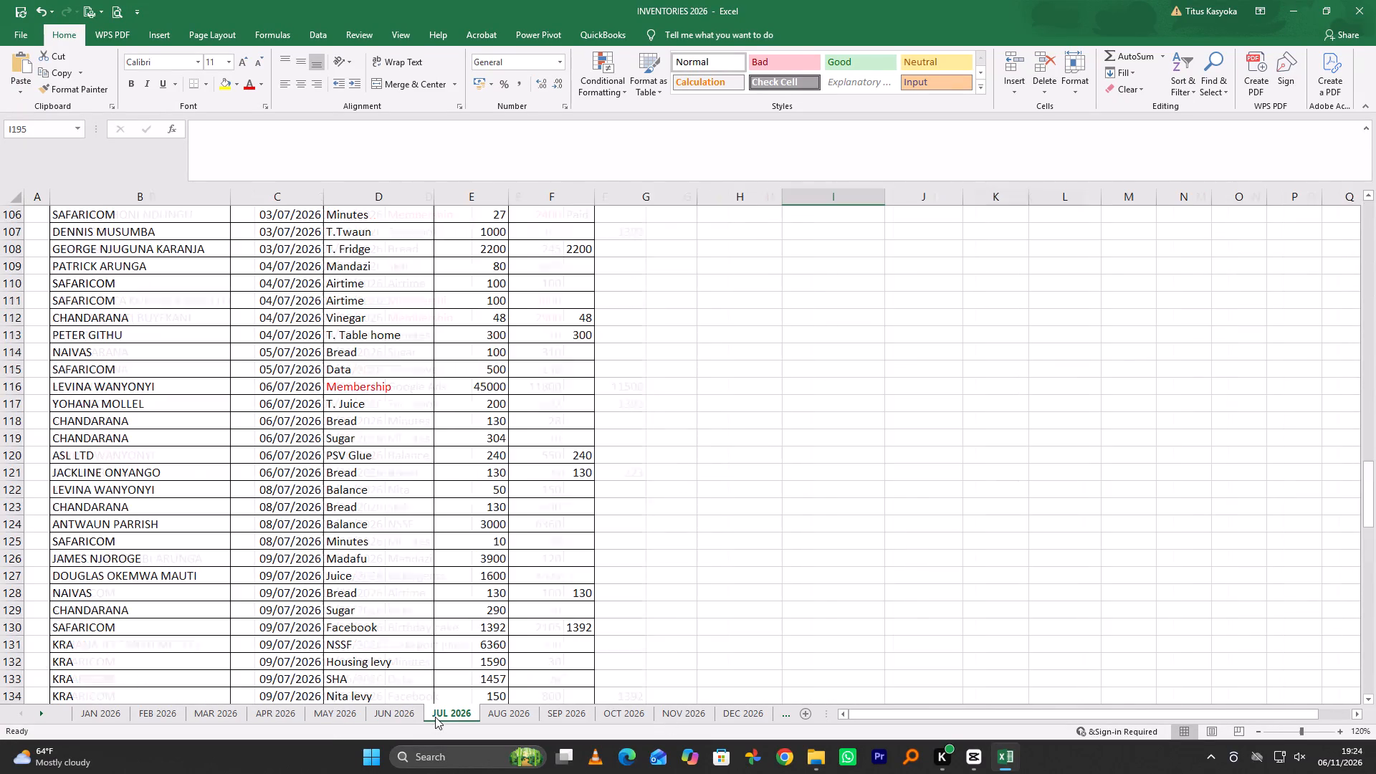
click(517, 722)
click(563, 720)
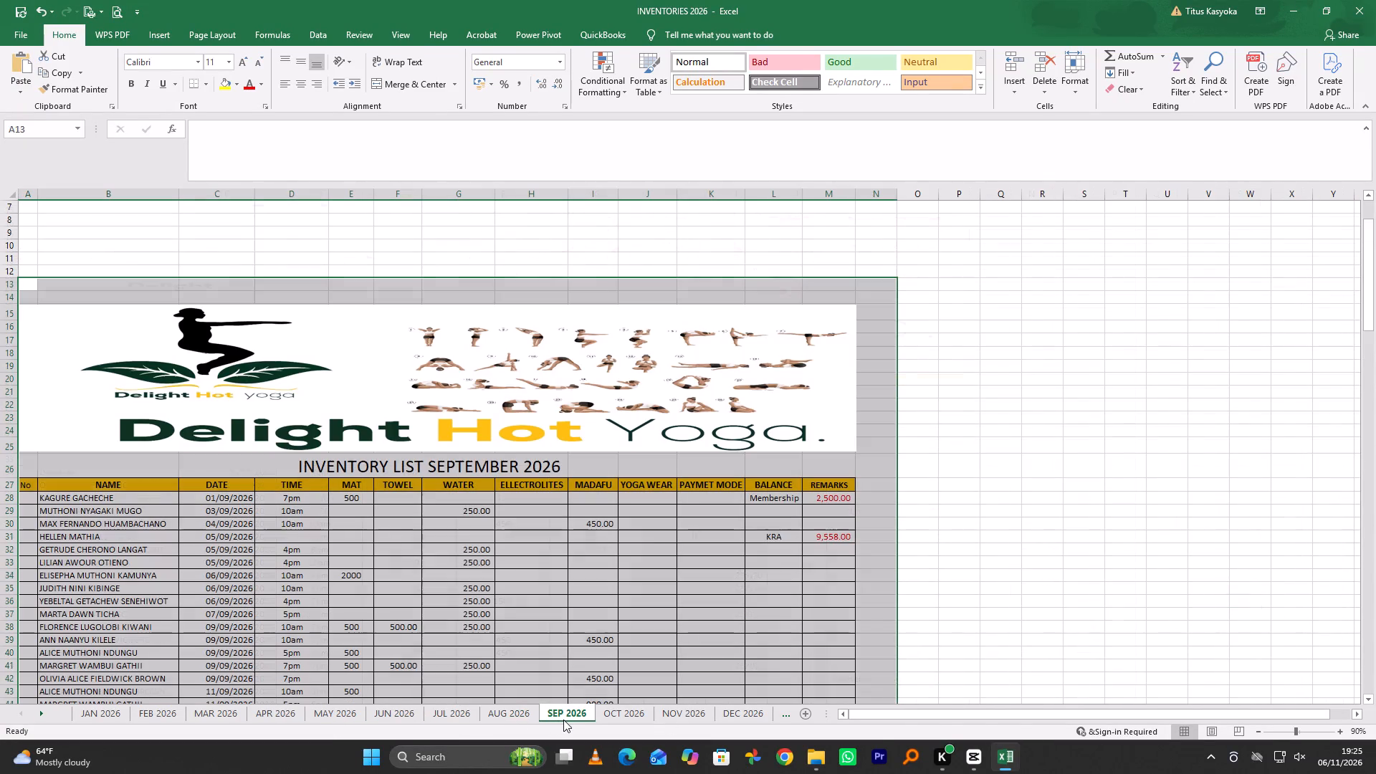
click(618, 722)
click(669, 712)
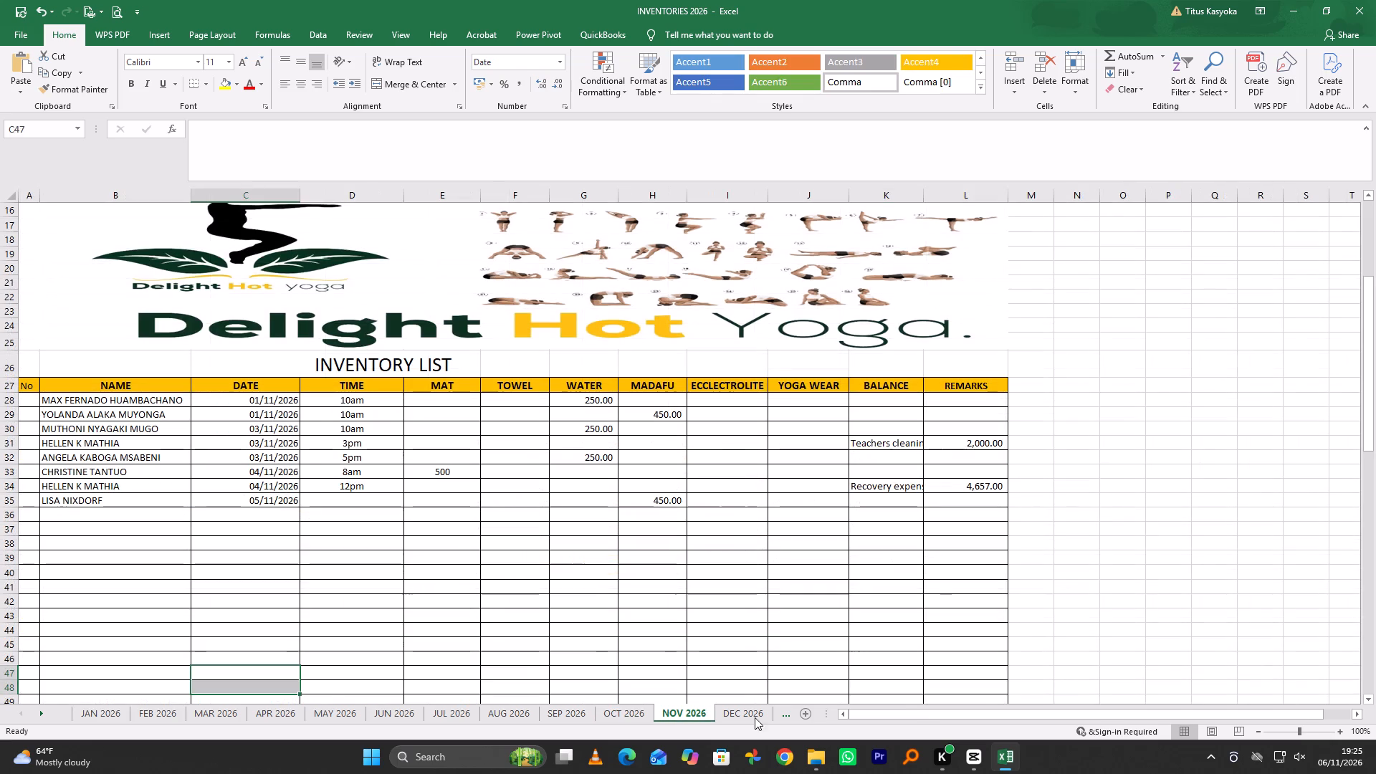
click(1084, 560)
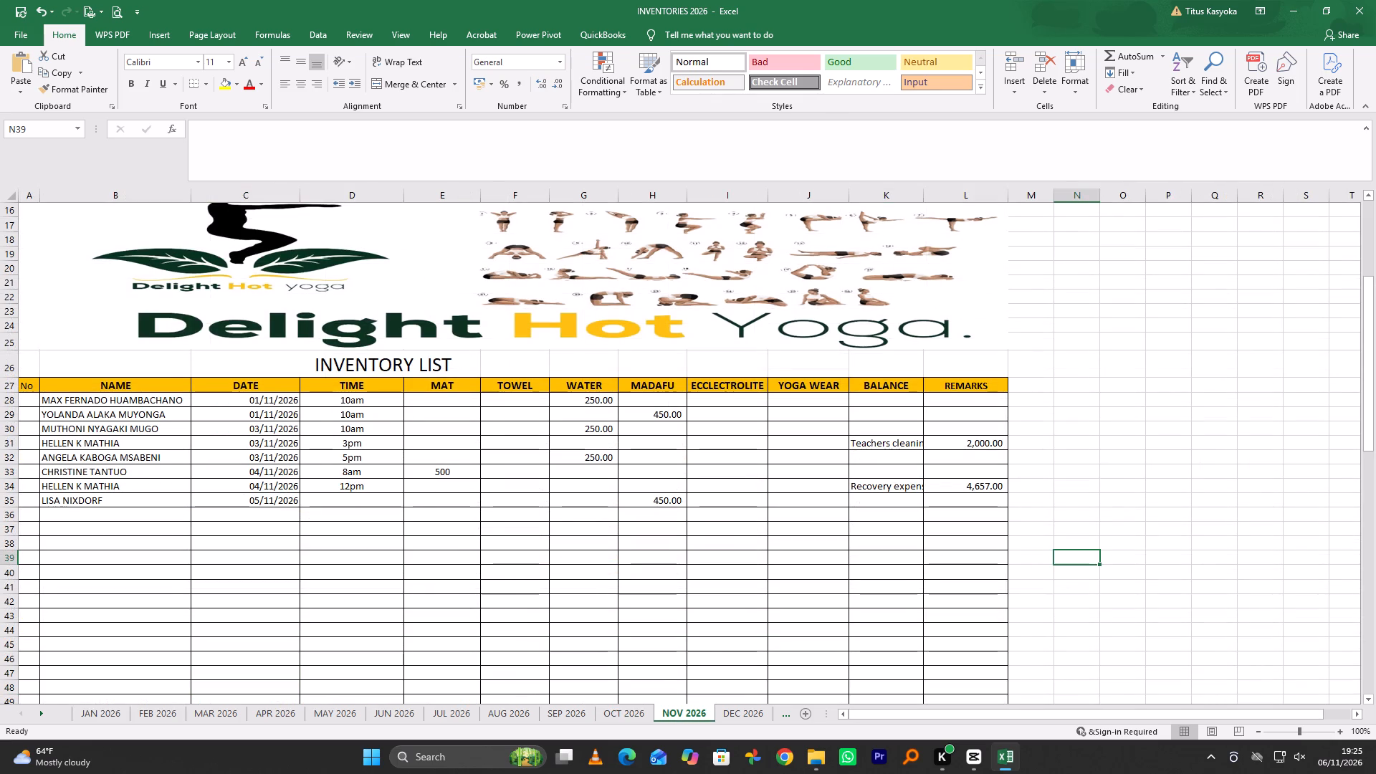
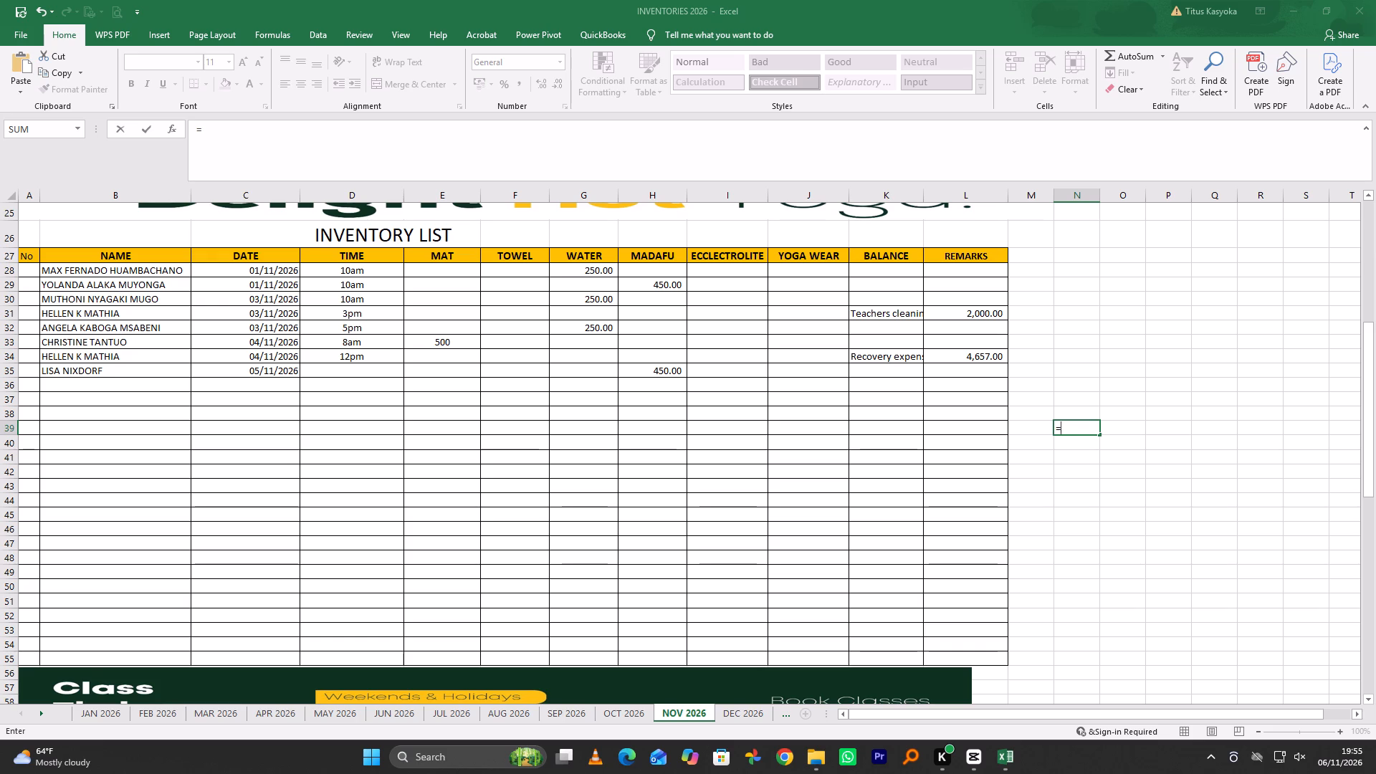
Examine the November expense and payment table below the inventory list on the NOV 2026 sheet.
scroll(674, 450, down, 5)
scroll(438, 594, down, 2)
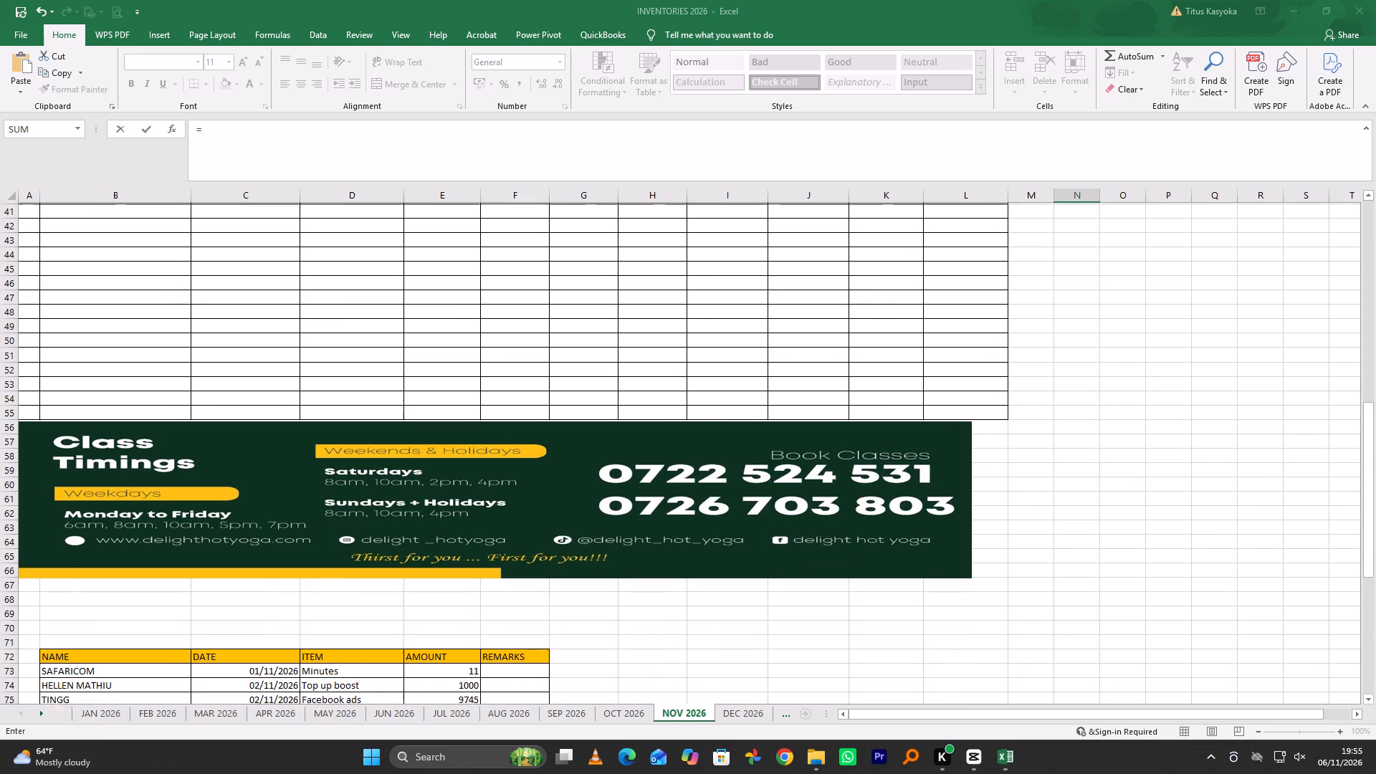
scroll(436, 597, down, 2)
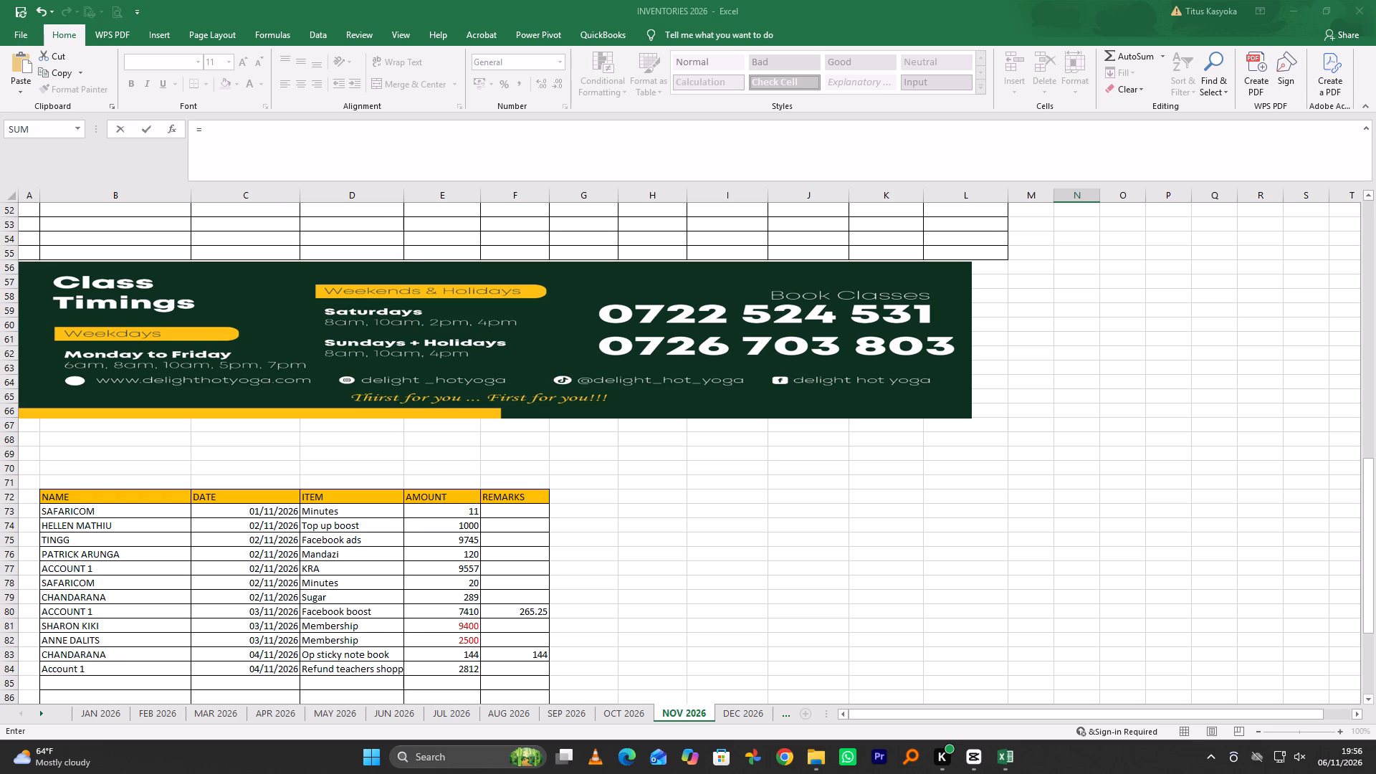
Leave the stray formula entry and insert an entire row above the 2500 Membership entry dated 03/11/2026.
right_click(424, 640)
right_click(424, 639)
right_click(424, 639)
right_click(424, 639)
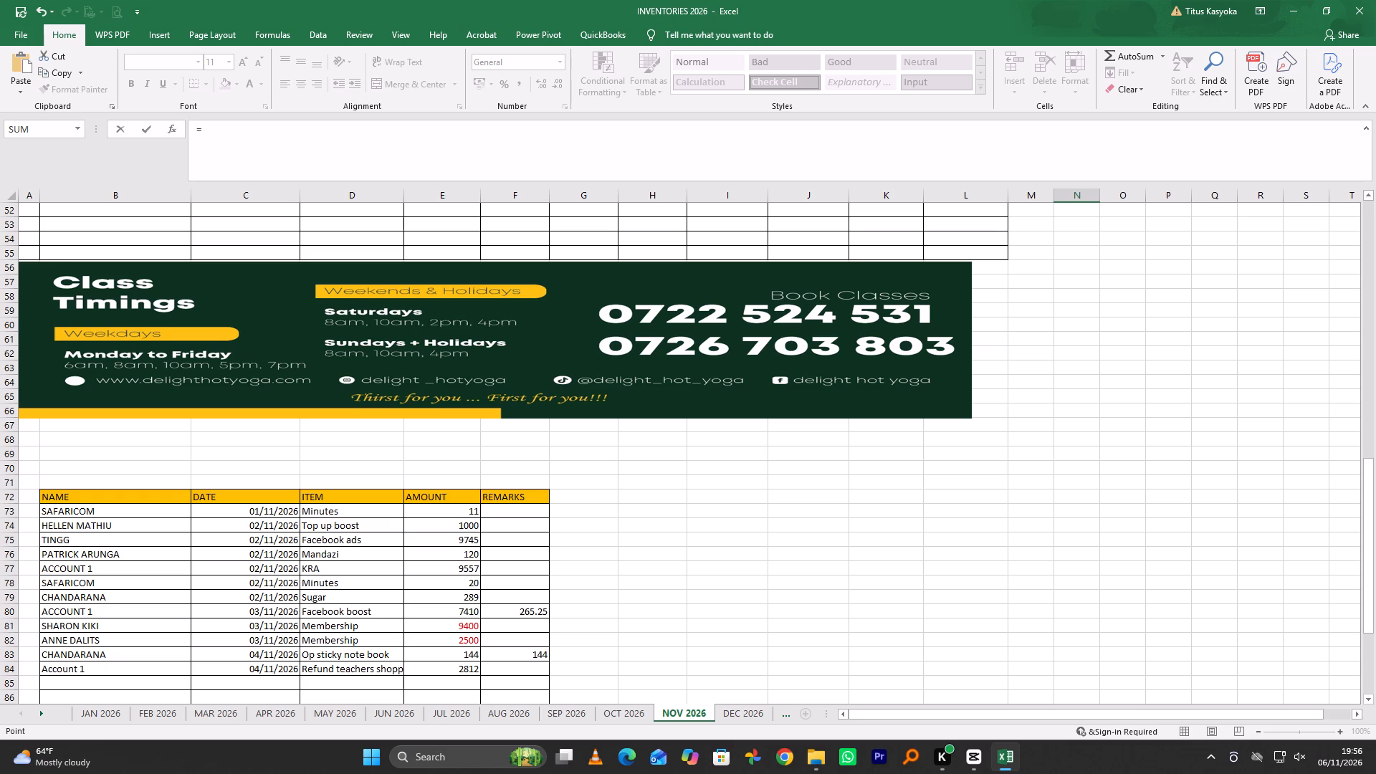
double_click(904, 563)
click(805, 598)
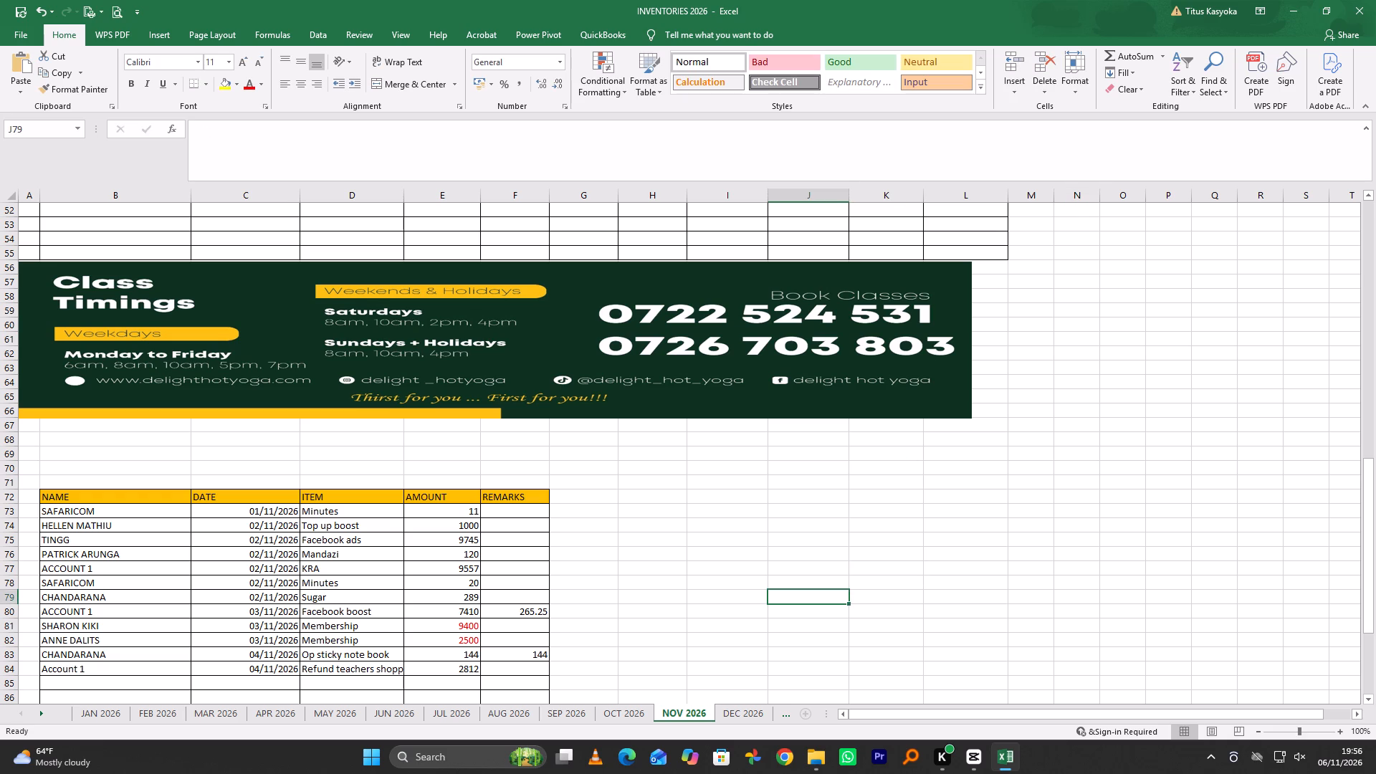
click(799, 560)
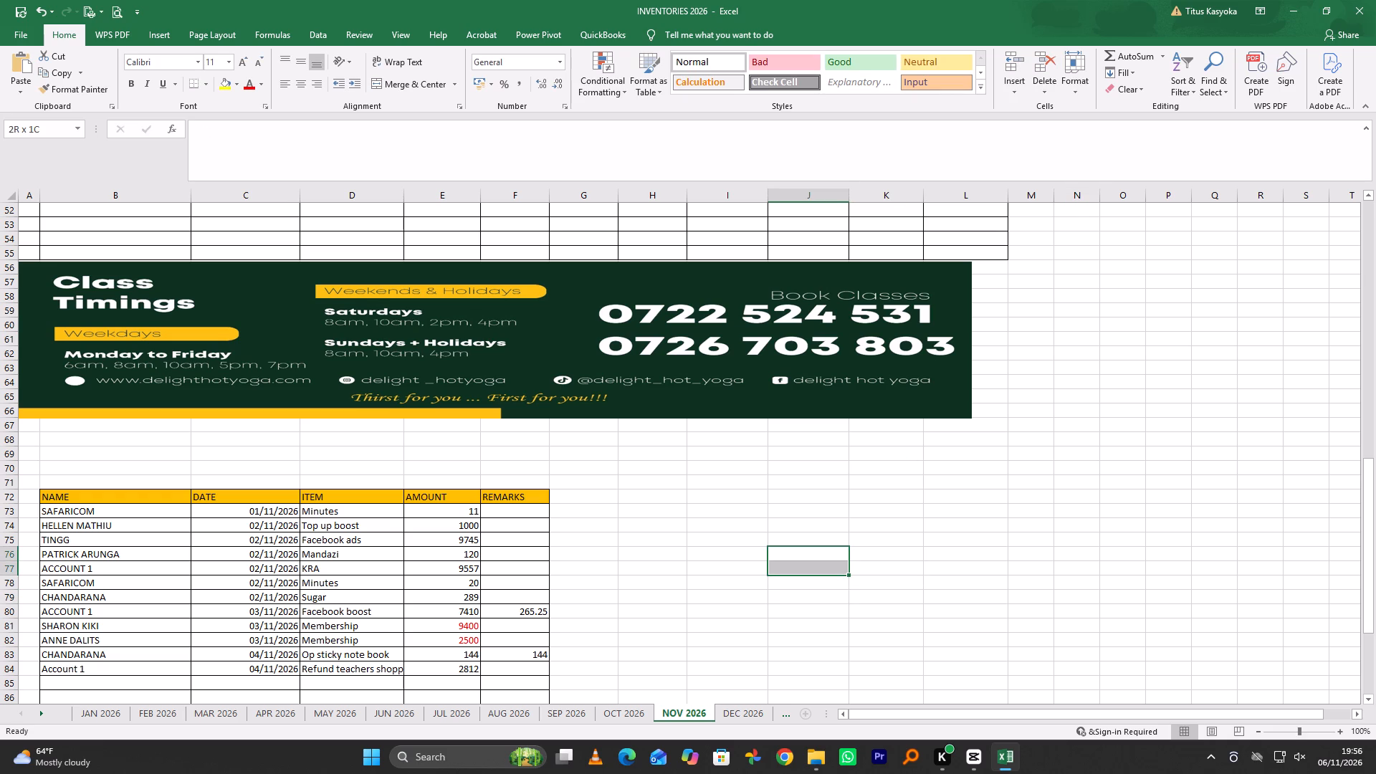
right_click(436, 640)
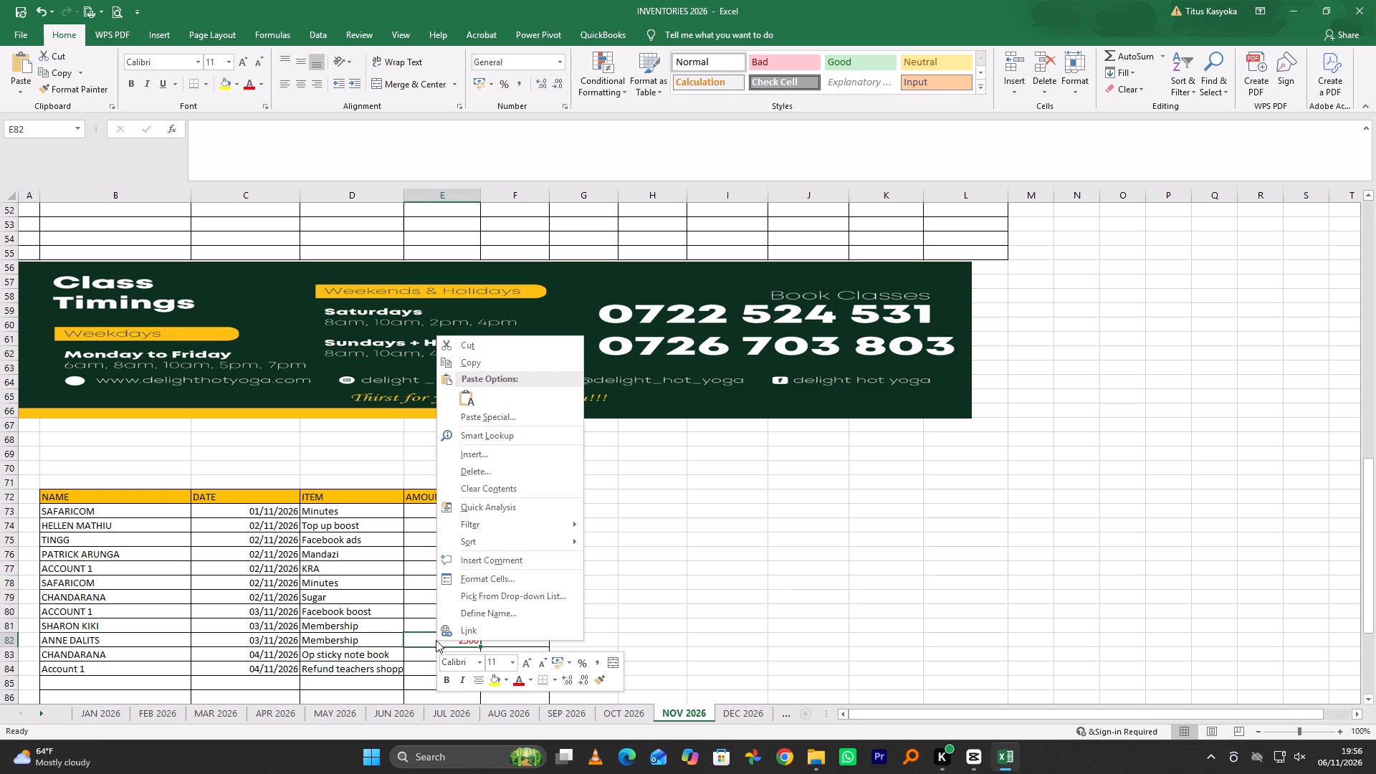
click(489, 459)
click(473, 459)
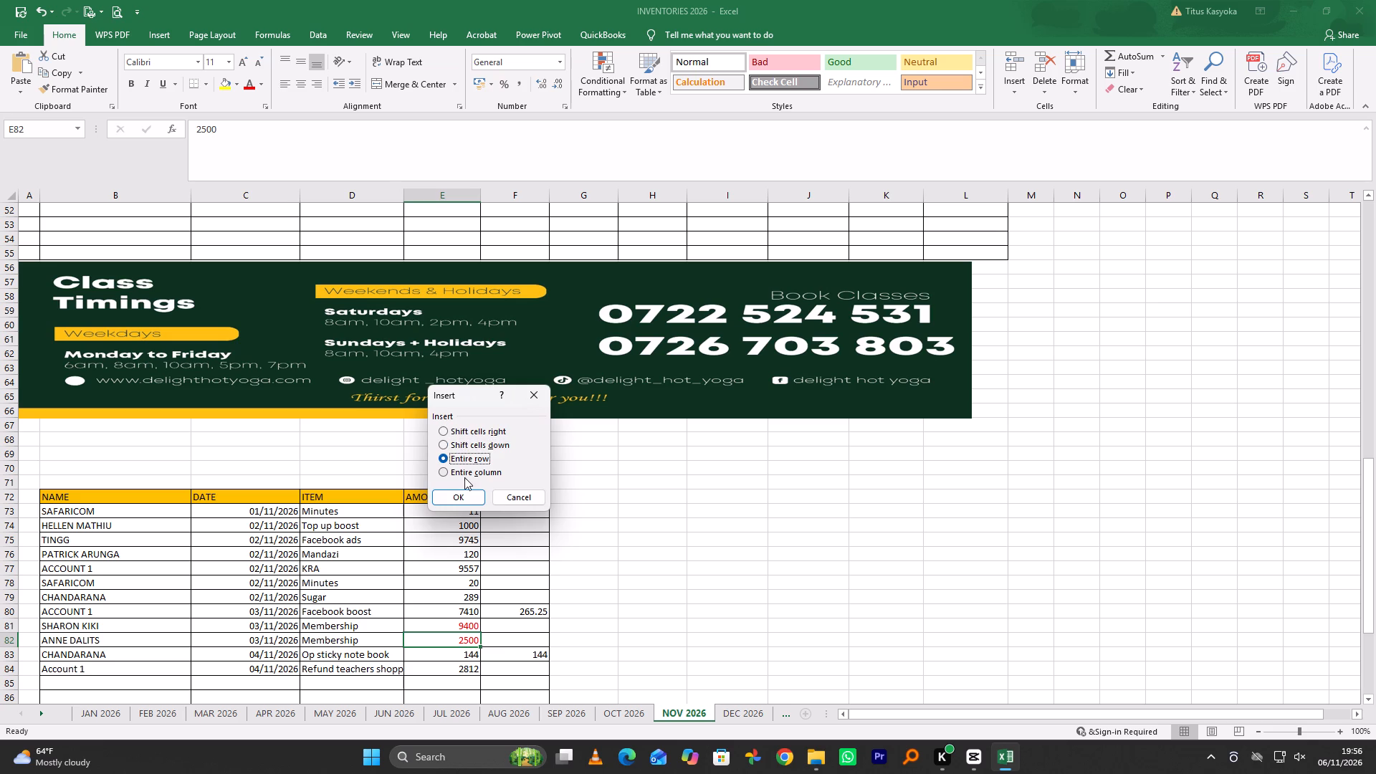
click(467, 493)
Enter 100 as the new row's amount and set its font colour to Automatic.
click(464, 640)
click(464, 640)
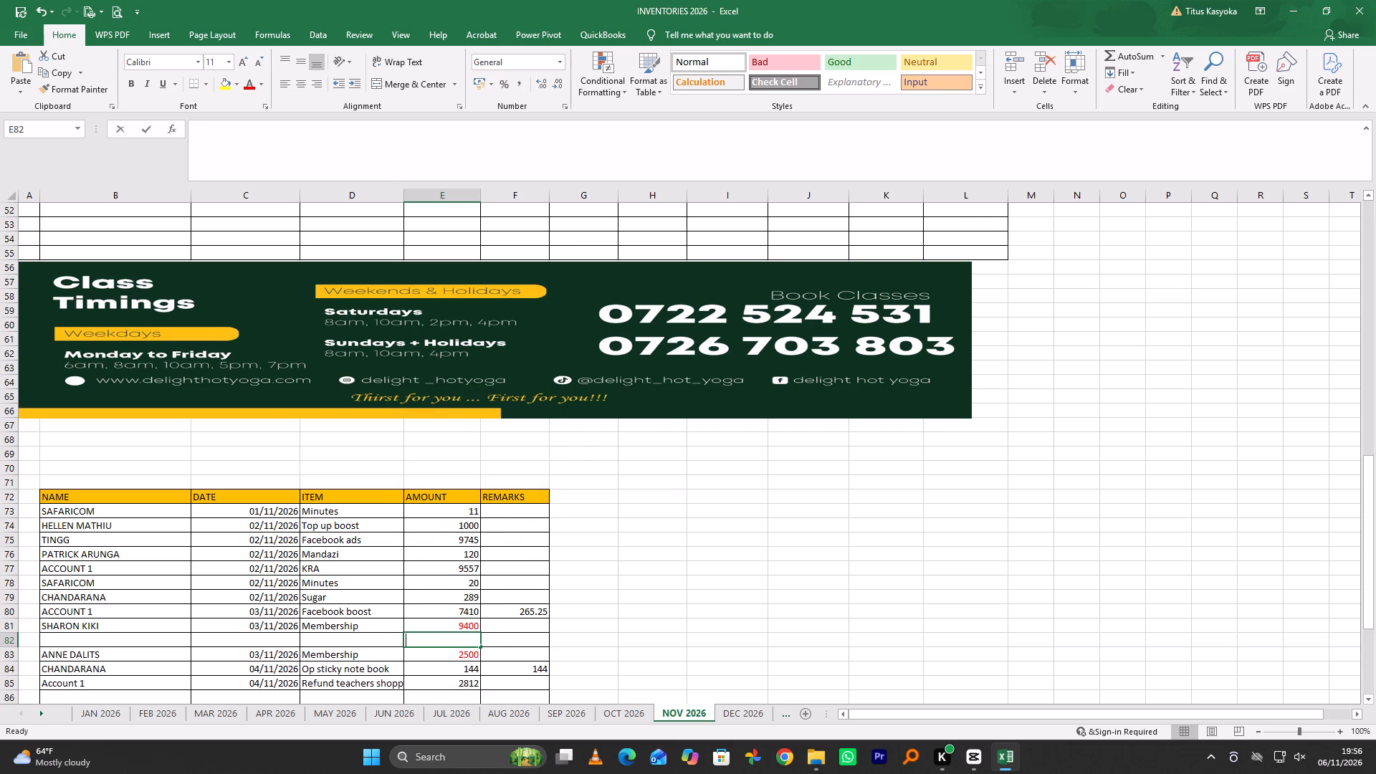
text(100)
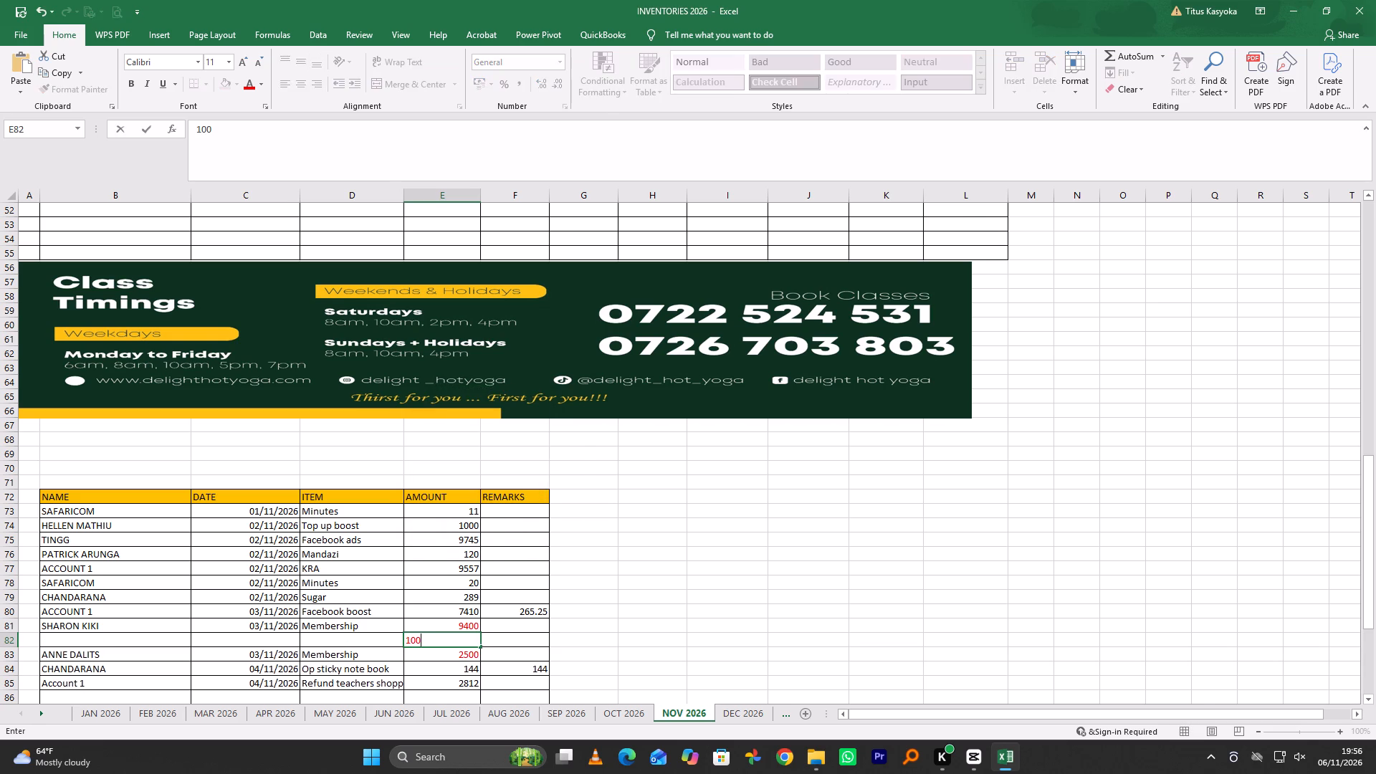
drag(432, 639, 401, 641)
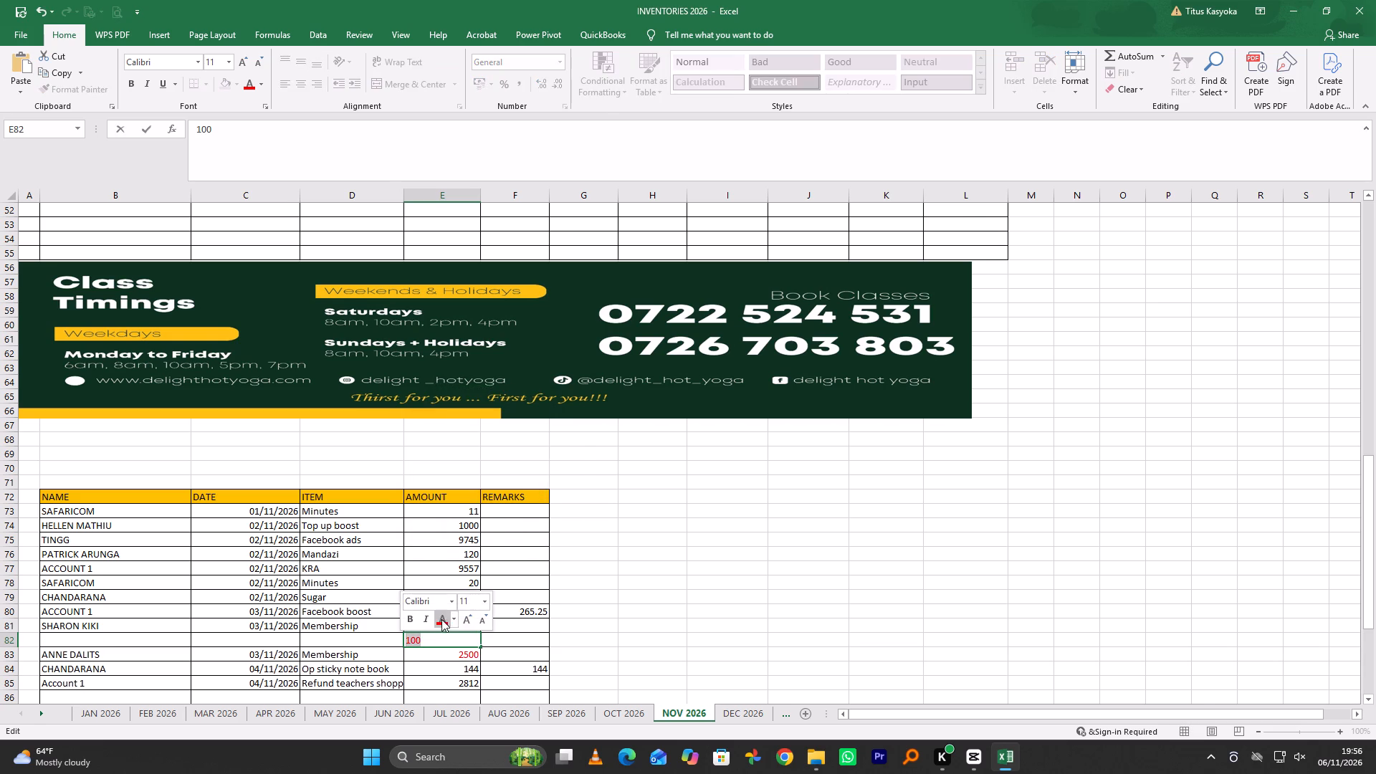
click(451, 615)
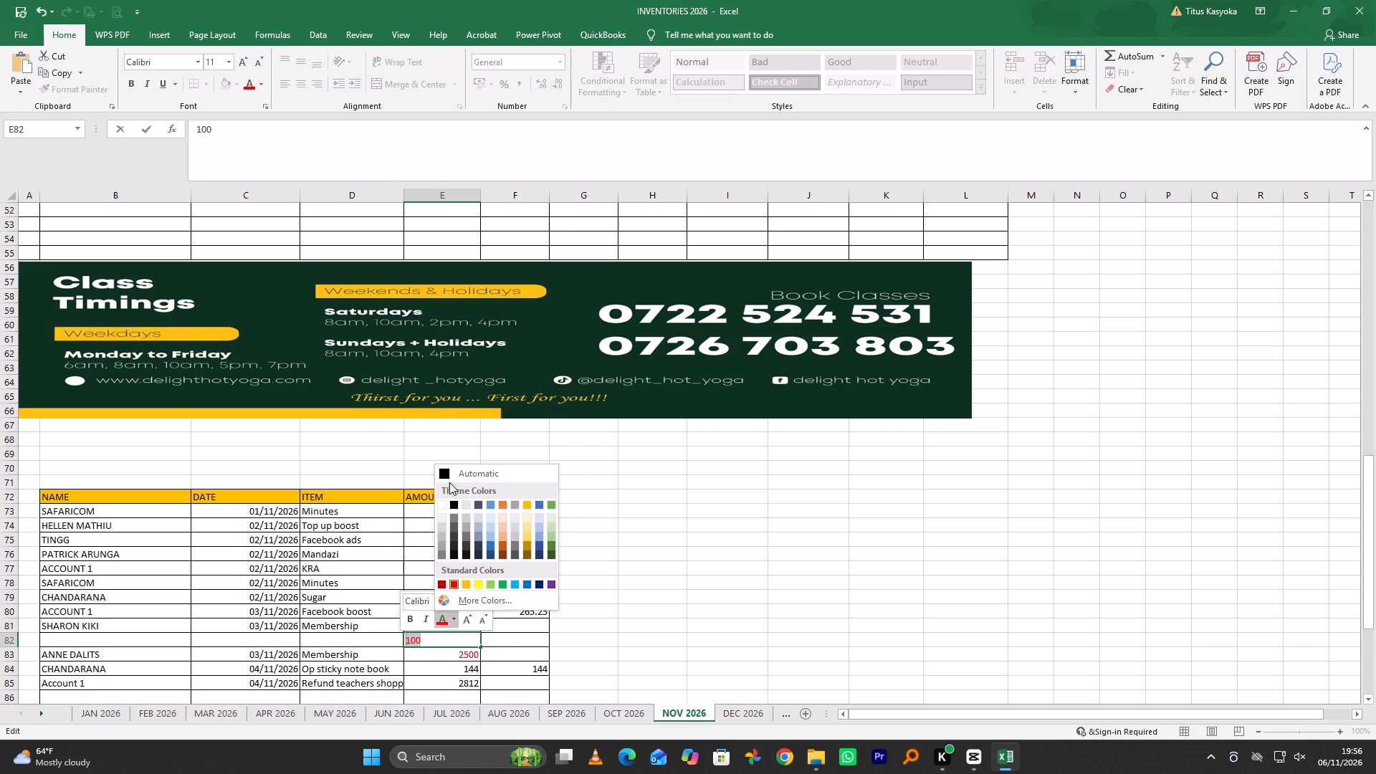
click(444, 476)
click(345, 630)
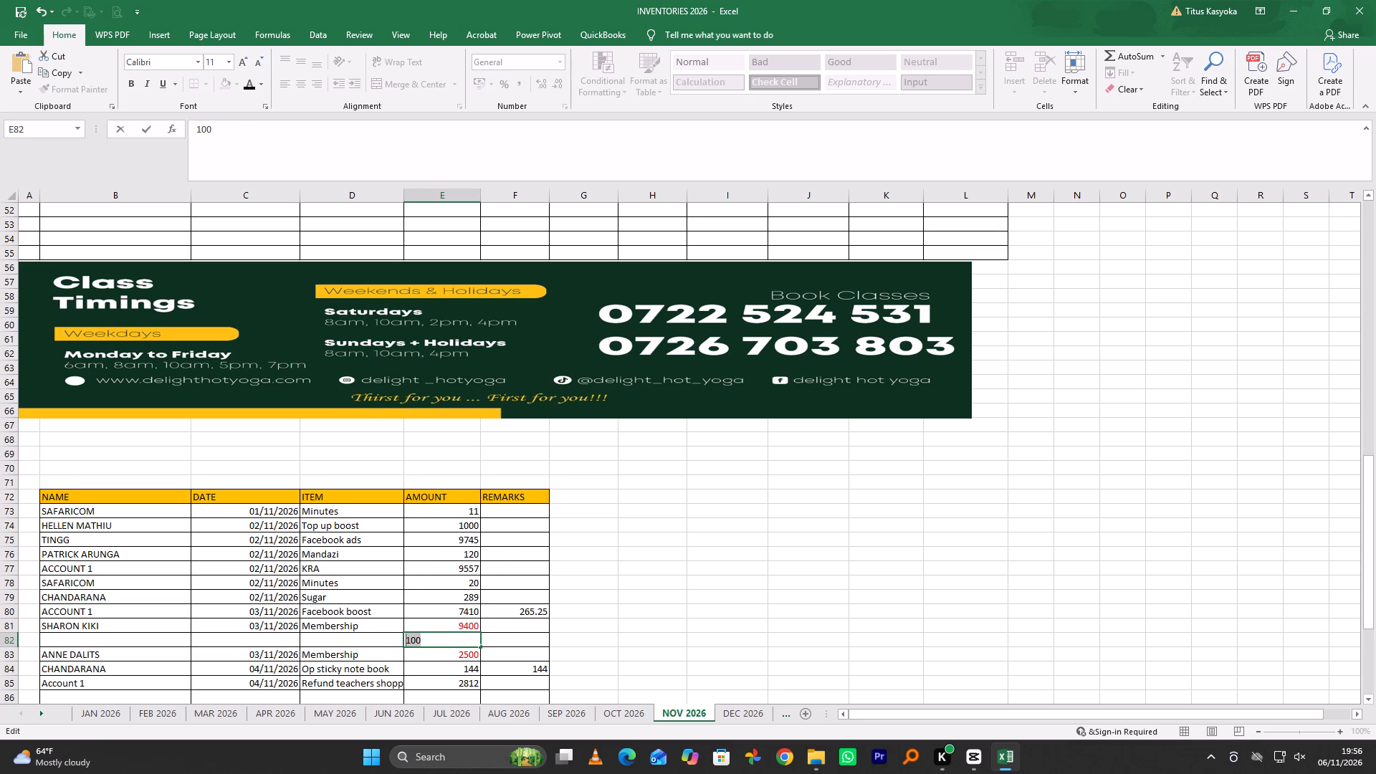
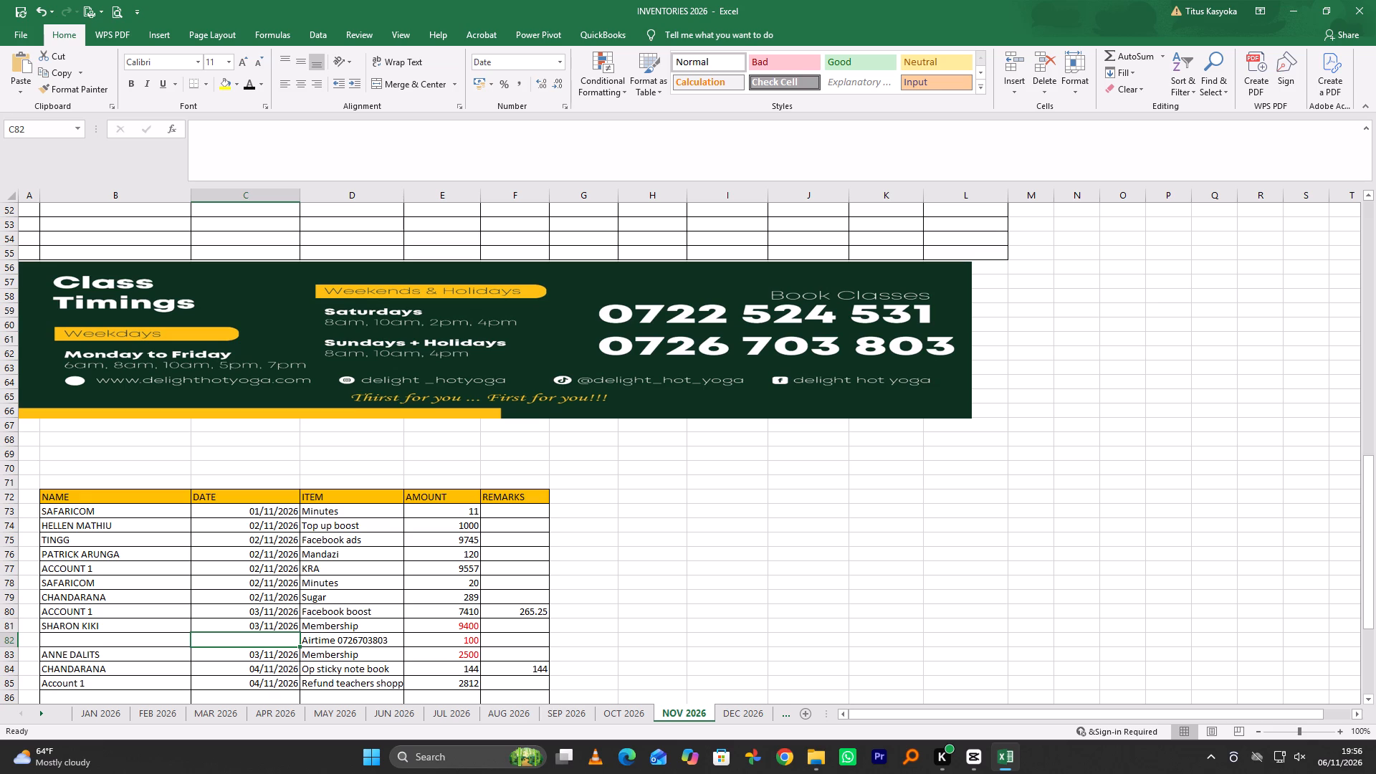
Copy the airtime item text from row 82 into spare cell J83 beside the expense table.
click(393, 647)
click(388, 641)
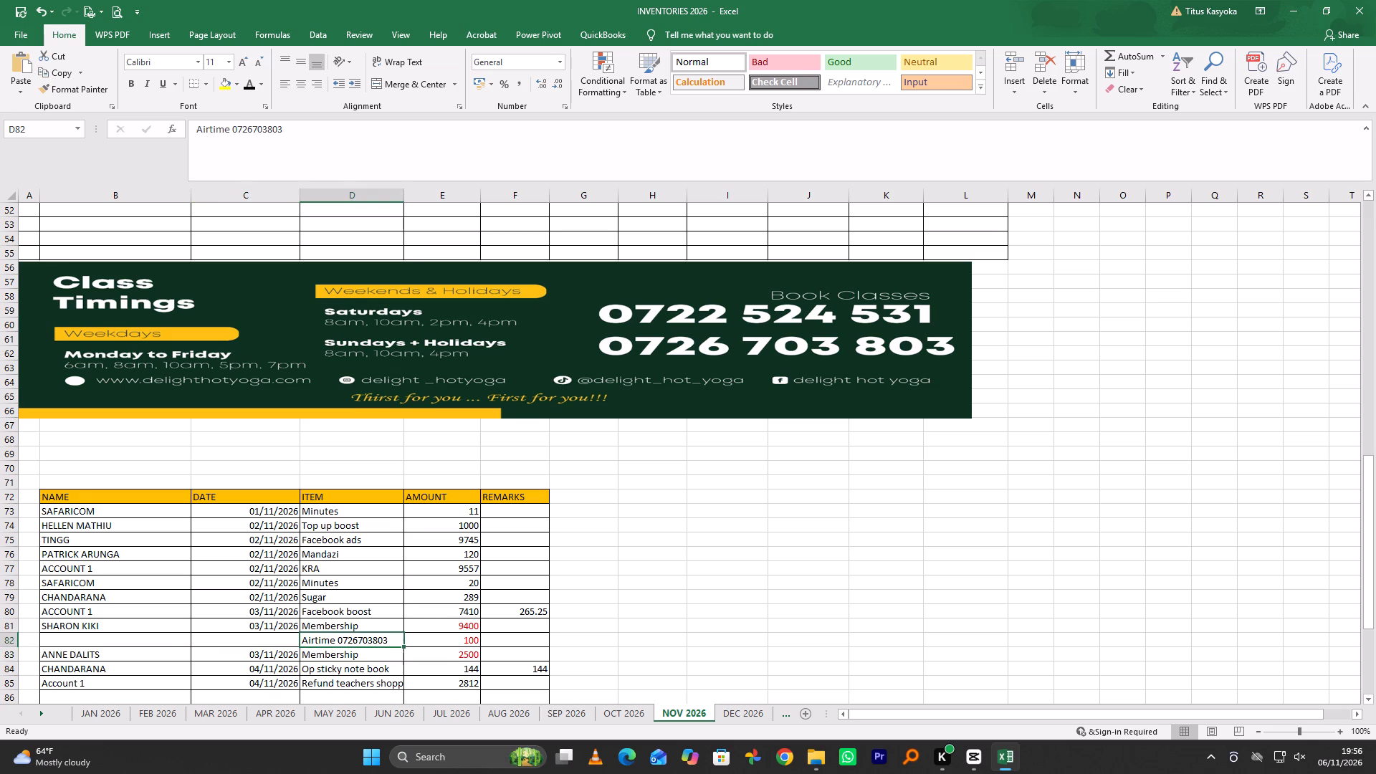
double_click(393, 639)
drag(395, 638, 278, 645)
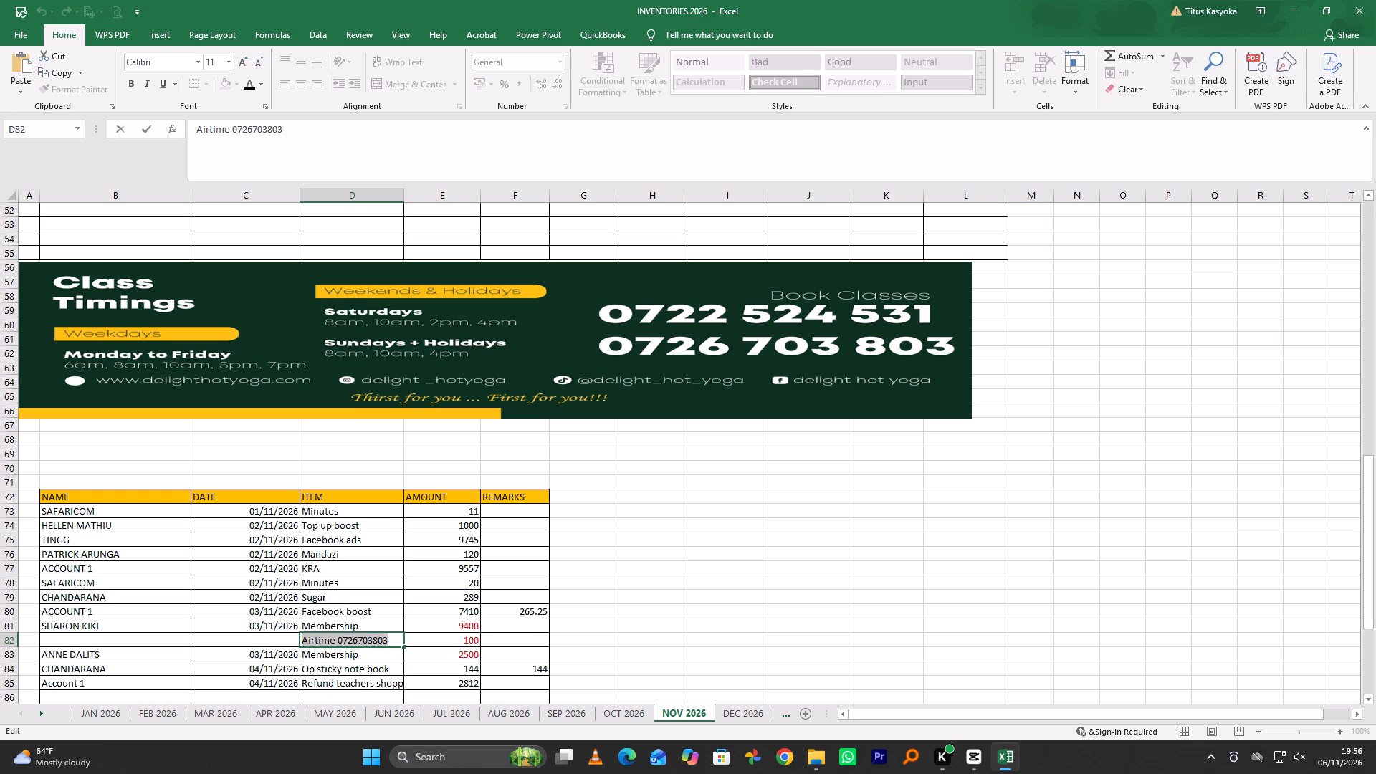
key(ctrl+c)
click(788, 647)
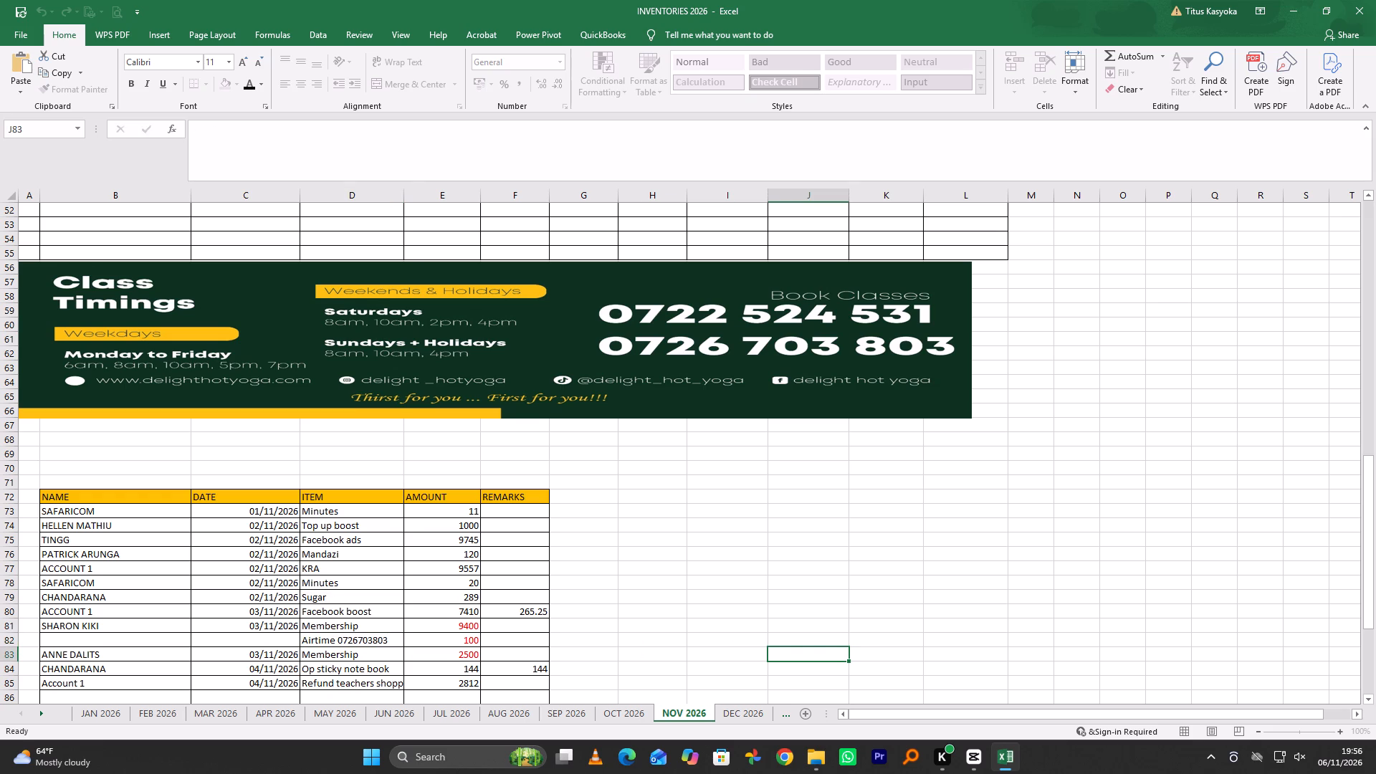
key(ctrl+v)
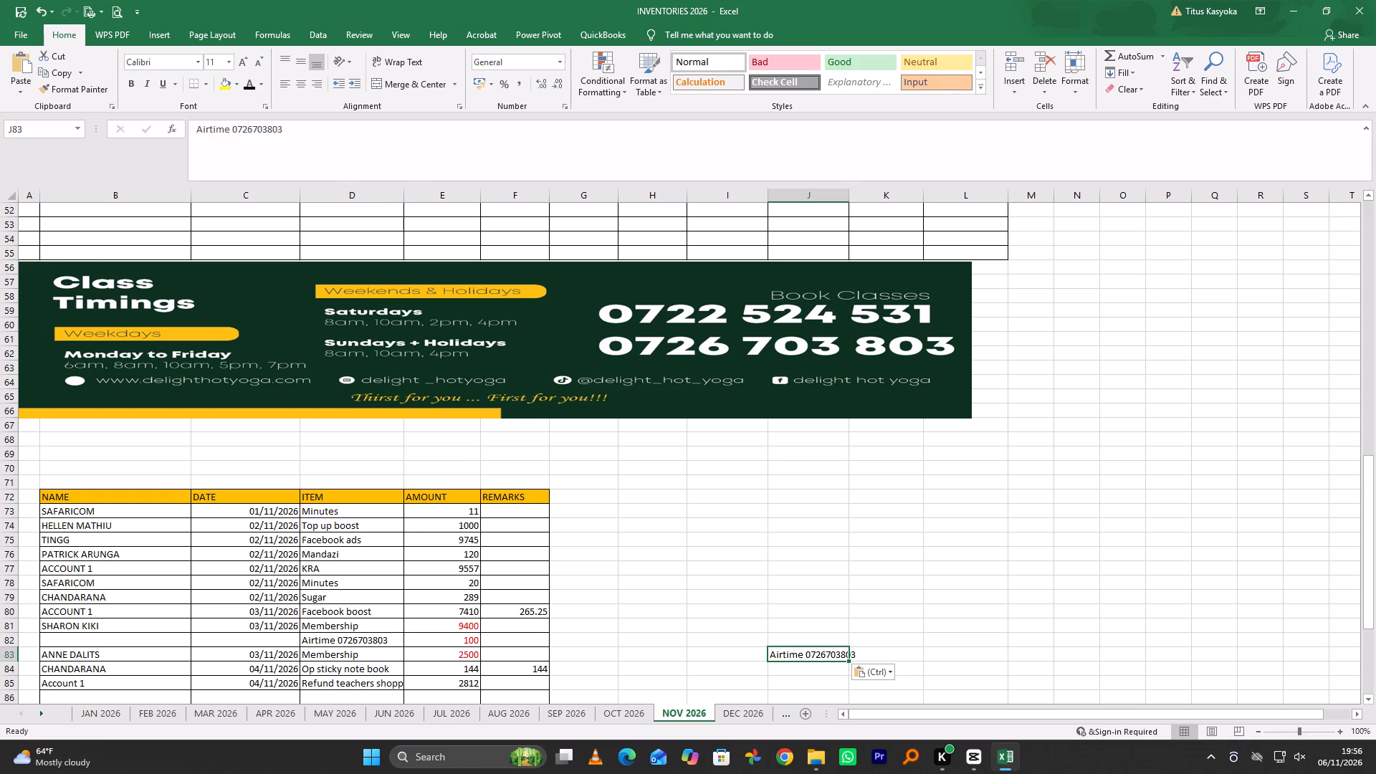
Clear the airtime item and amount above the 2500 Membership entry and delete that entire row.
click(398, 639)
key(BackSpace)
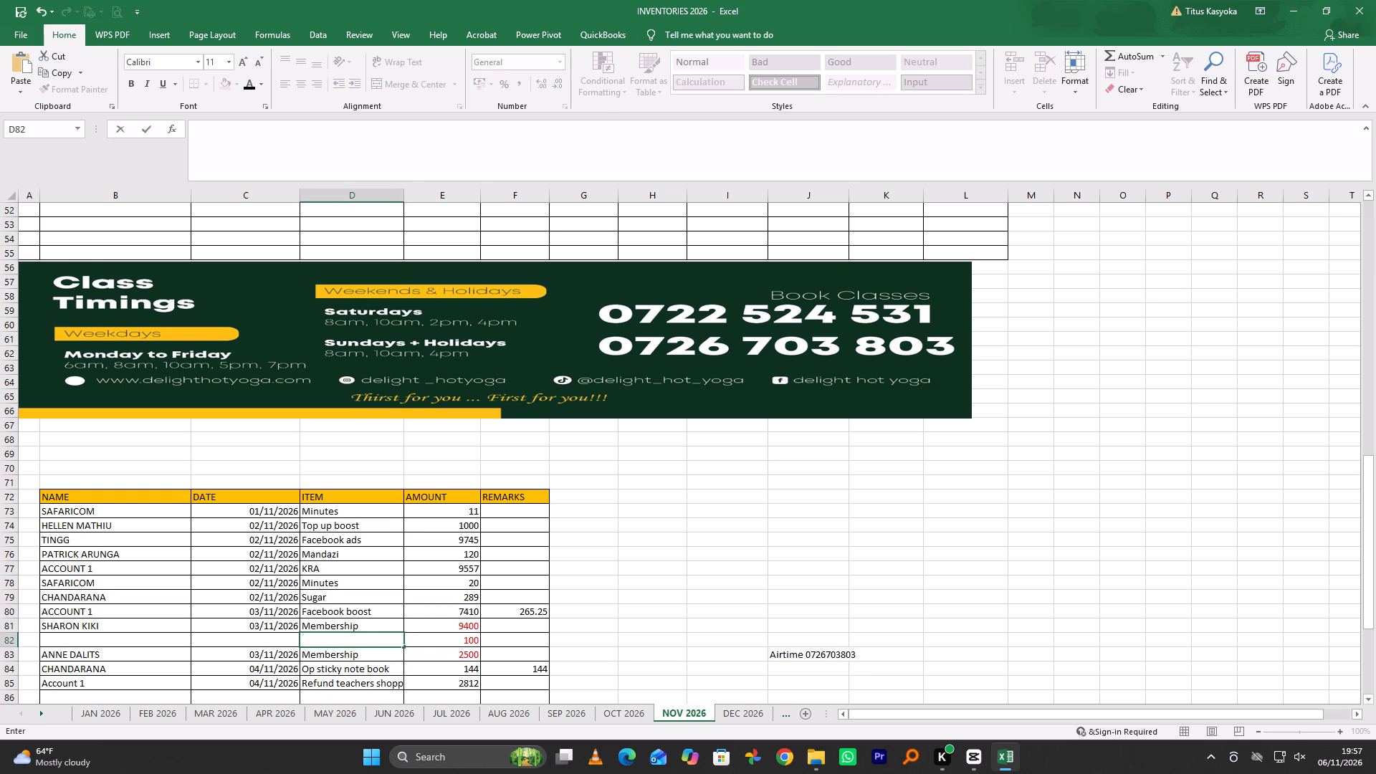
click(477, 643)
key(BackSpace)
click(668, 609)
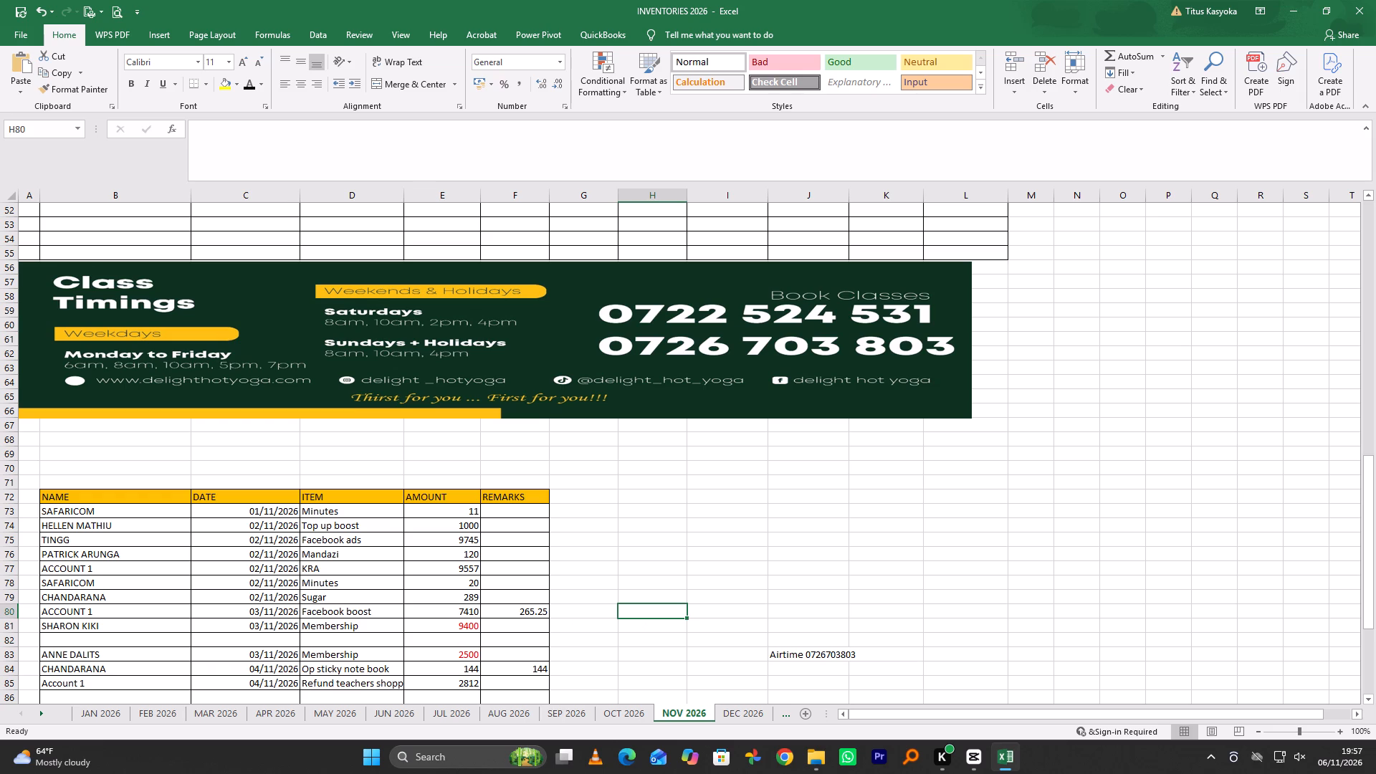
drag(123, 639, 310, 640)
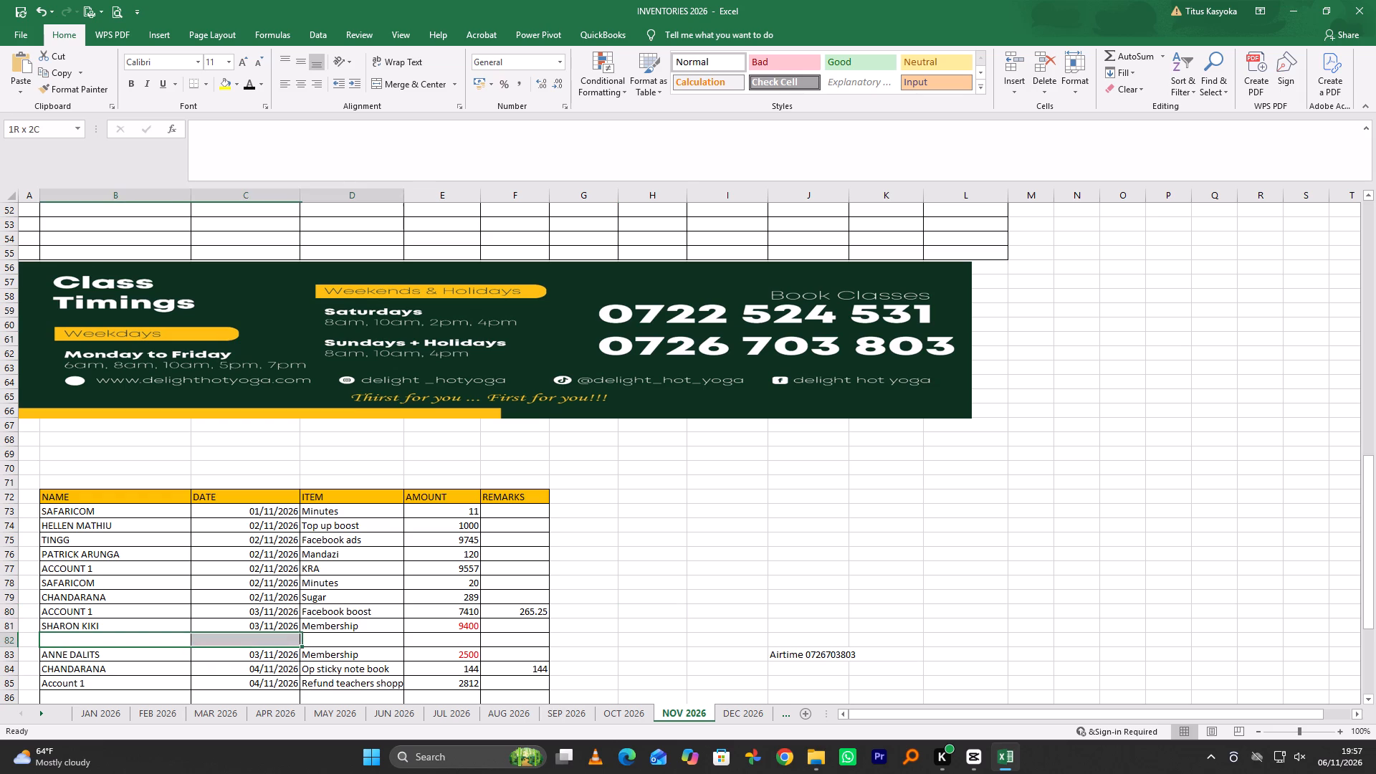
drag(310, 640, 490, 642)
right_click(490, 642)
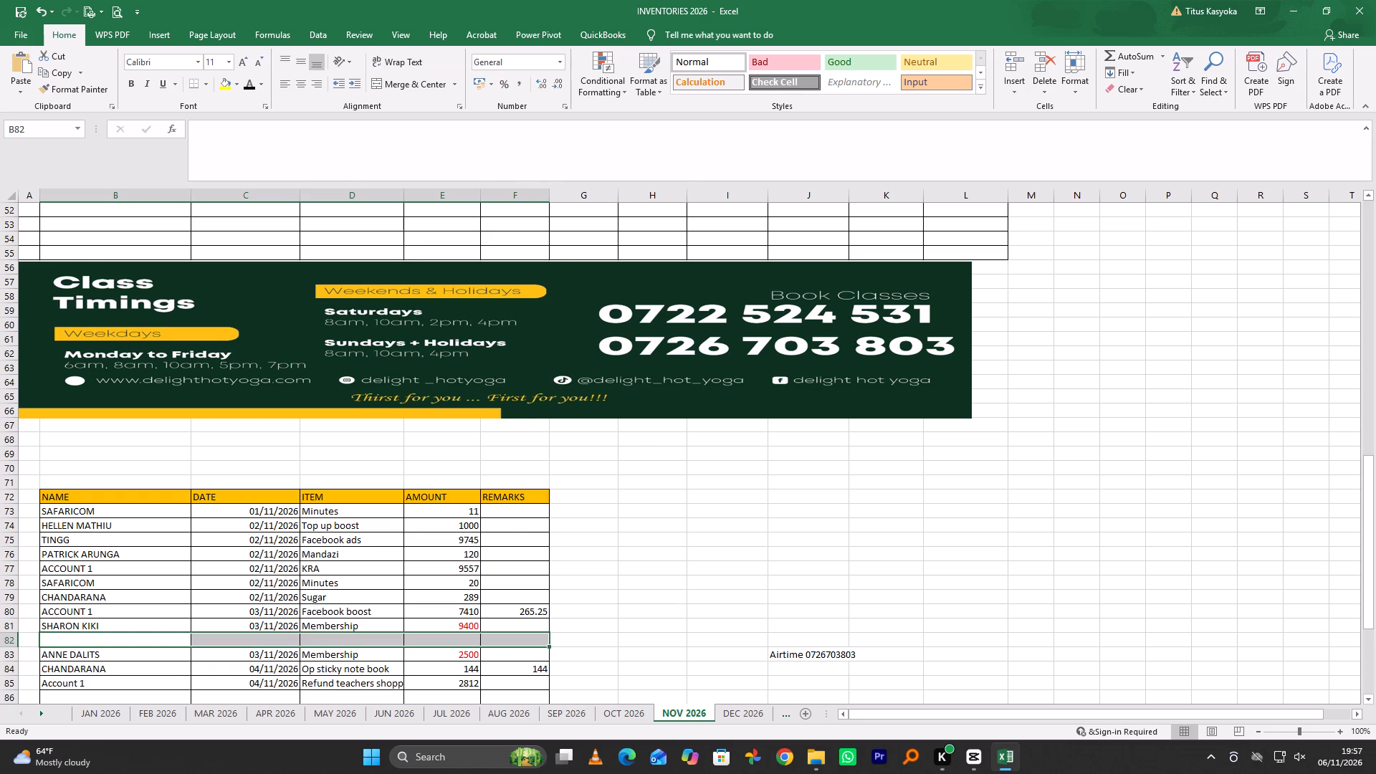
click(550, 474)
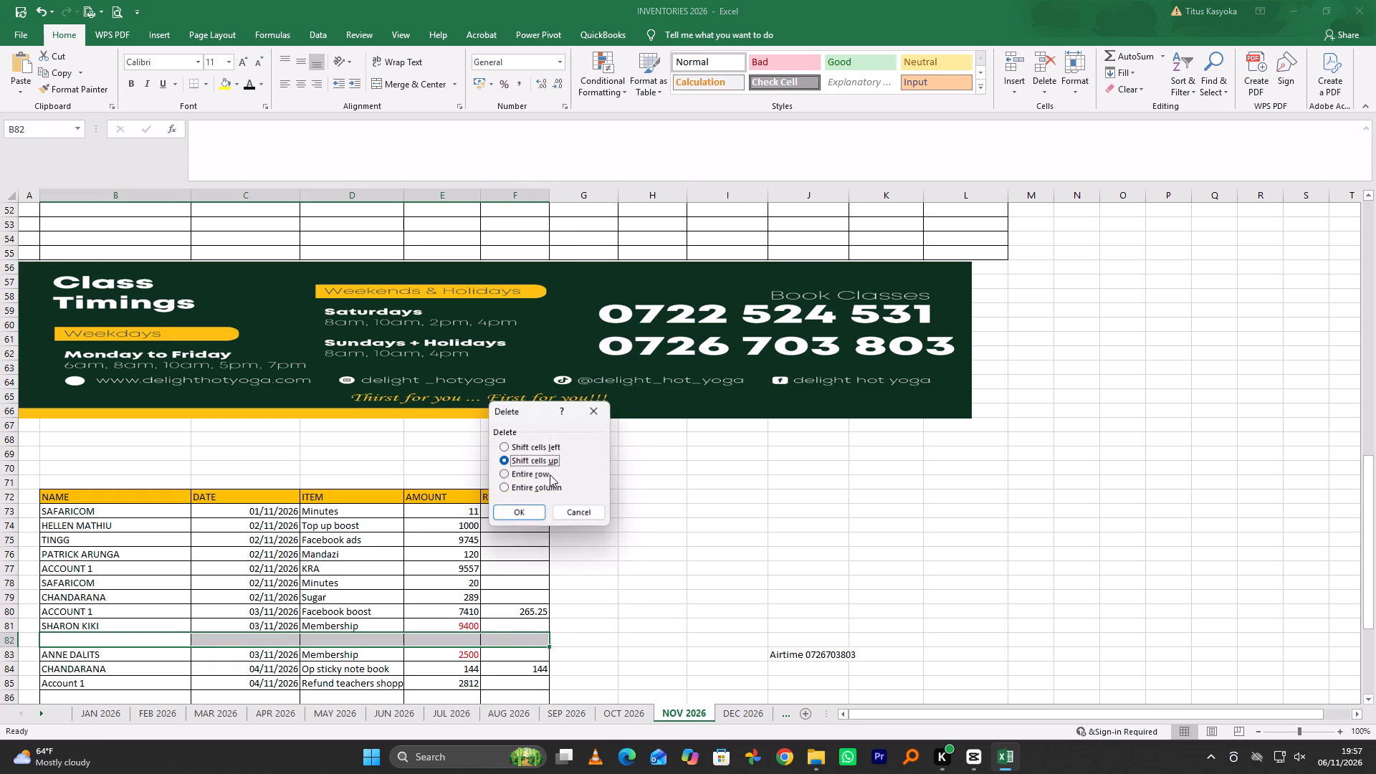
click(540, 477)
click(530, 516)
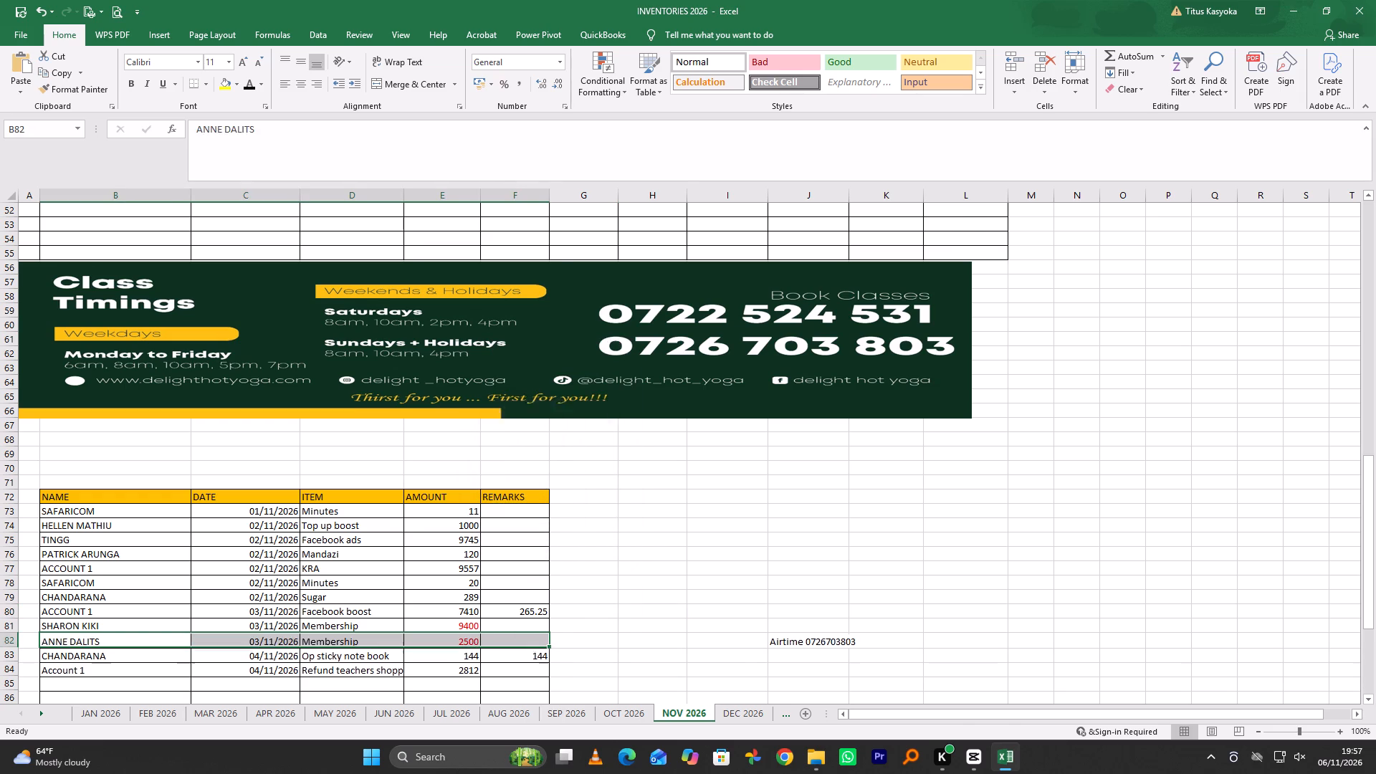
click(652, 529)
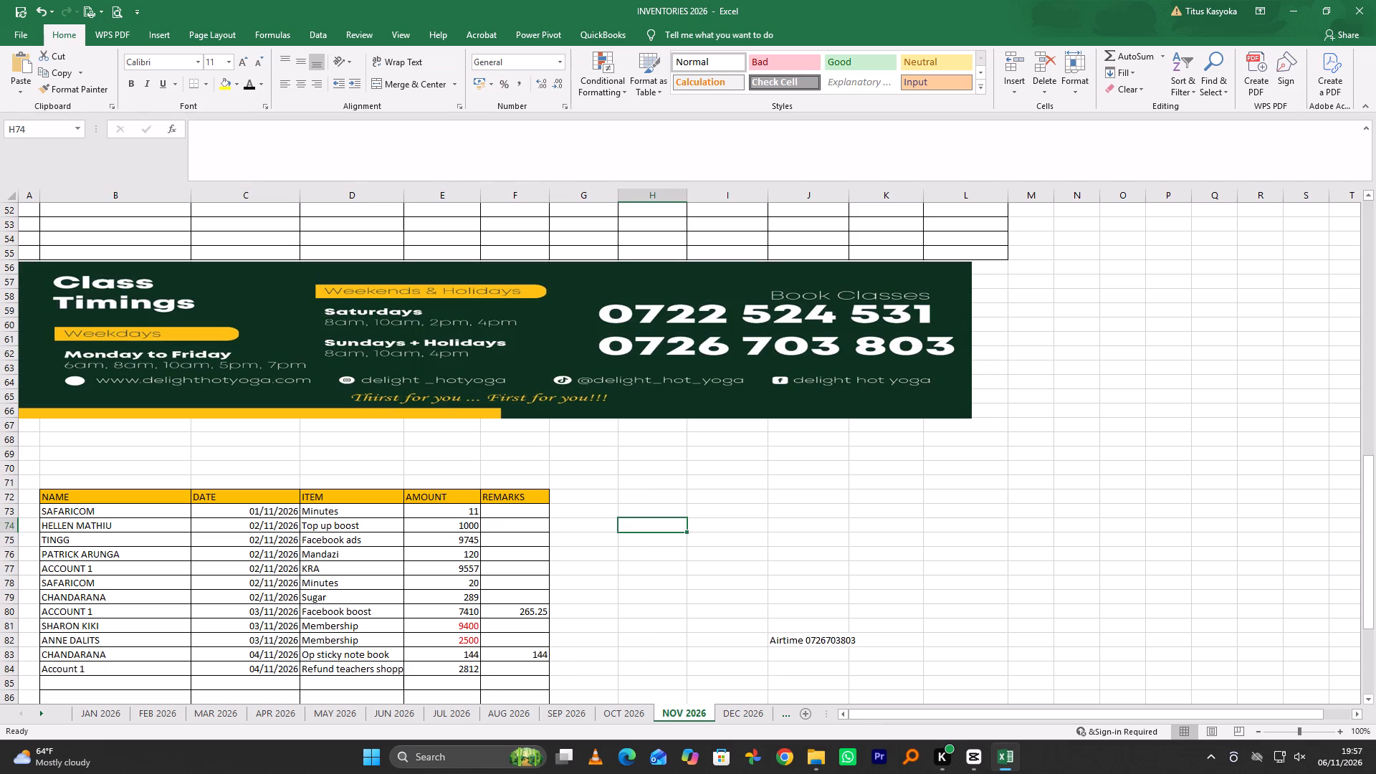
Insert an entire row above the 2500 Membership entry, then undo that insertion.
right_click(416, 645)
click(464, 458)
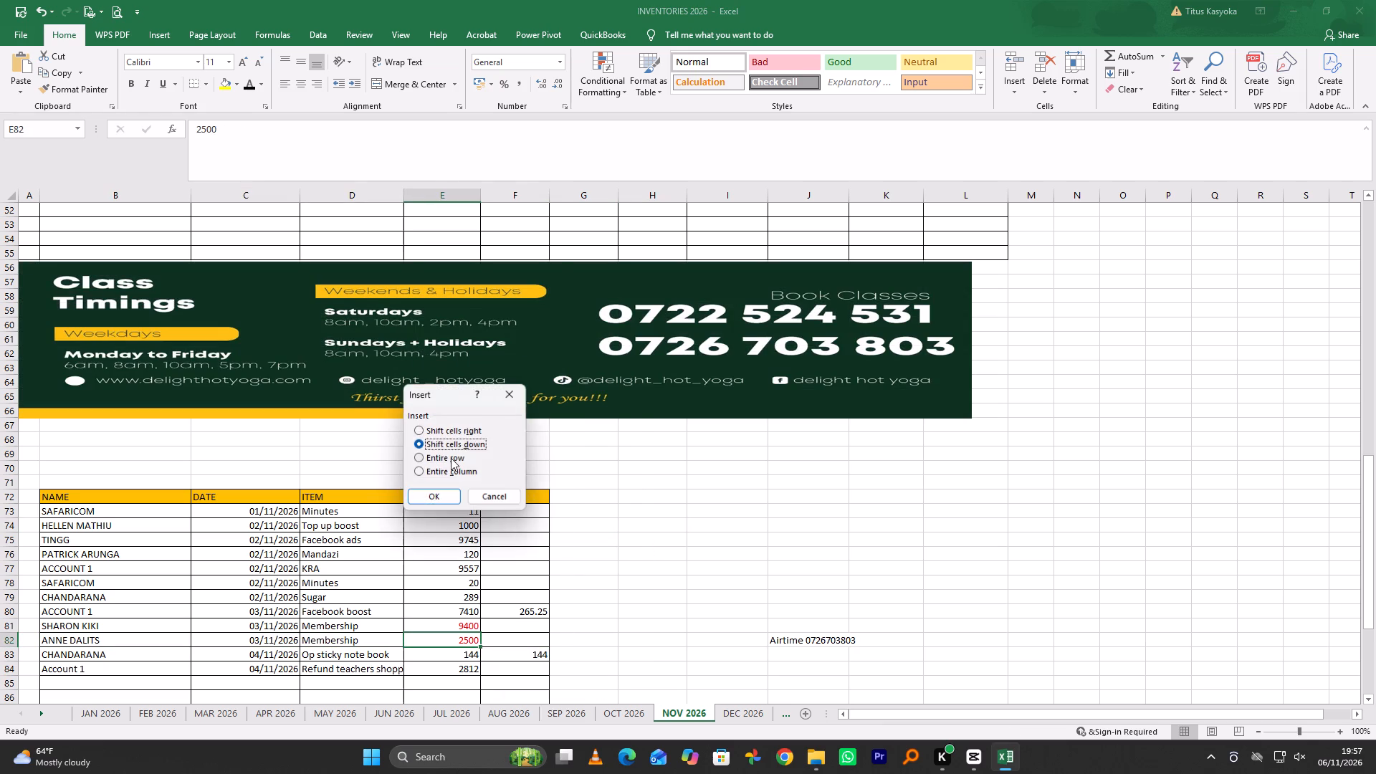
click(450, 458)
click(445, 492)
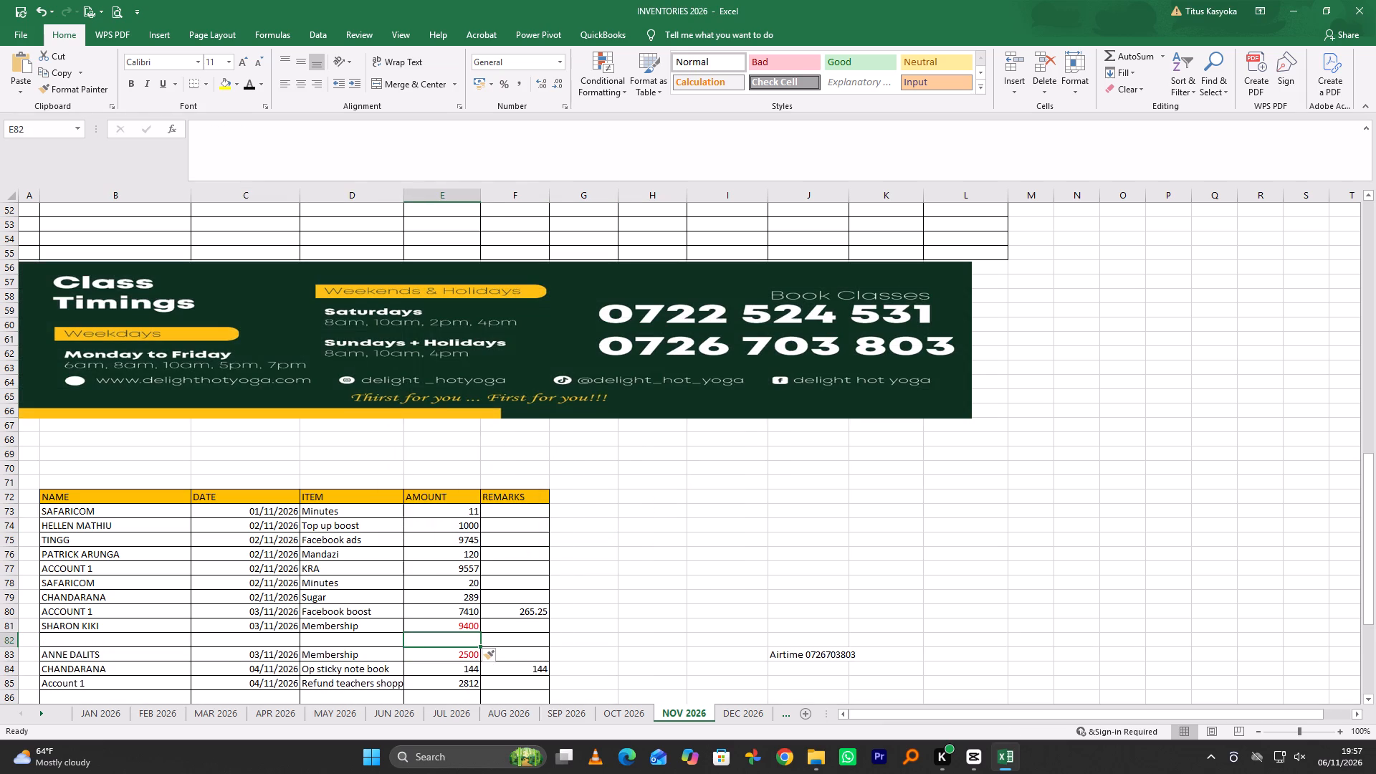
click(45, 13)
Insert an entire row above the Op sticky note book entry dated 04/11/2026.
right_click(421, 656)
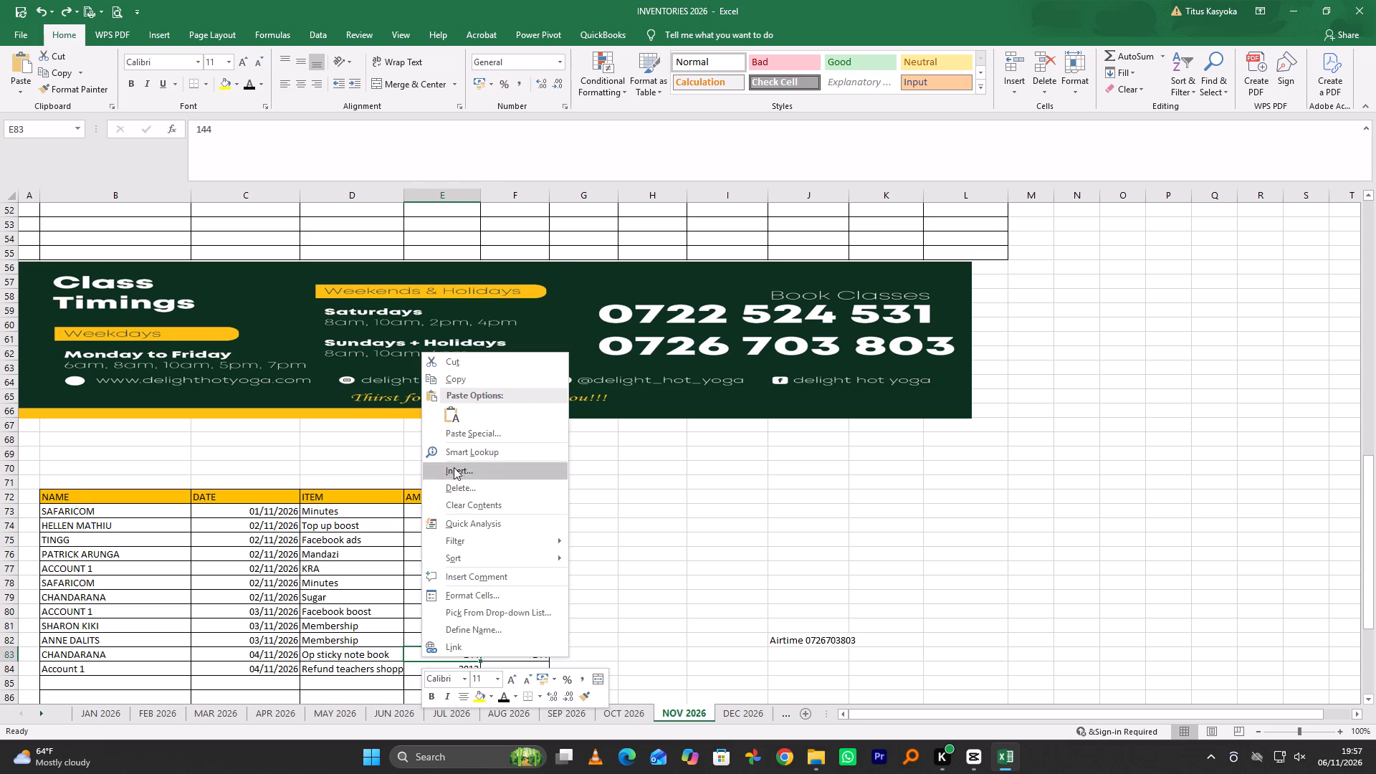
click(467, 468)
click(457, 469)
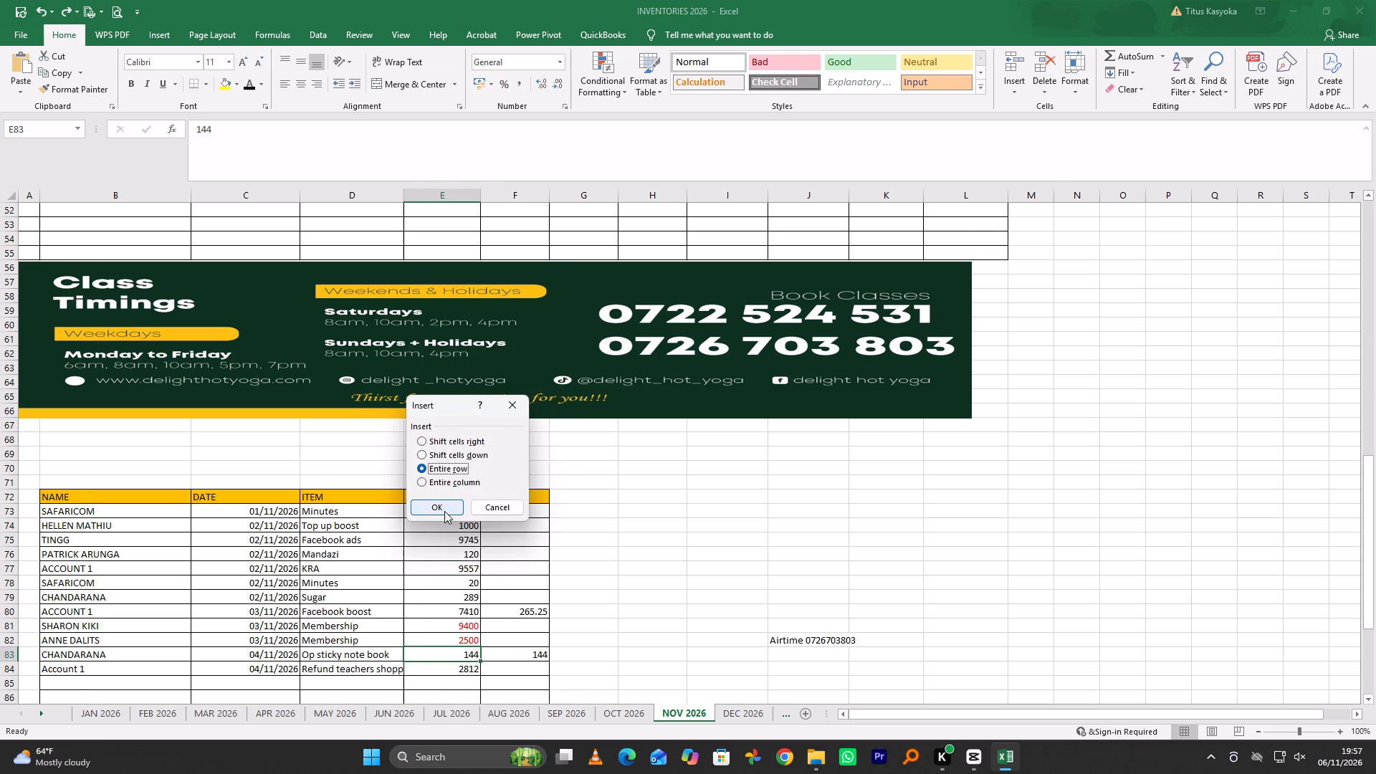
click(444, 511)
click(651, 556)
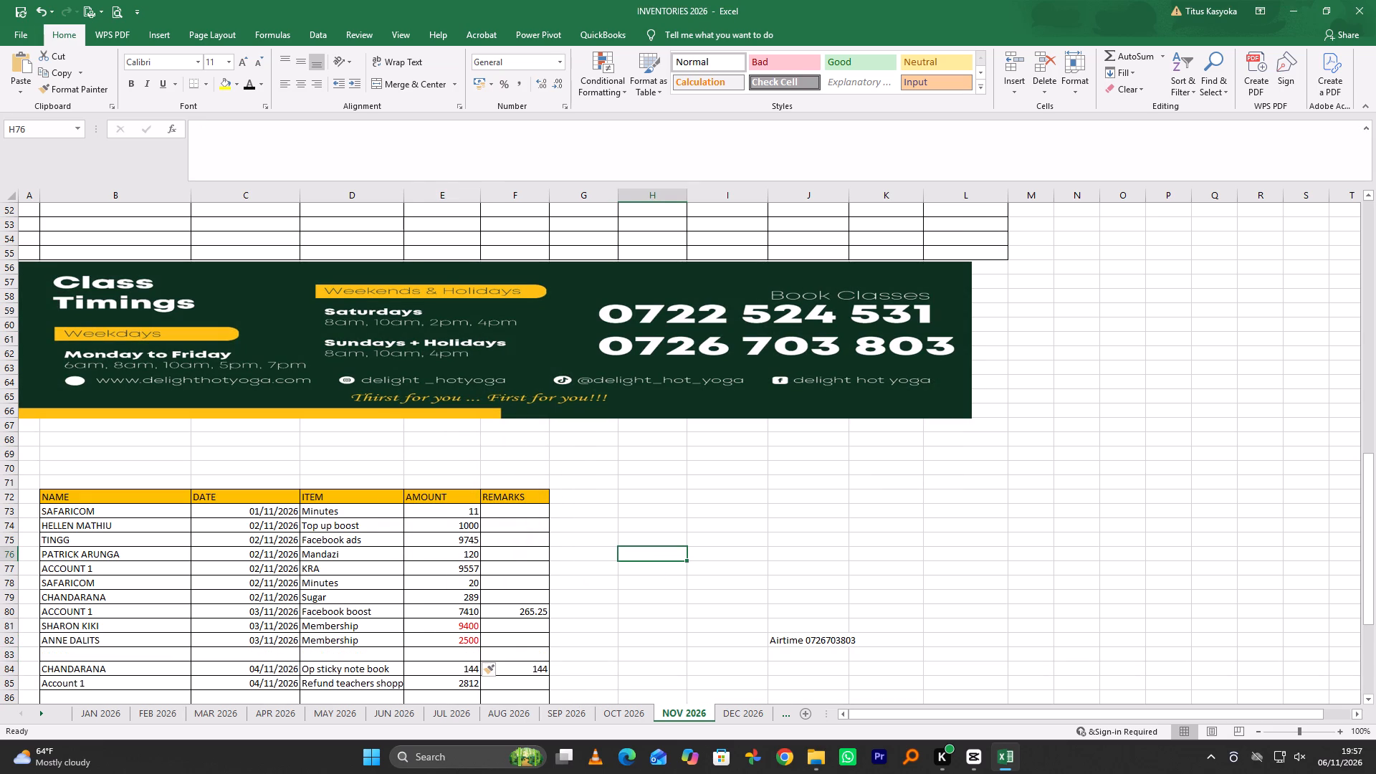
Copy the spare airtime text into the new row's item cell and clear the spare copy.
click(811, 636)
key(ctrl+c)
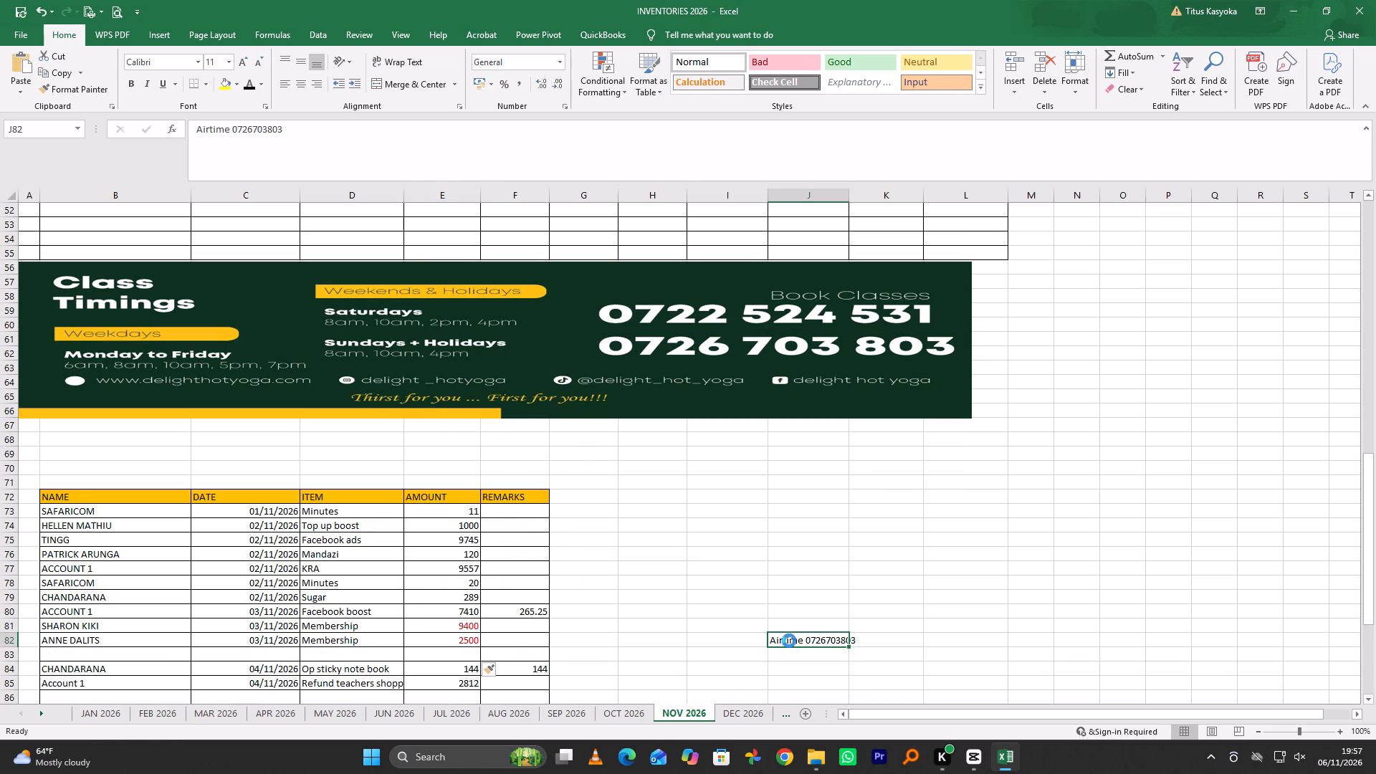
click(353, 656)
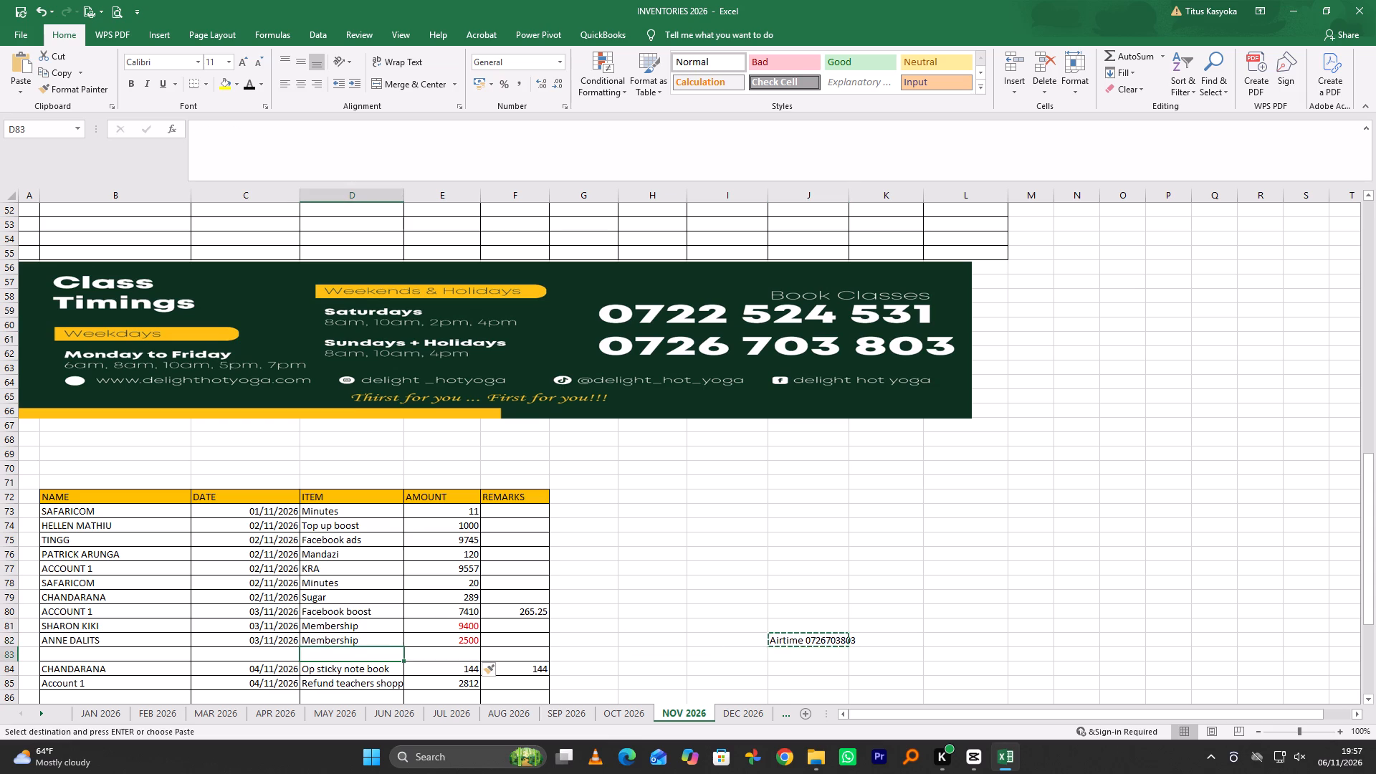
key(ctrl+v)
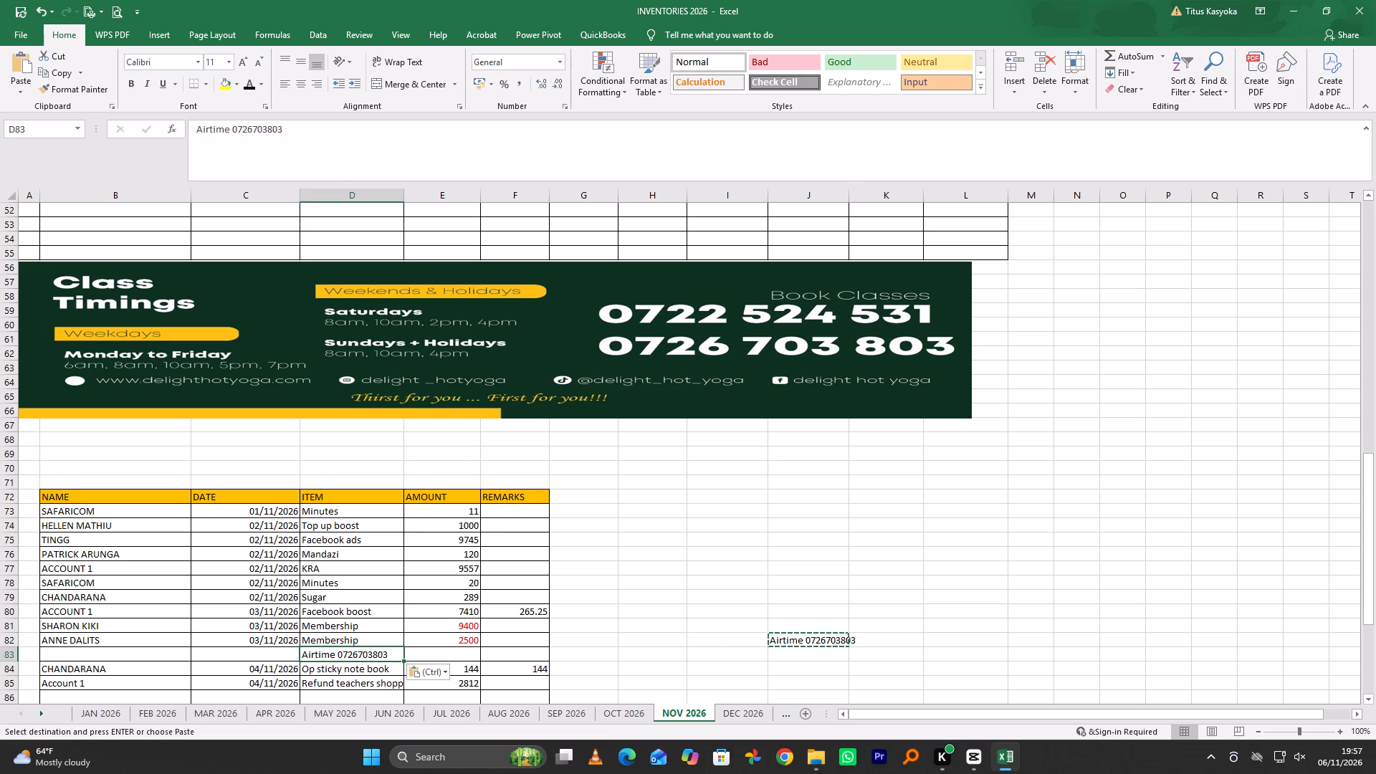
click(828, 632)
click(828, 646)
key(BackSpace)
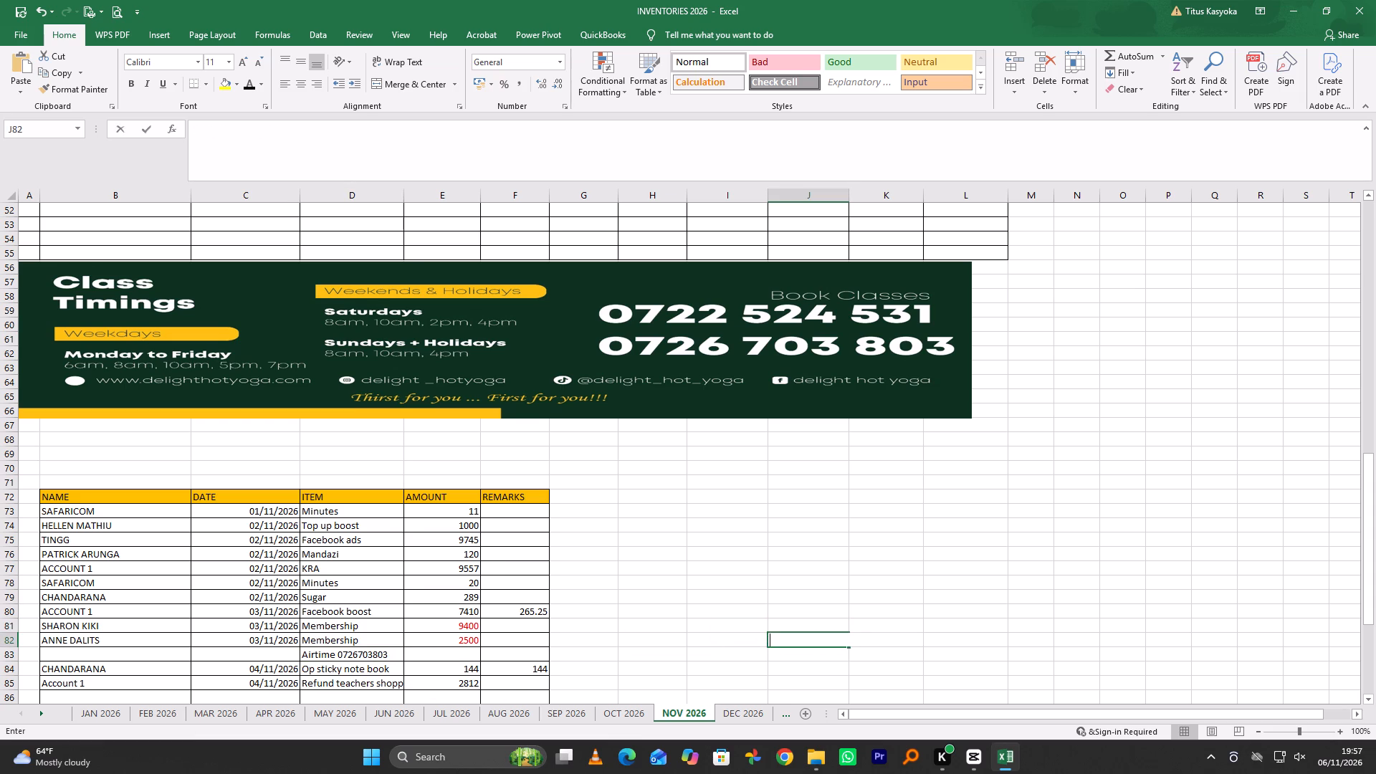
click(797, 672)
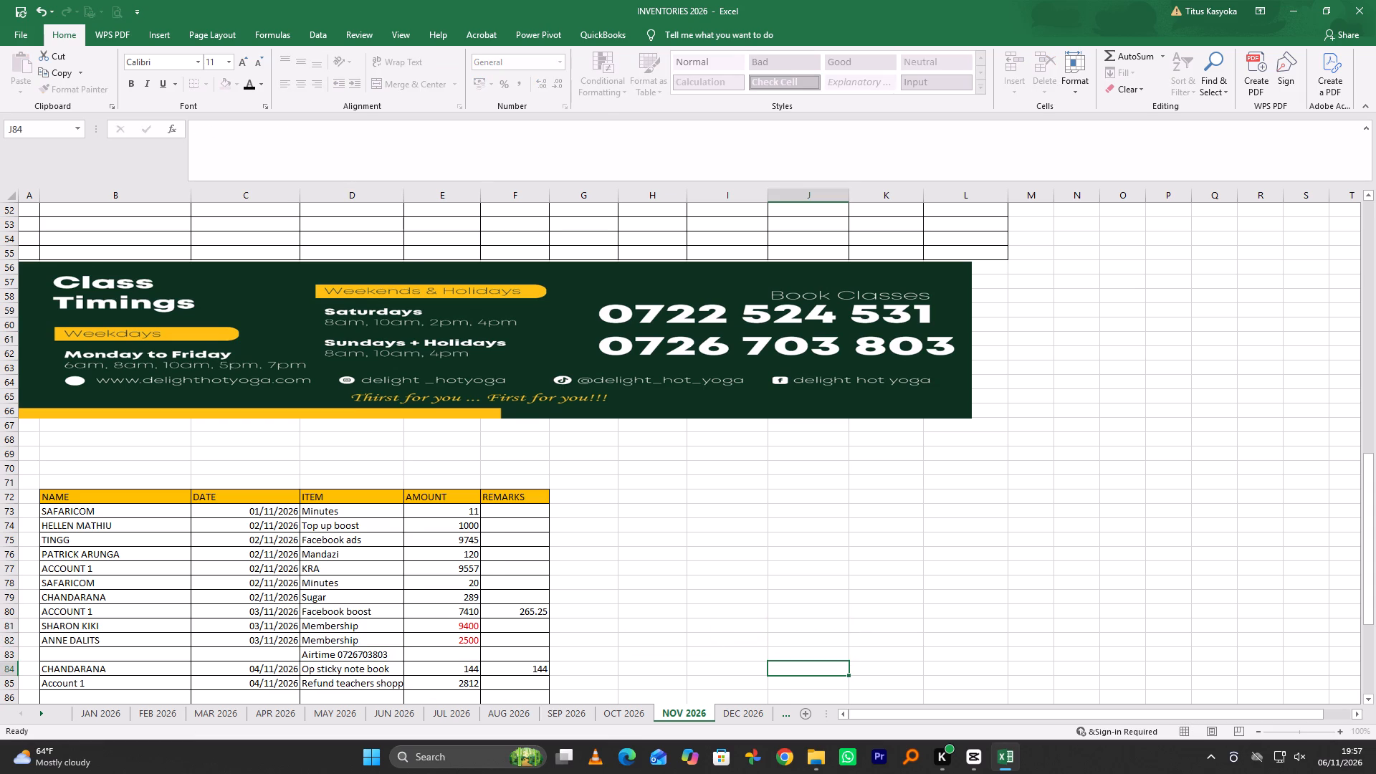
Complete the airtime row with amount 100, date 04/11/2026 filled from the date above, and name SAFARICOM.
click(464, 652)
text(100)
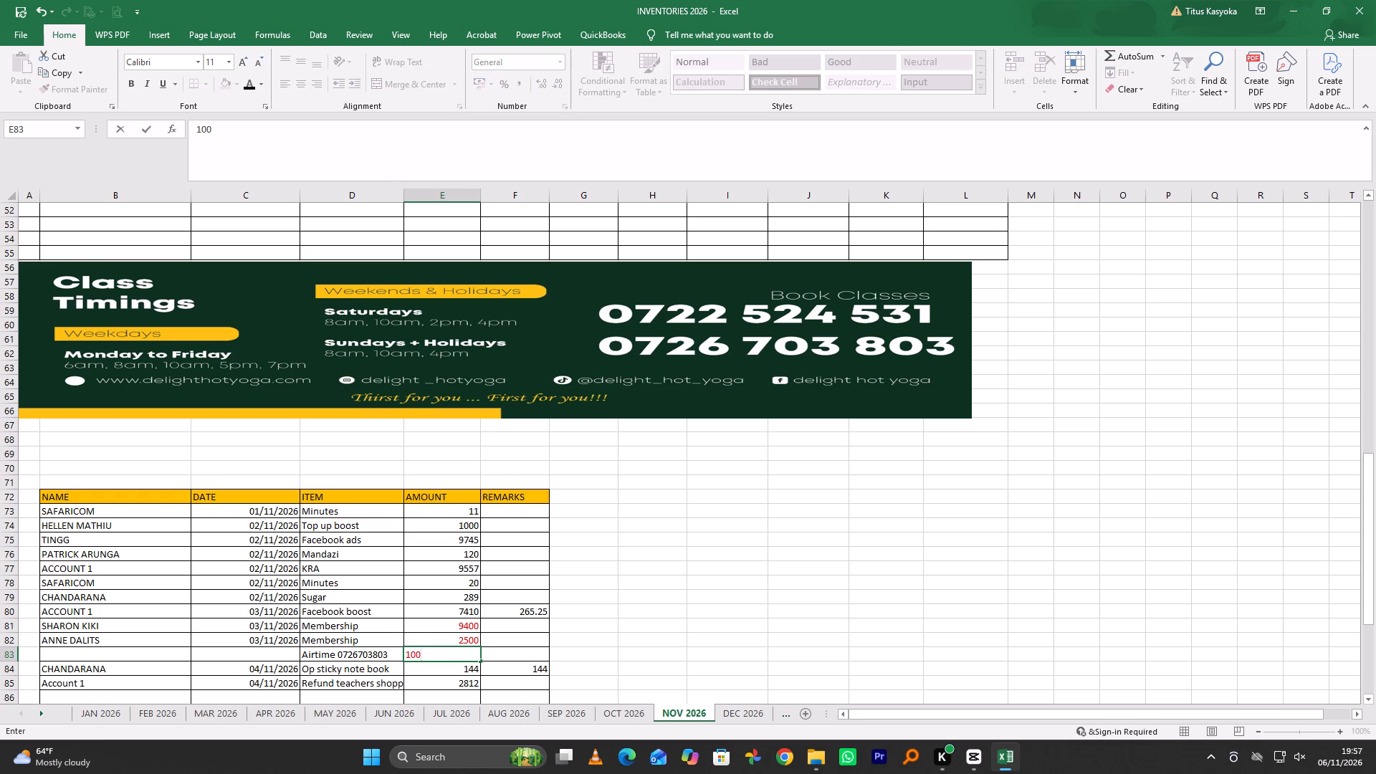
click(256, 656)
click(274, 637)
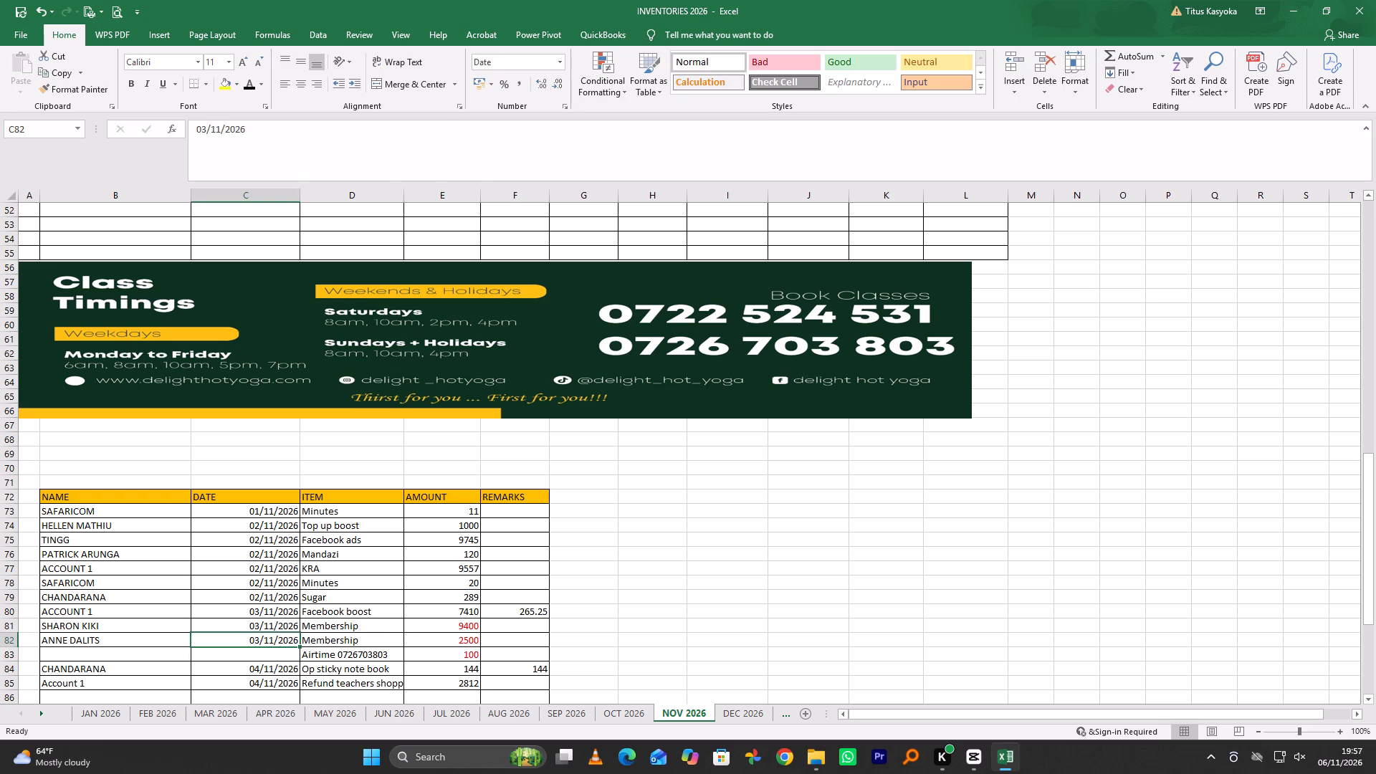
drag(297, 651, 297, 659)
click(284, 645)
click(284, 644)
drag(299, 646, 300, 658)
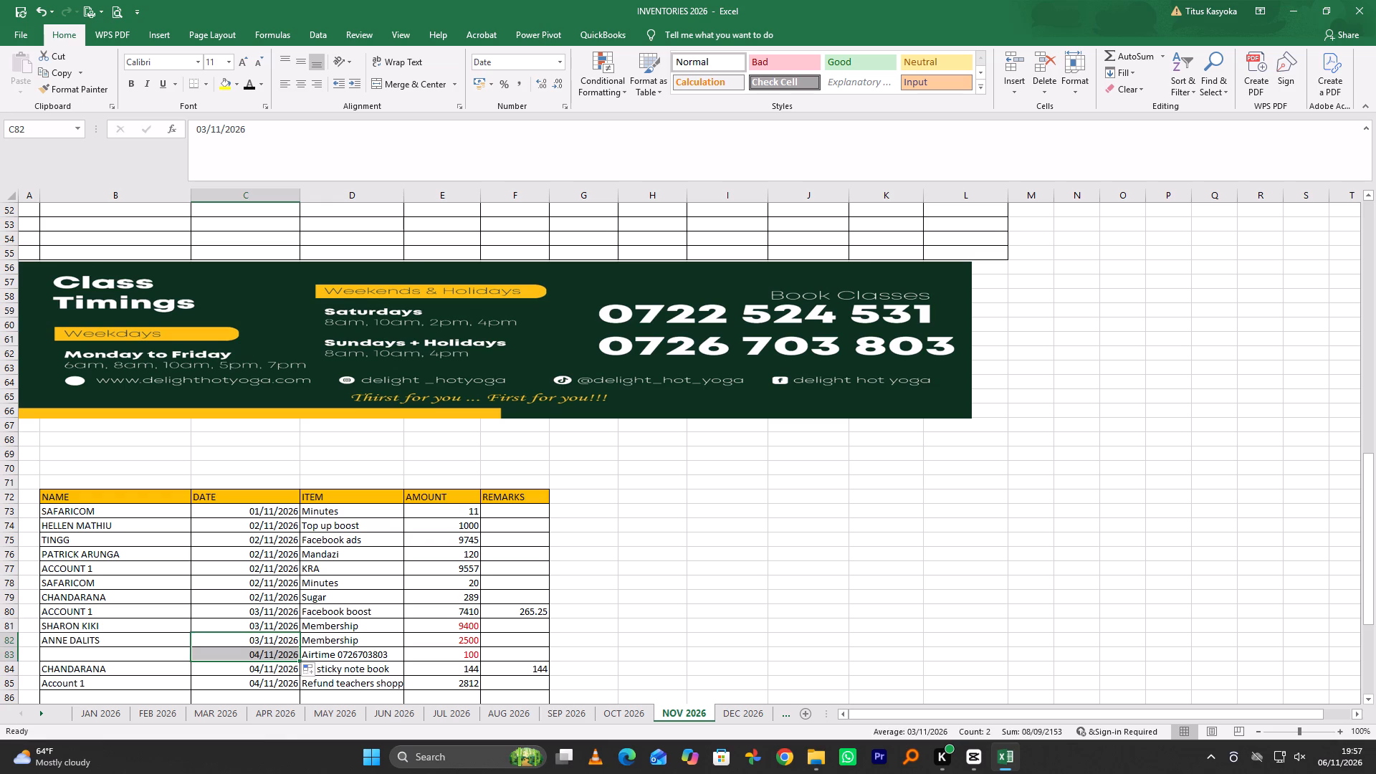
click(84, 657)
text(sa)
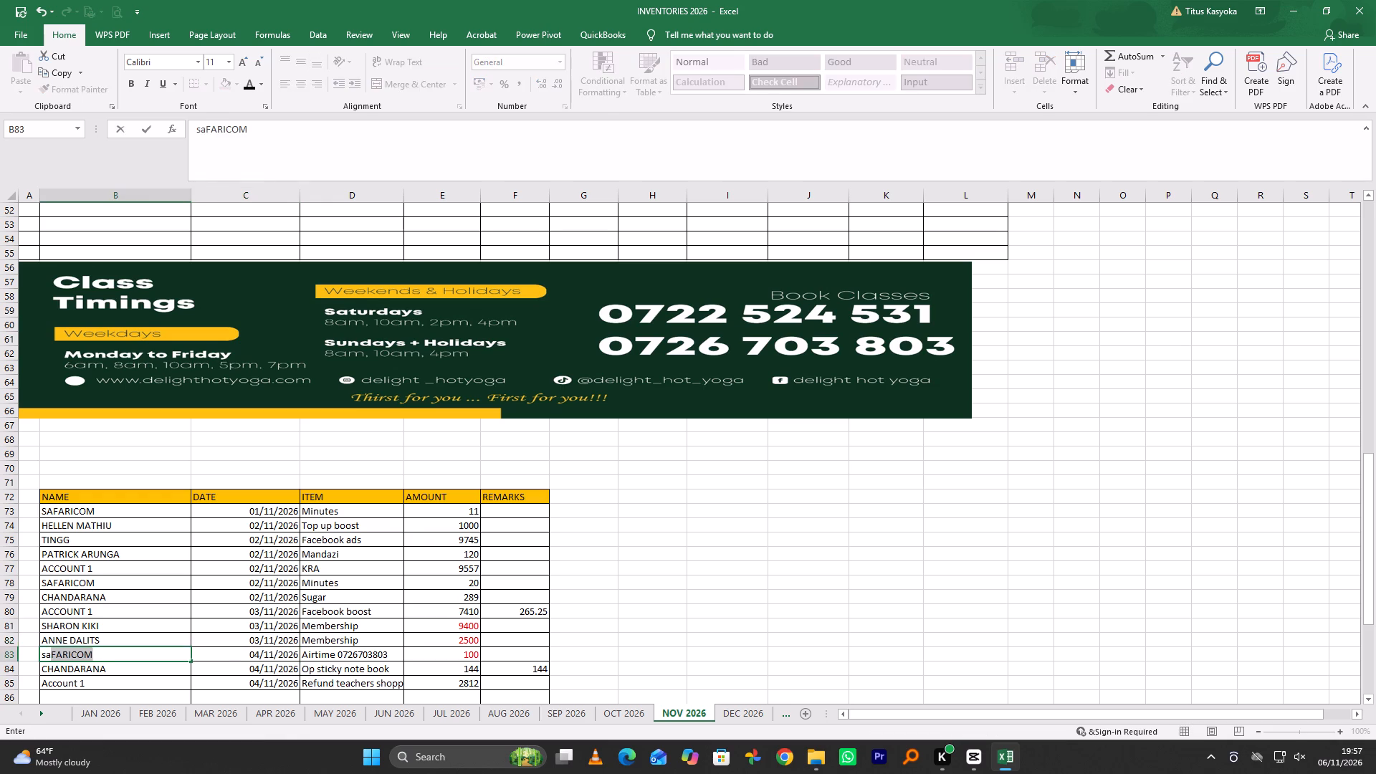
click(647, 613)
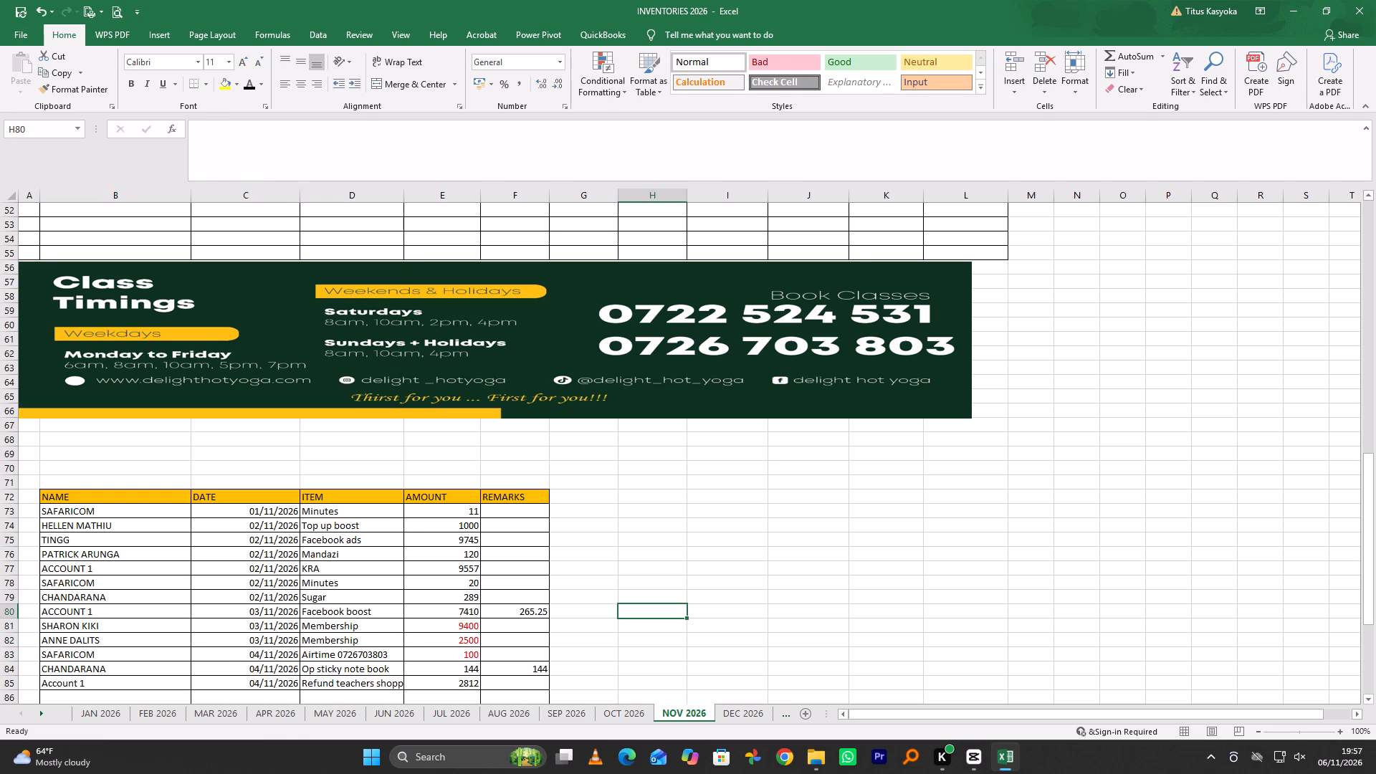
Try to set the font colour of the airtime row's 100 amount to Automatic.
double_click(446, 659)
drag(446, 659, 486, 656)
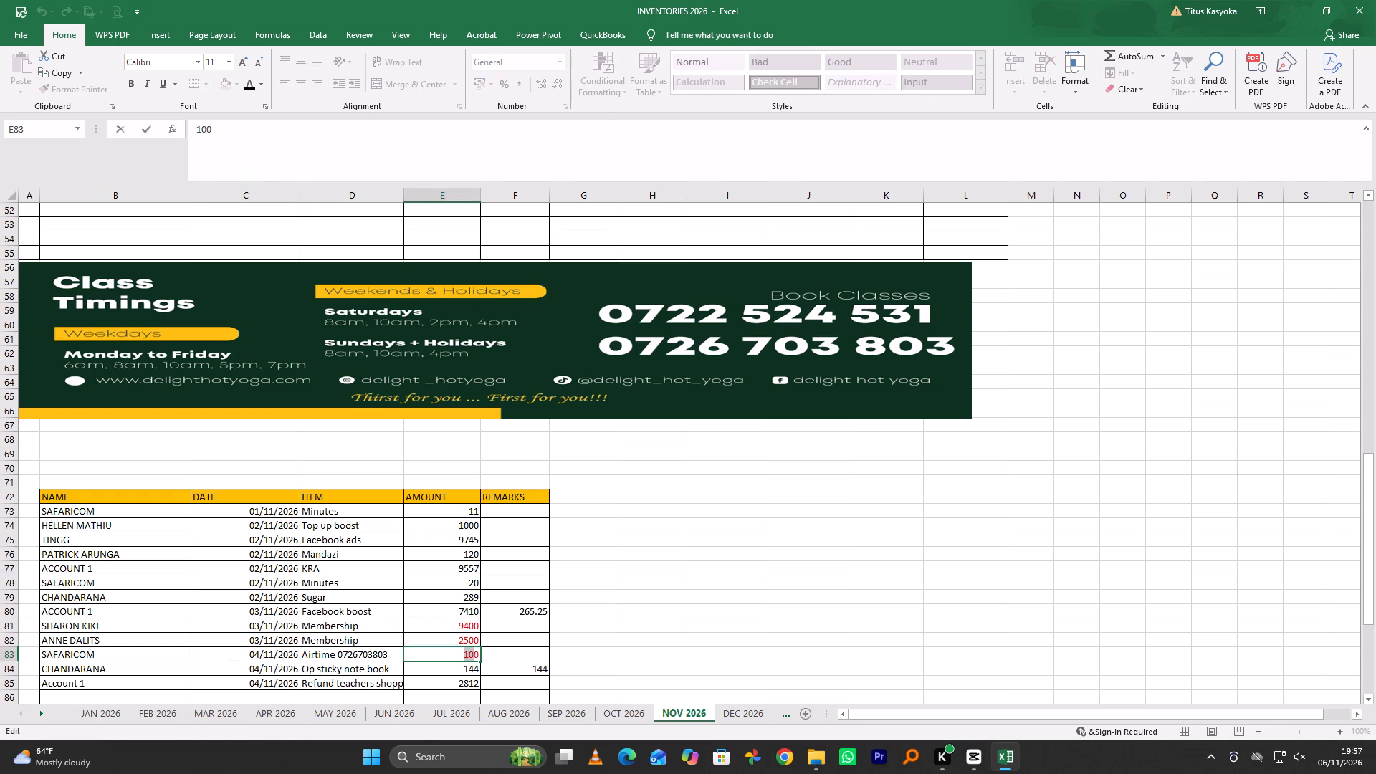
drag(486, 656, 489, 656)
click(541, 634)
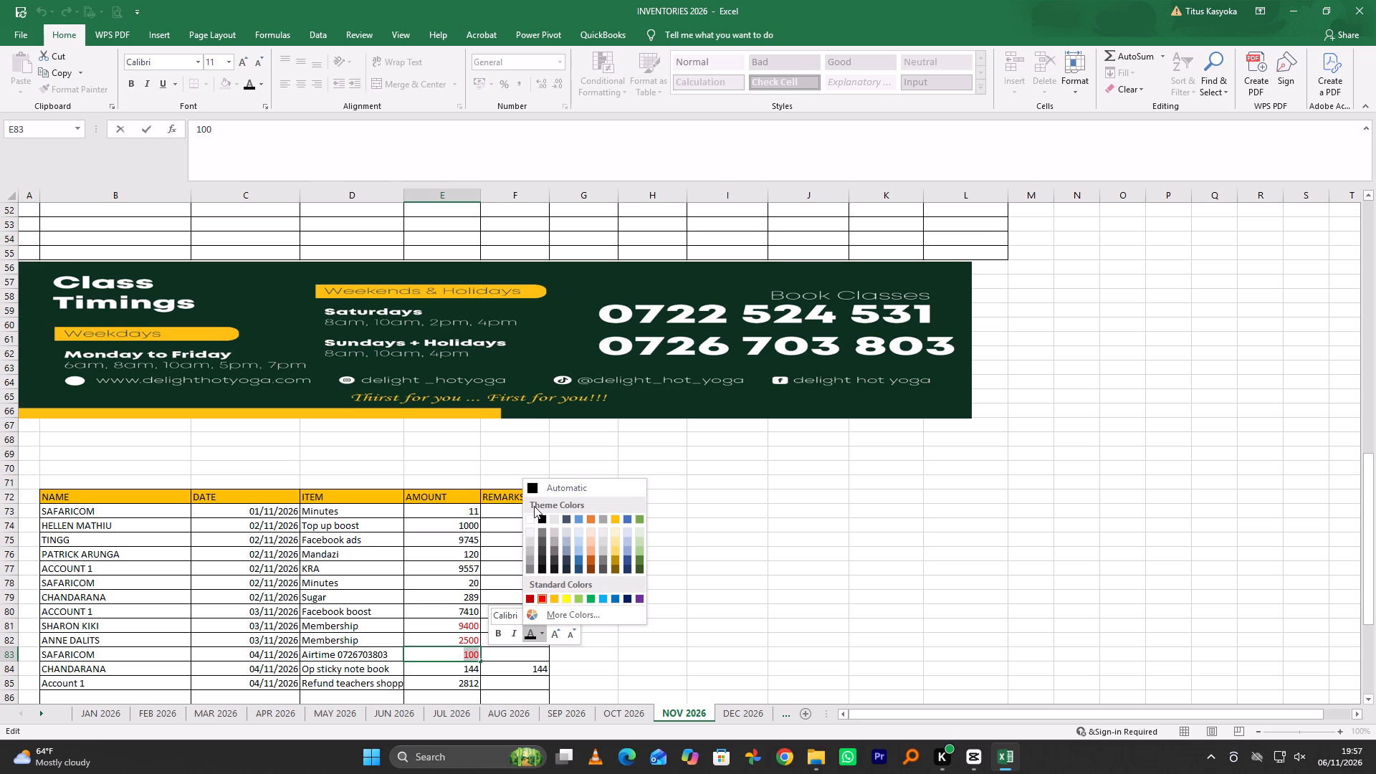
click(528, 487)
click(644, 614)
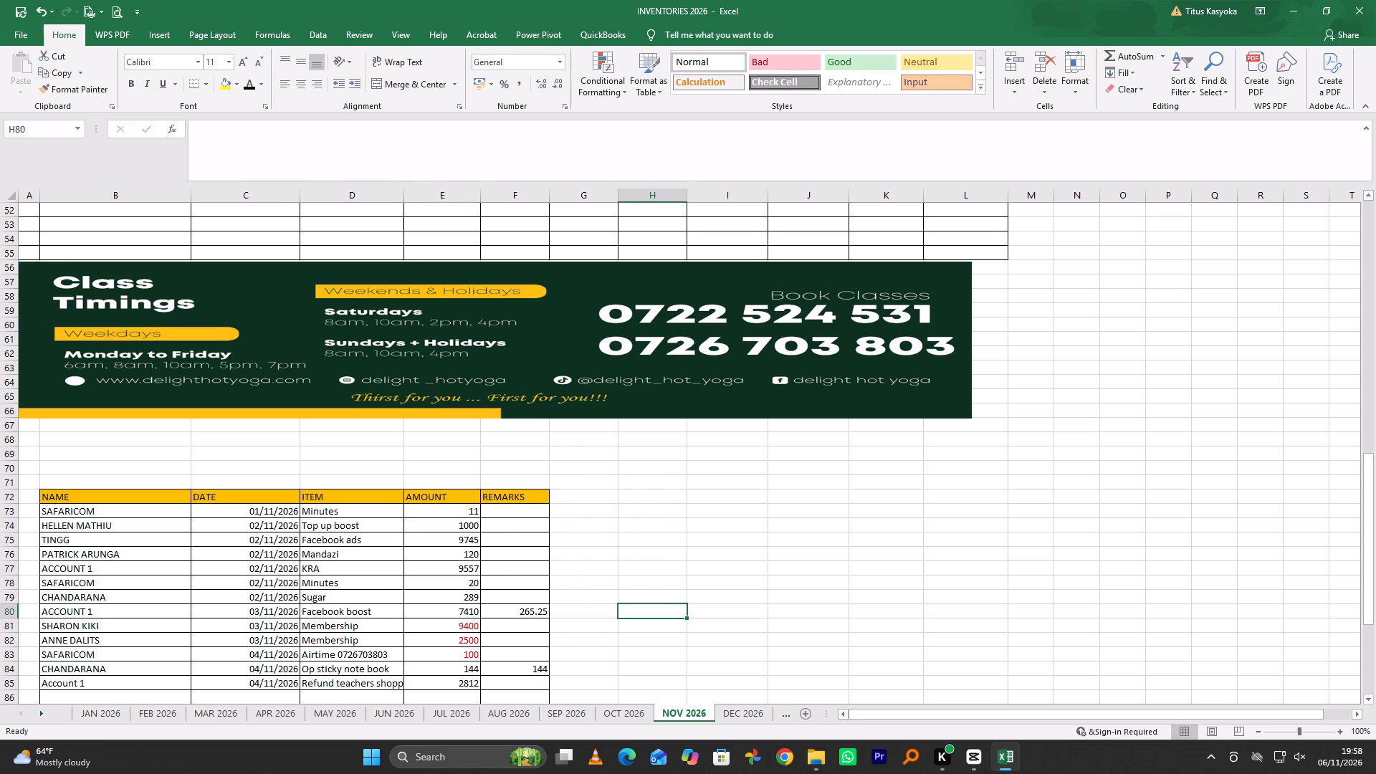
Insert an entire row between the airtime entry and the Op sticky note book entry.
scroll(525, 631, down, 2)
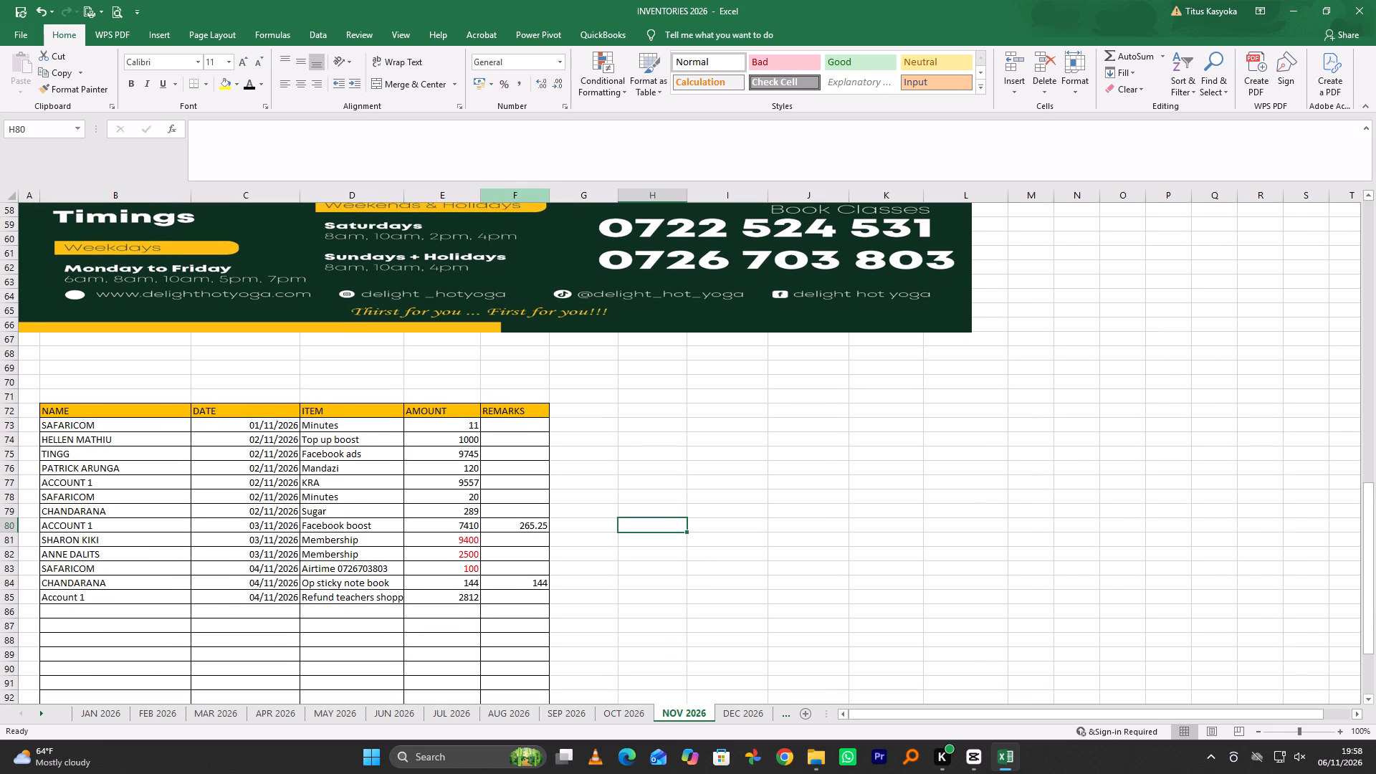
right_click(416, 583)
click(469, 399)
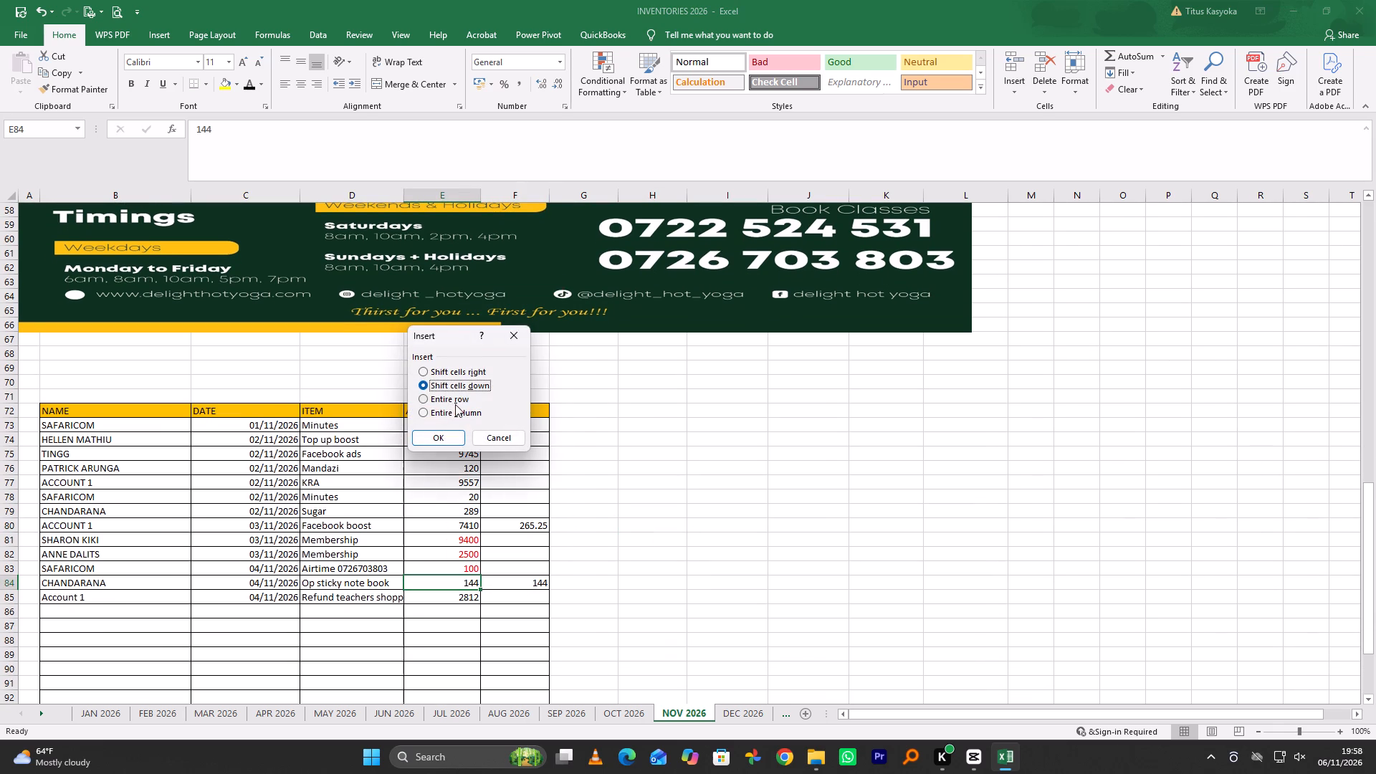
click(454, 401)
click(449, 437)
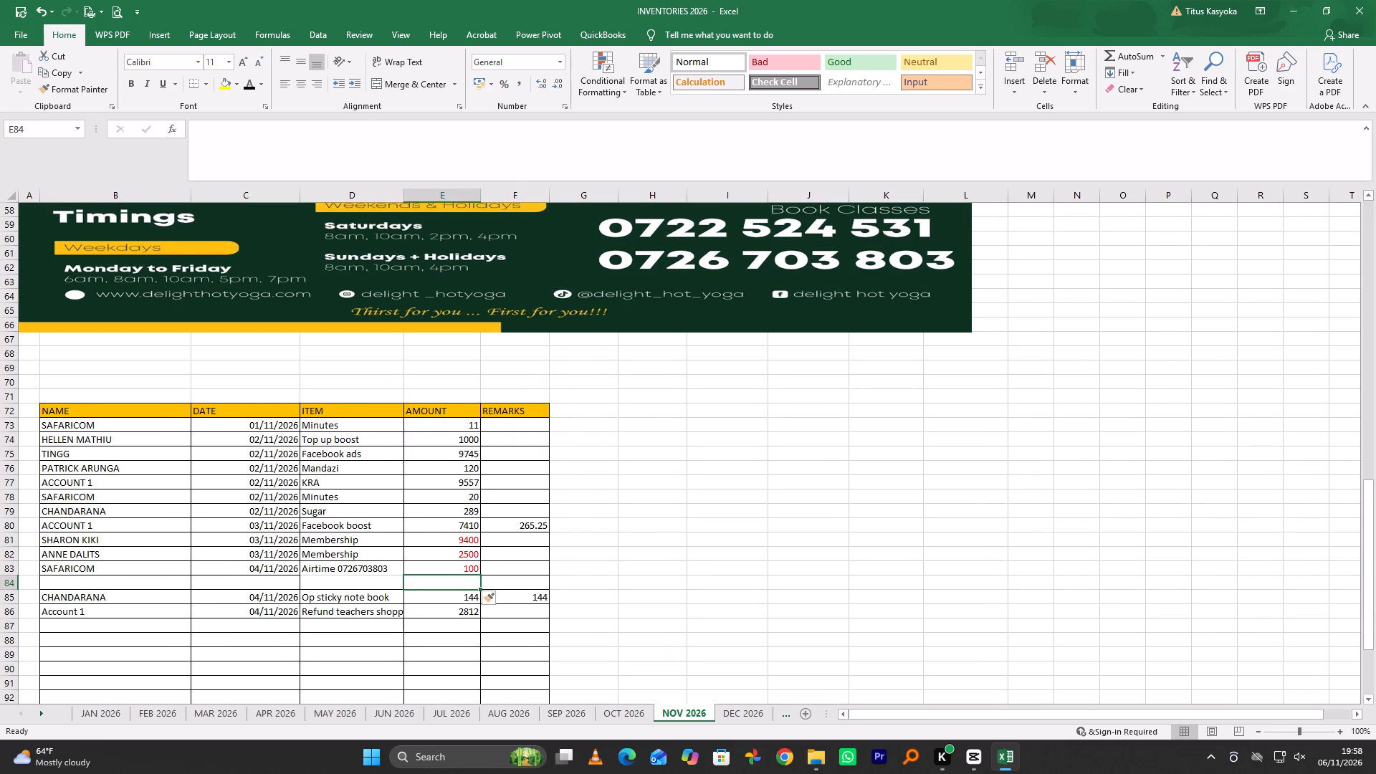
Enter amount 120 and item Mandazi in the empty row below the airtime entry in the expense table.
click(469, 577)
click(469, 578)
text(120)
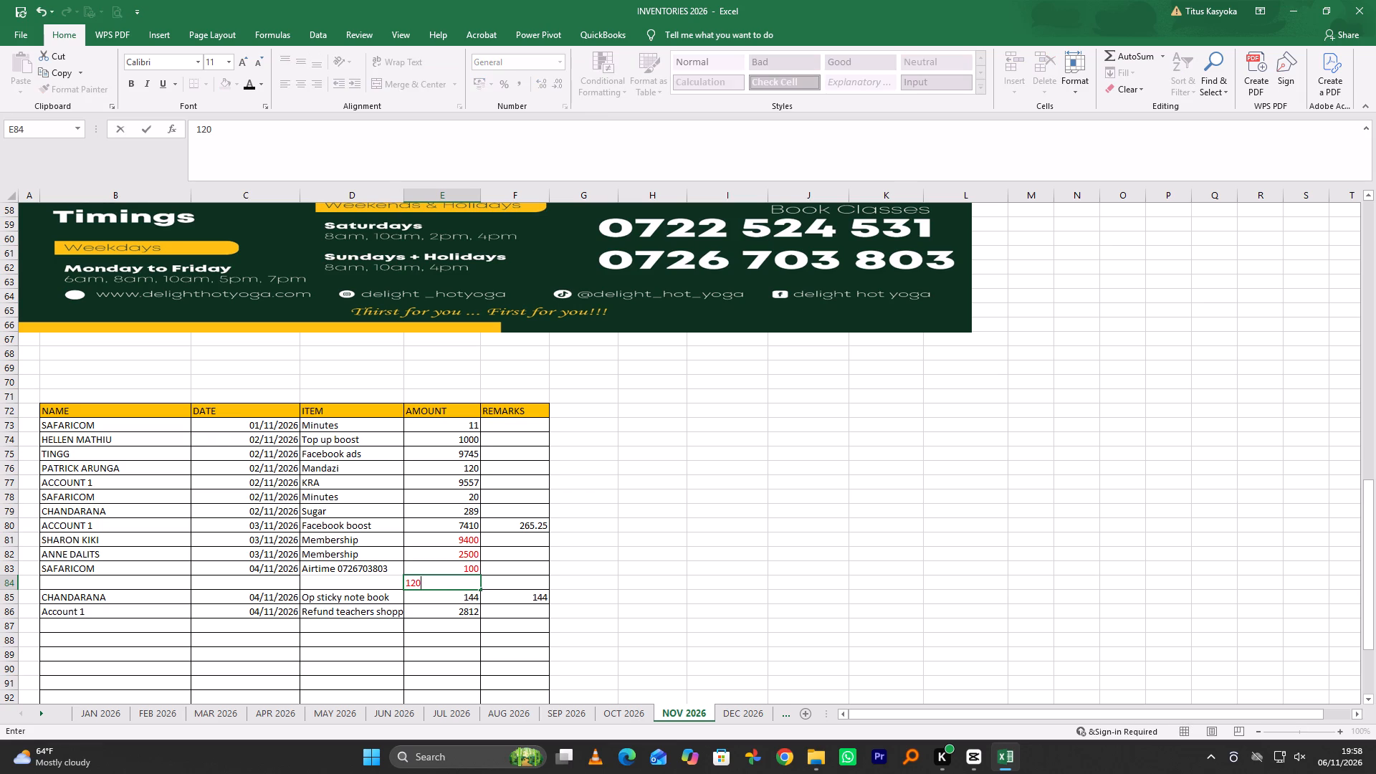
click(309, 580)
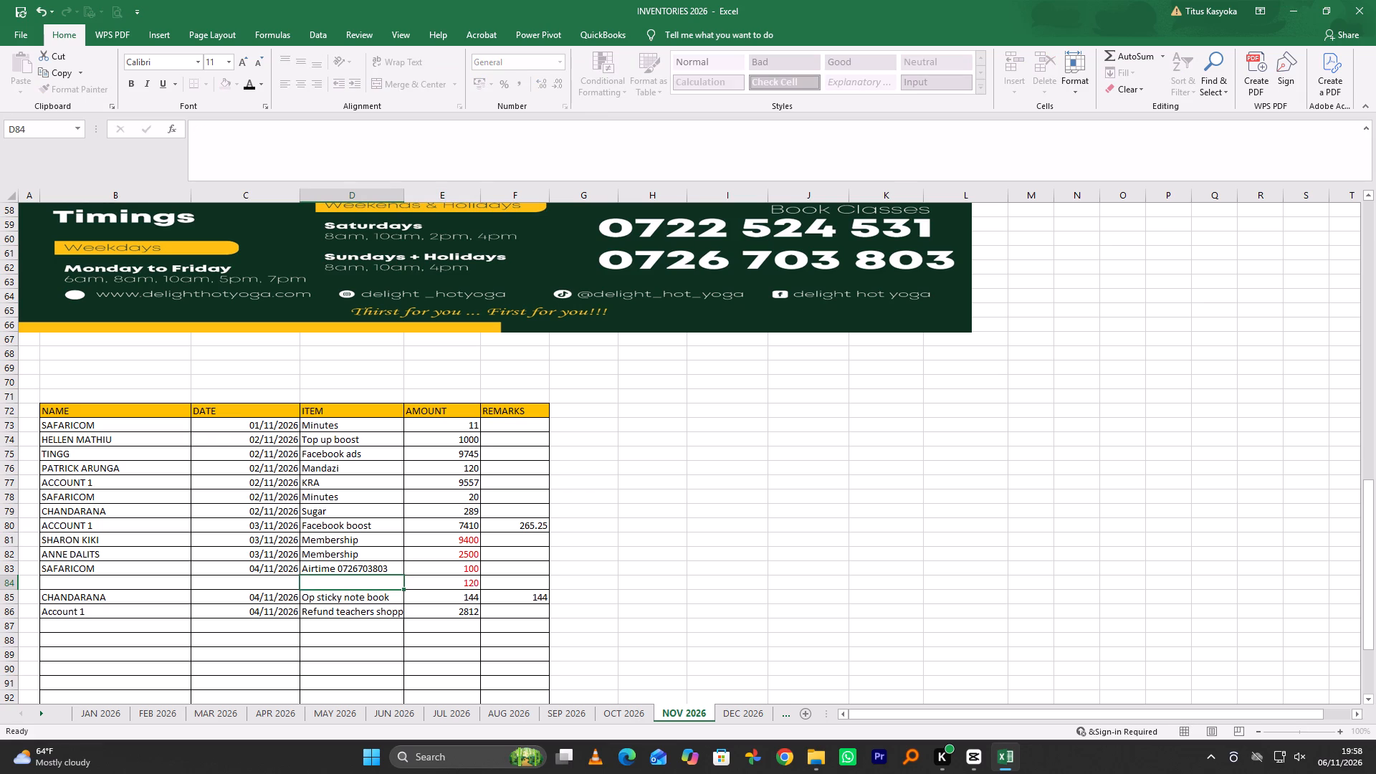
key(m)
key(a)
Complete the new Mandazi row with date 04/11/2026 and the same name as the earlier Mandazi entry.
click(289, 570)
drag(299, 573, 298, 586)
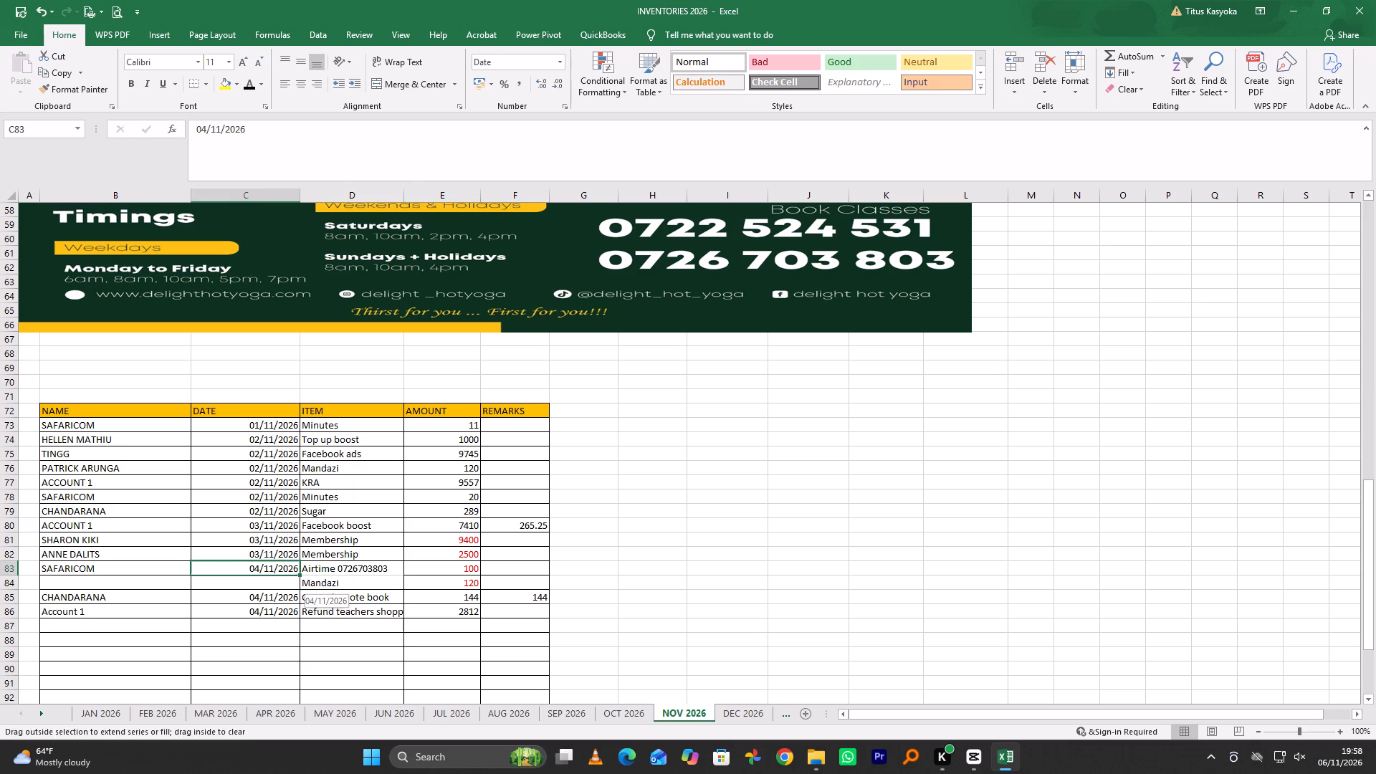
drag(298, 586, 298, 589)
double_click(261, 583)
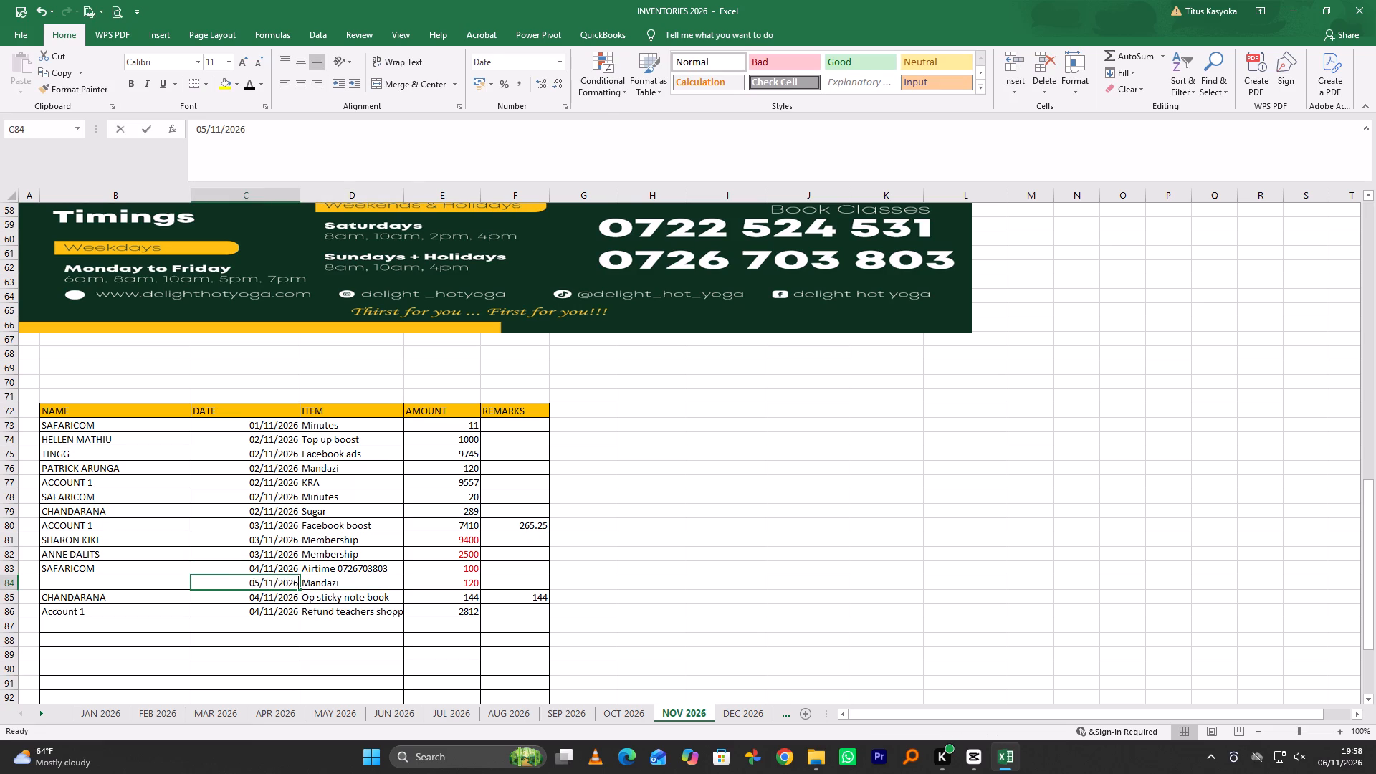
key(BackSpace)
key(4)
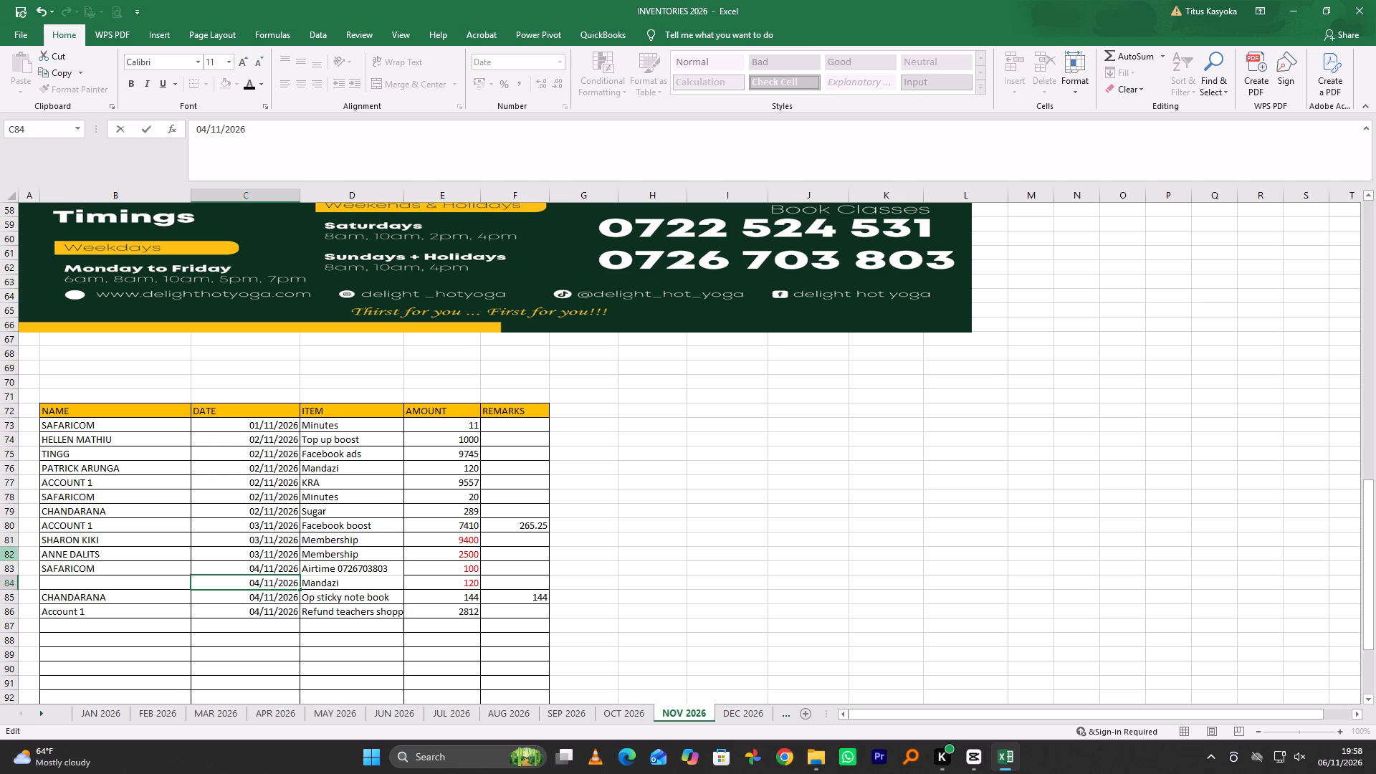
click(79, 583)
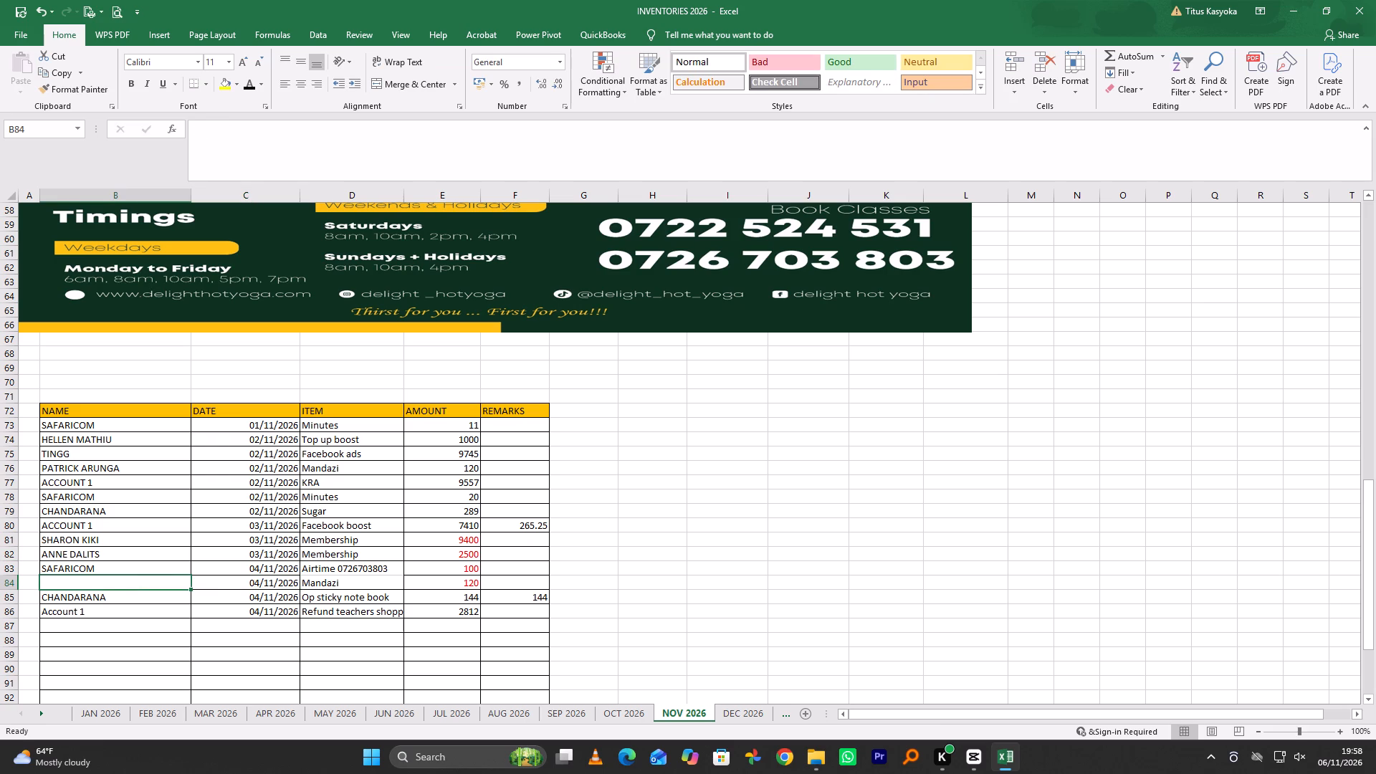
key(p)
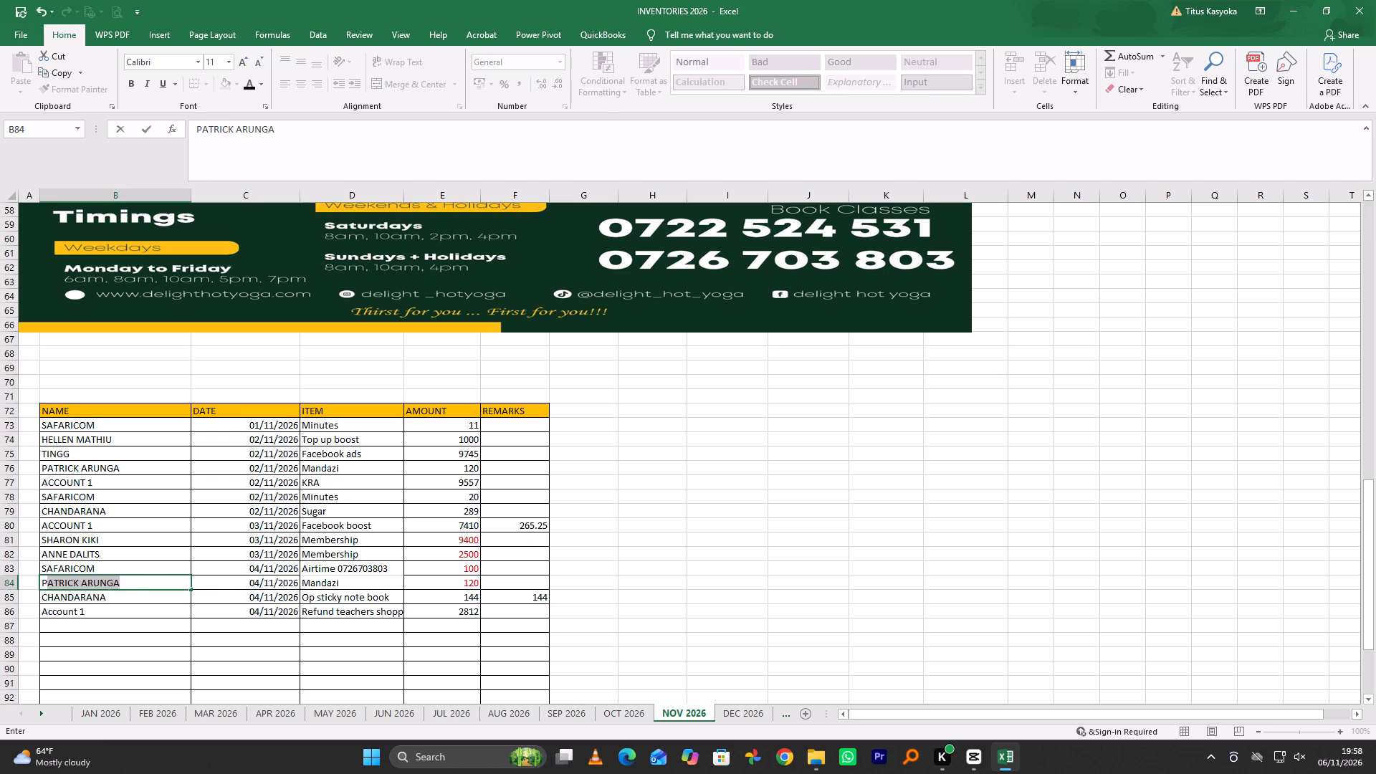
click(138, 653)
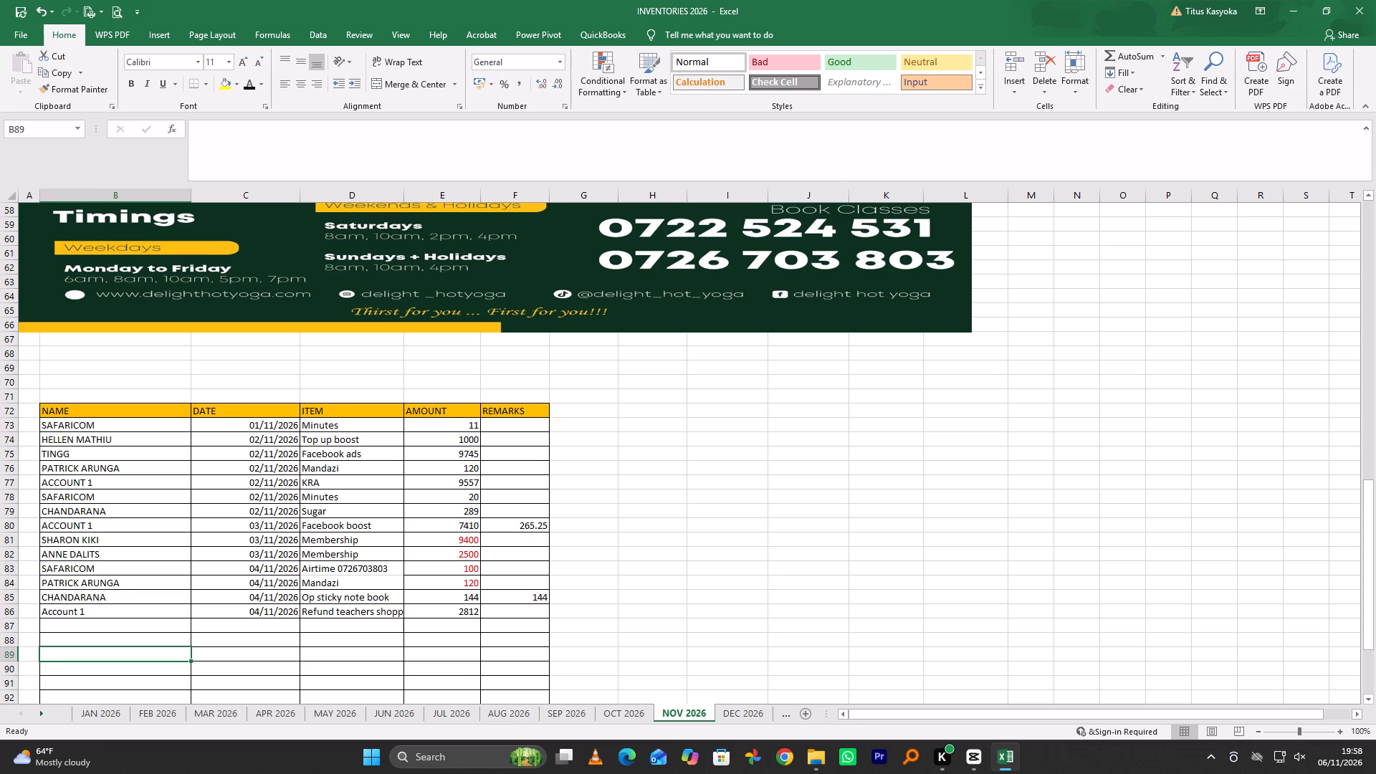
Insert an entire row above the 05/11/2026 entry in the inventory list.
scroll(144, 645, up, 14)
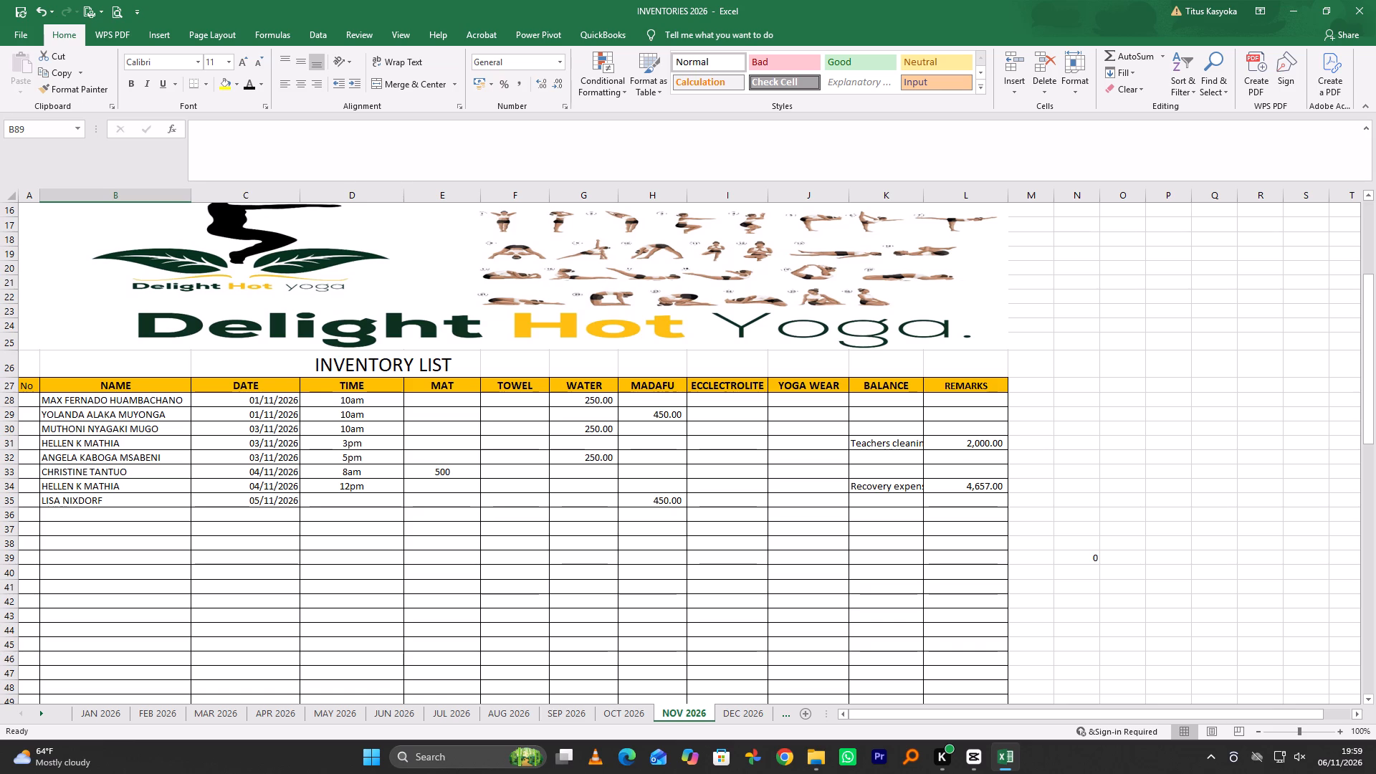
right_click(324, 500)
click(371, 318)
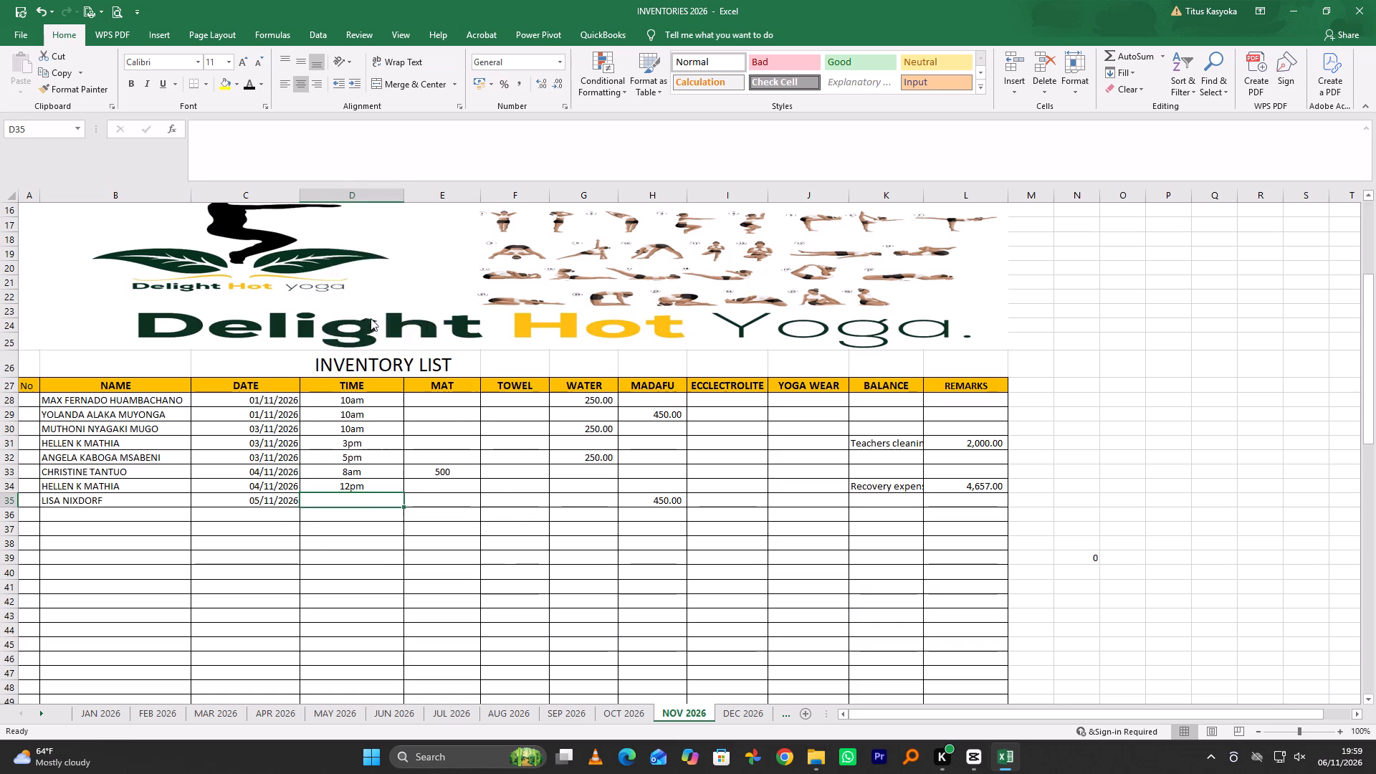
click(368, 319)
click(355, 355)
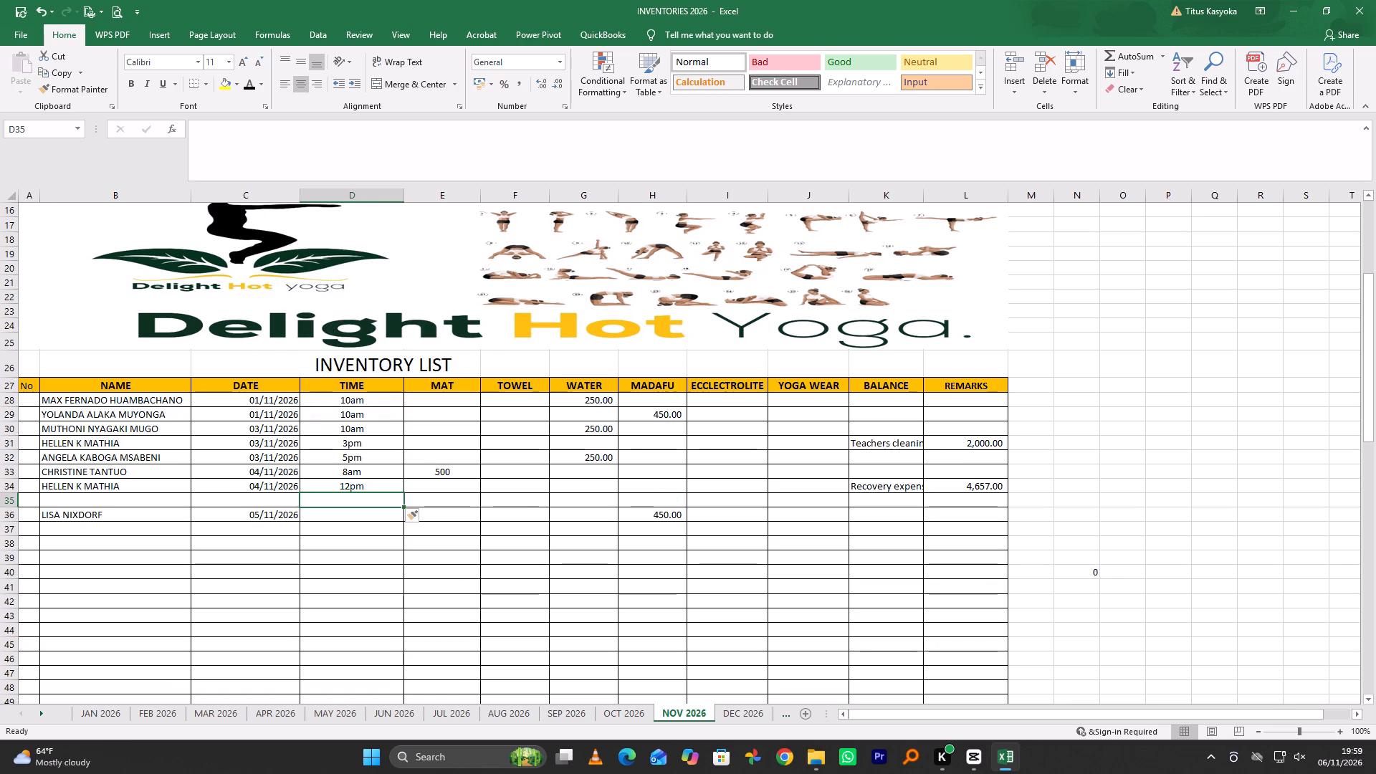
Fill the new inventory row with the name from the row above, date 04/11/2026 and time 12pm.
click(79, 504)
click(148, 480)
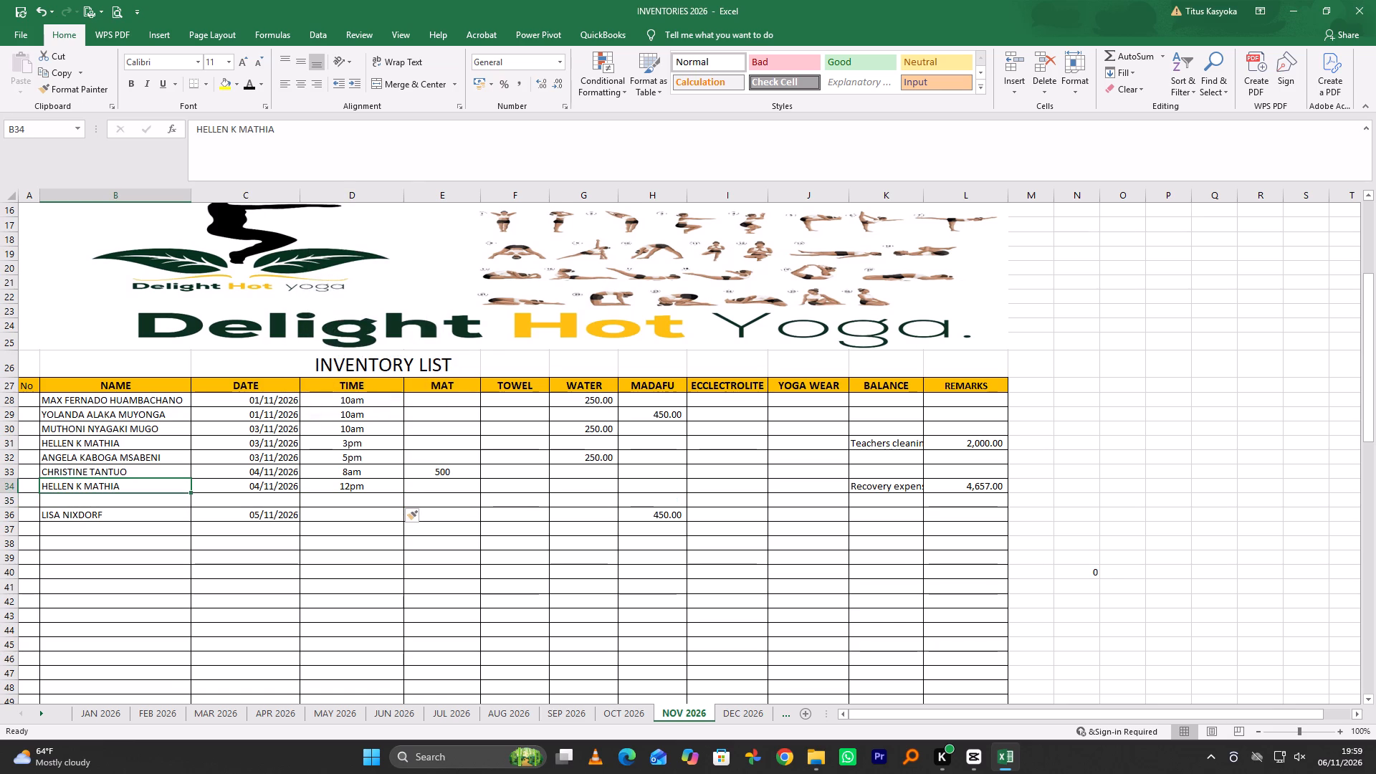
drag(189, 493, 191, 502)
click(266, 489)
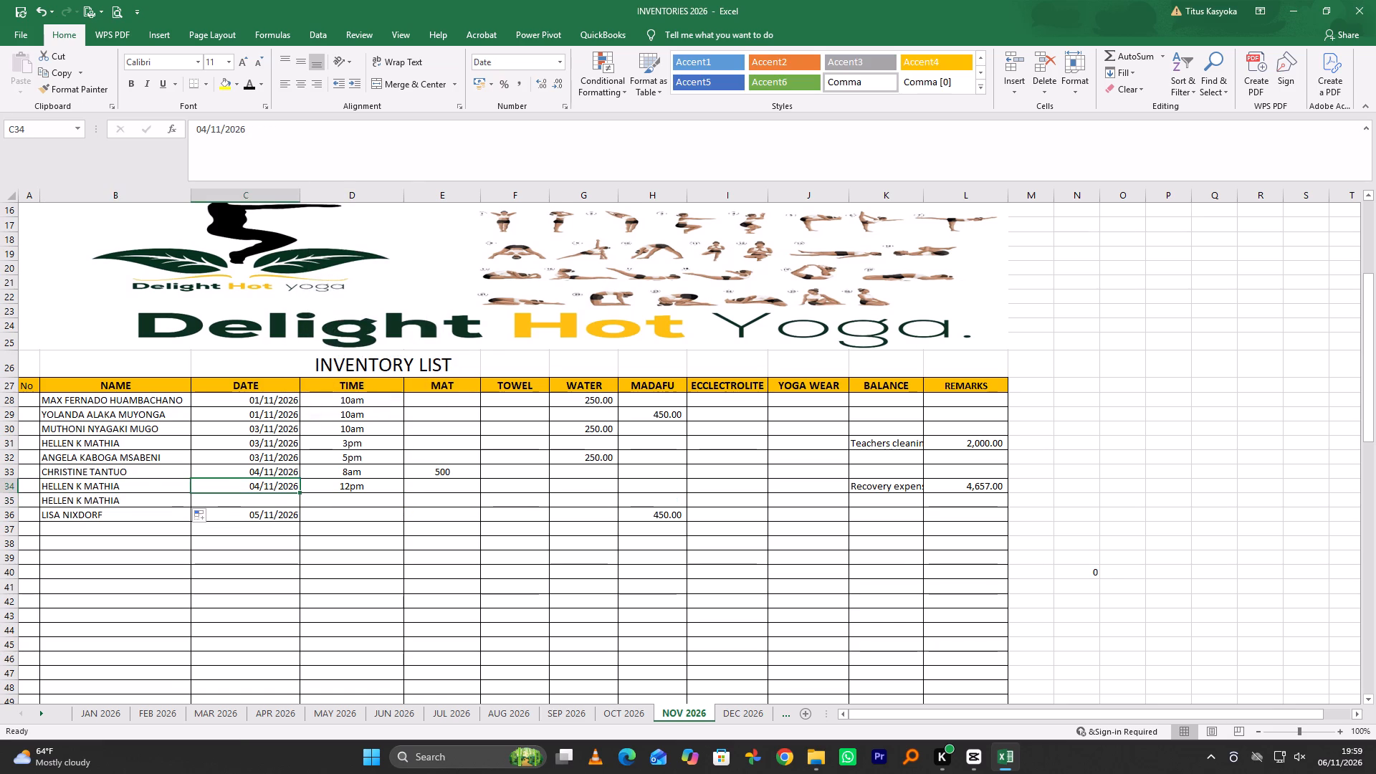
drag(297, 492, 297, 502)
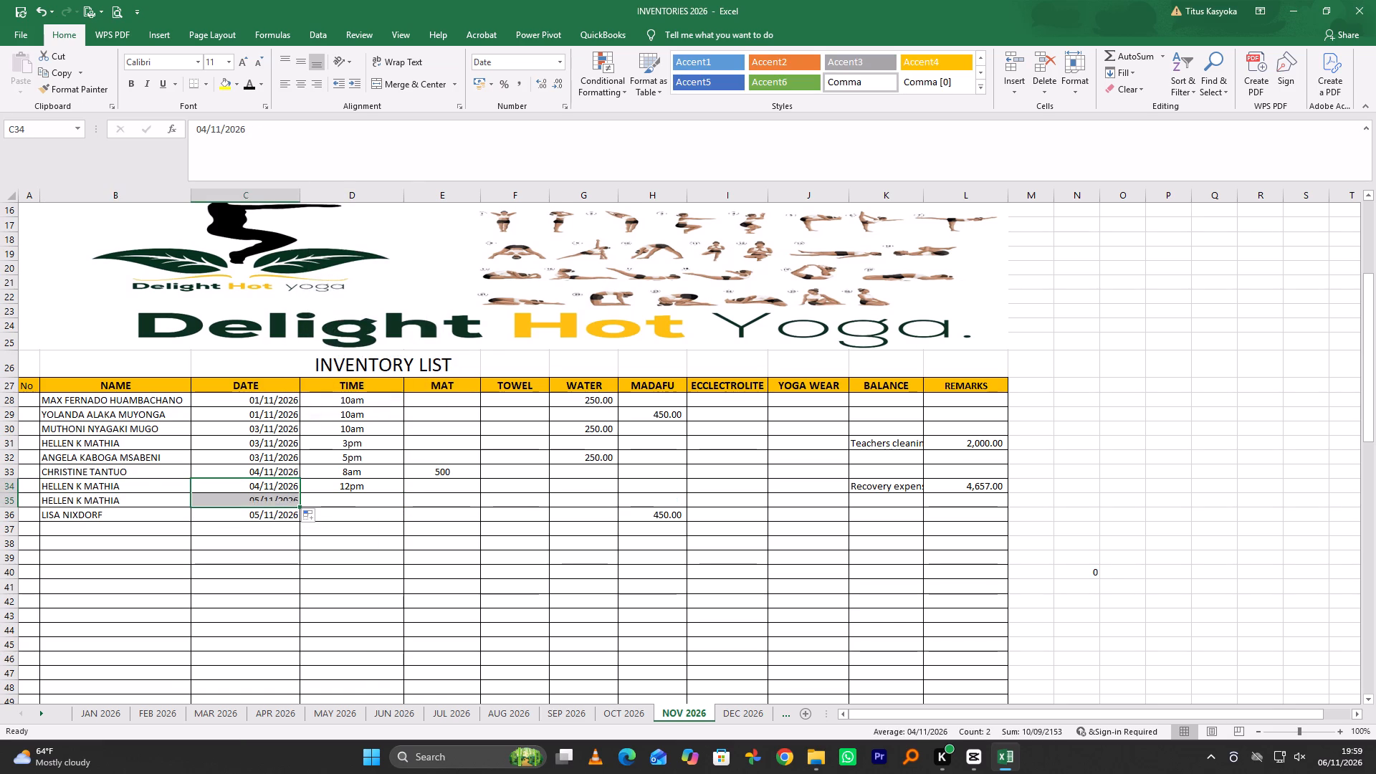
double_click(257, 502)
key(BackSpace)
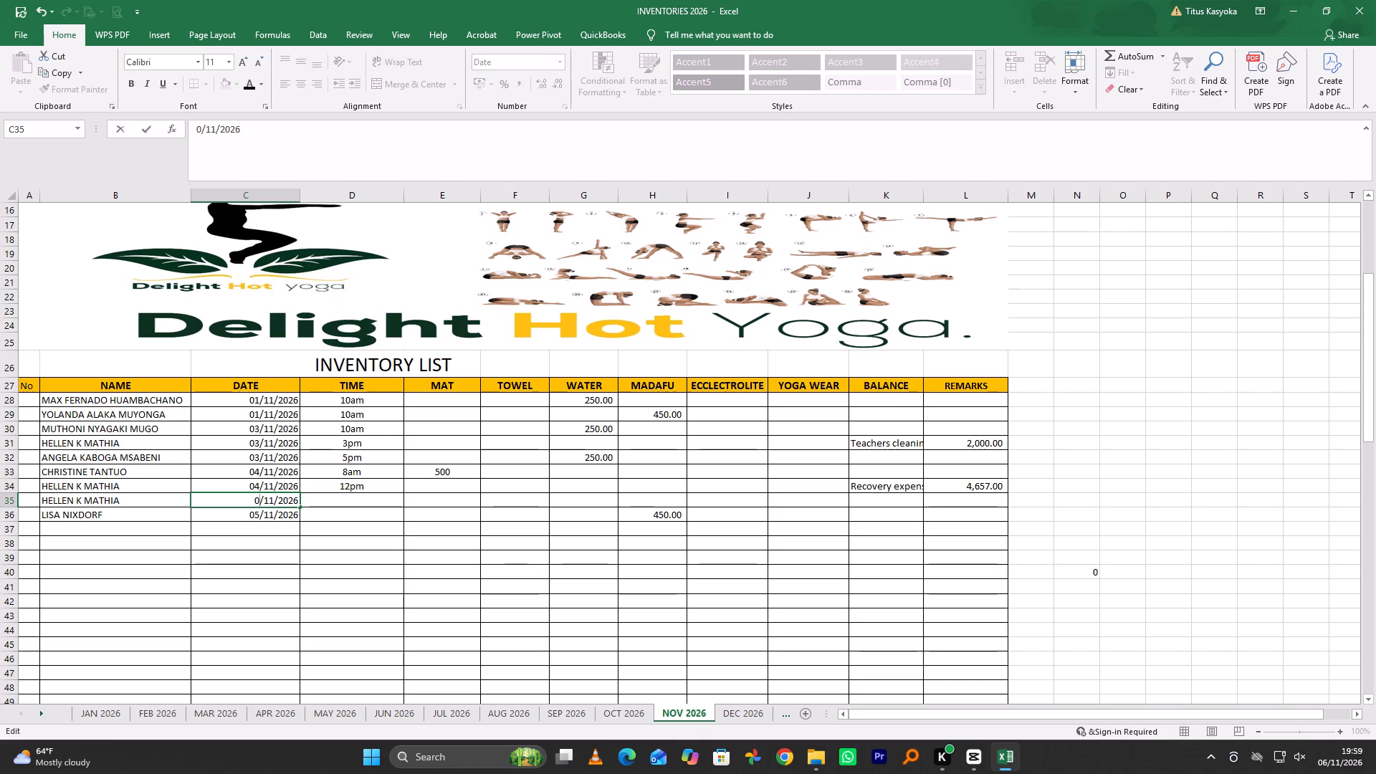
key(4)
click(347, 498)
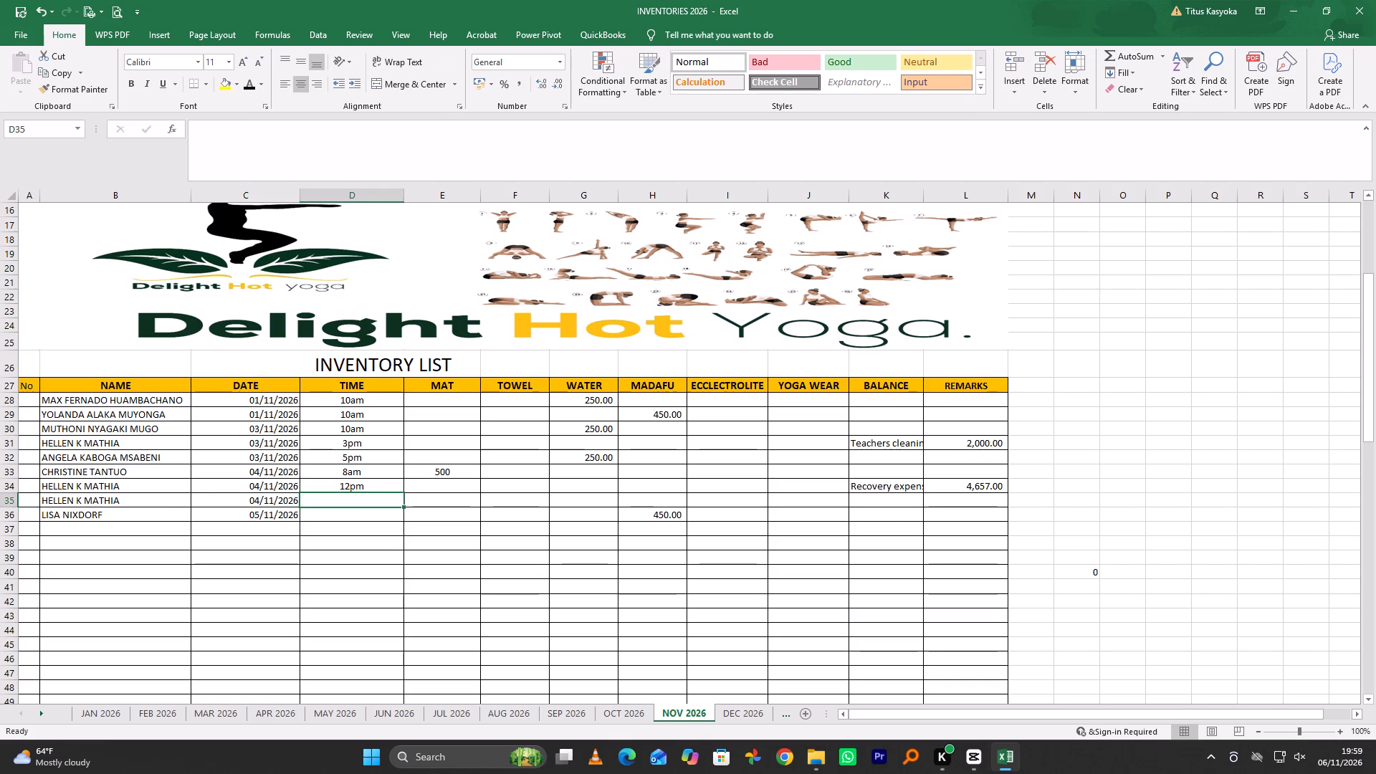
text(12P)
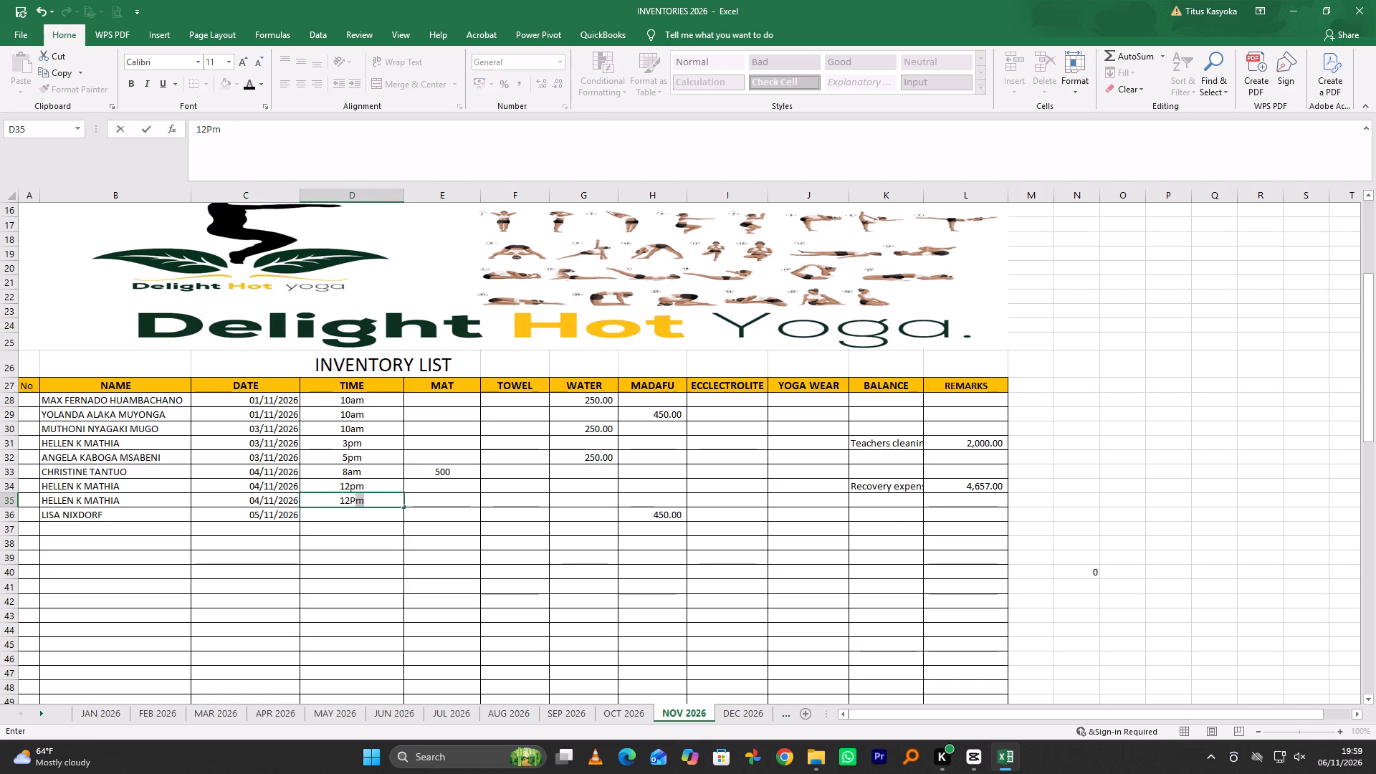
Enter 1650 in the new inventory row's remarks and Recovery in its balance cell, adapted from the Recovery expenses text above.
click(970, 500)
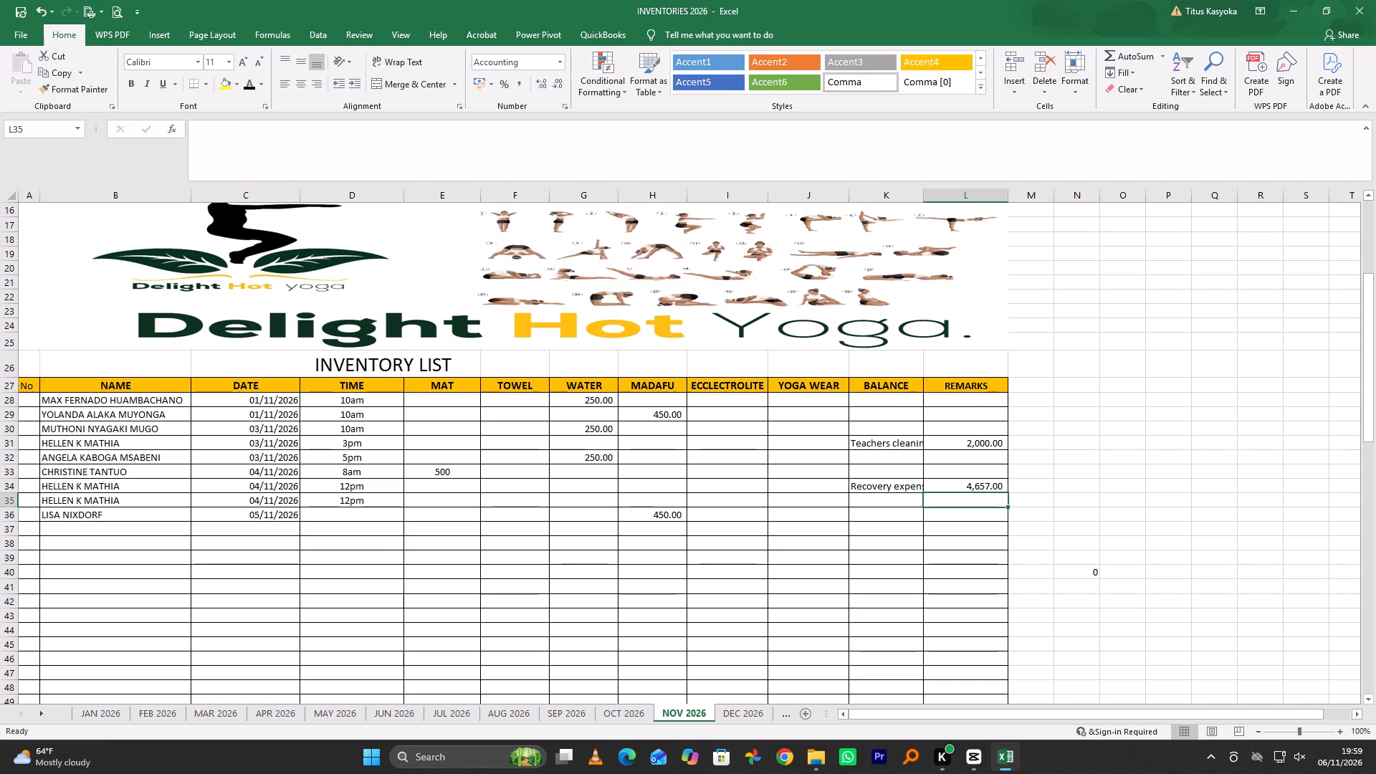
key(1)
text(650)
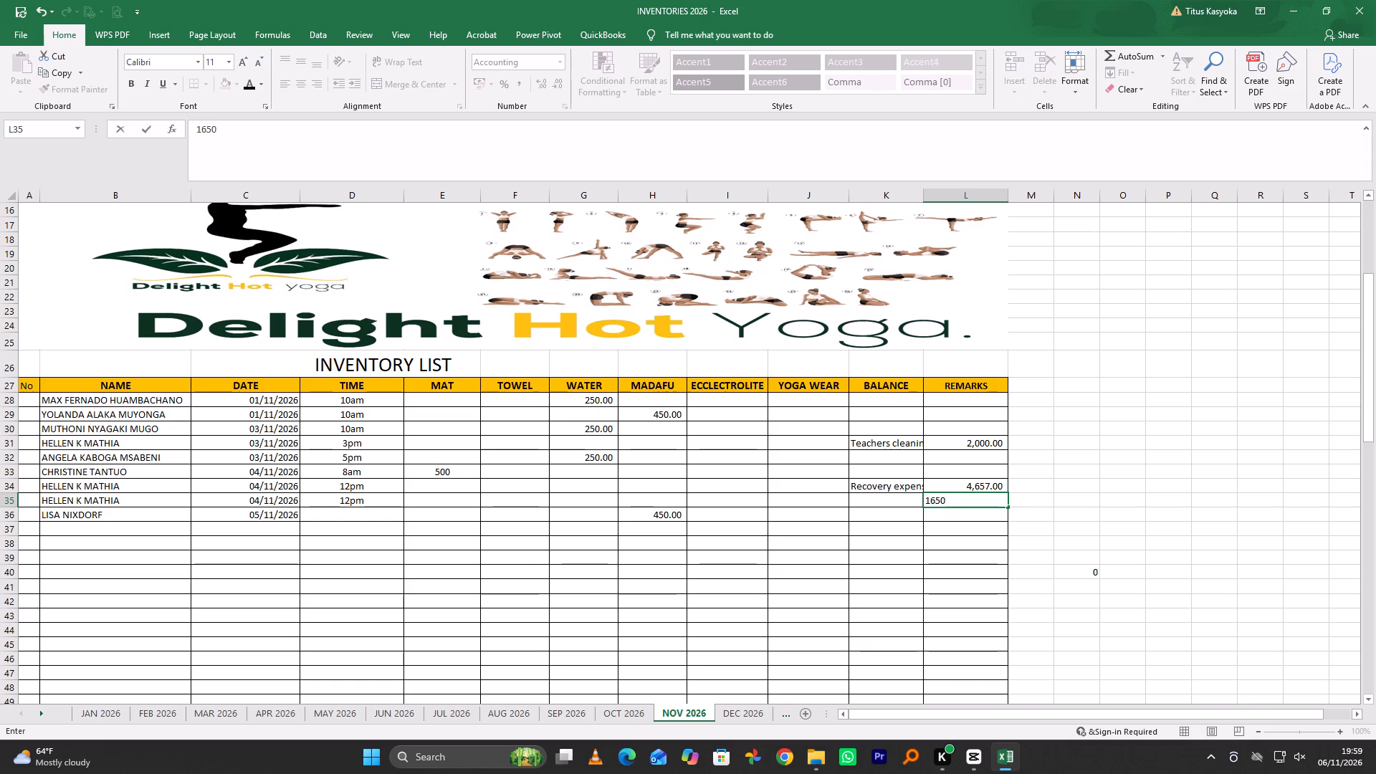
click(964, 553)
click(894, 489)
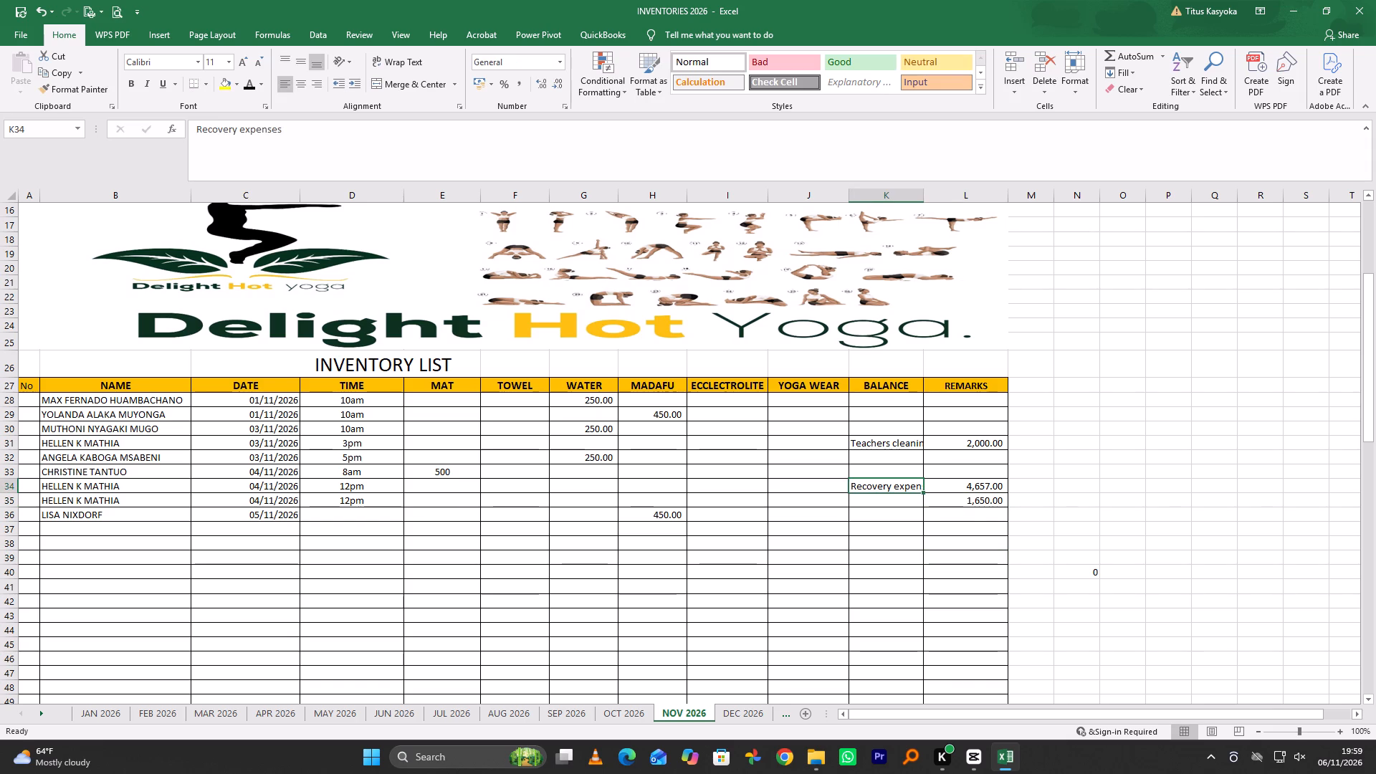
drag(922, 492, 922, 504)
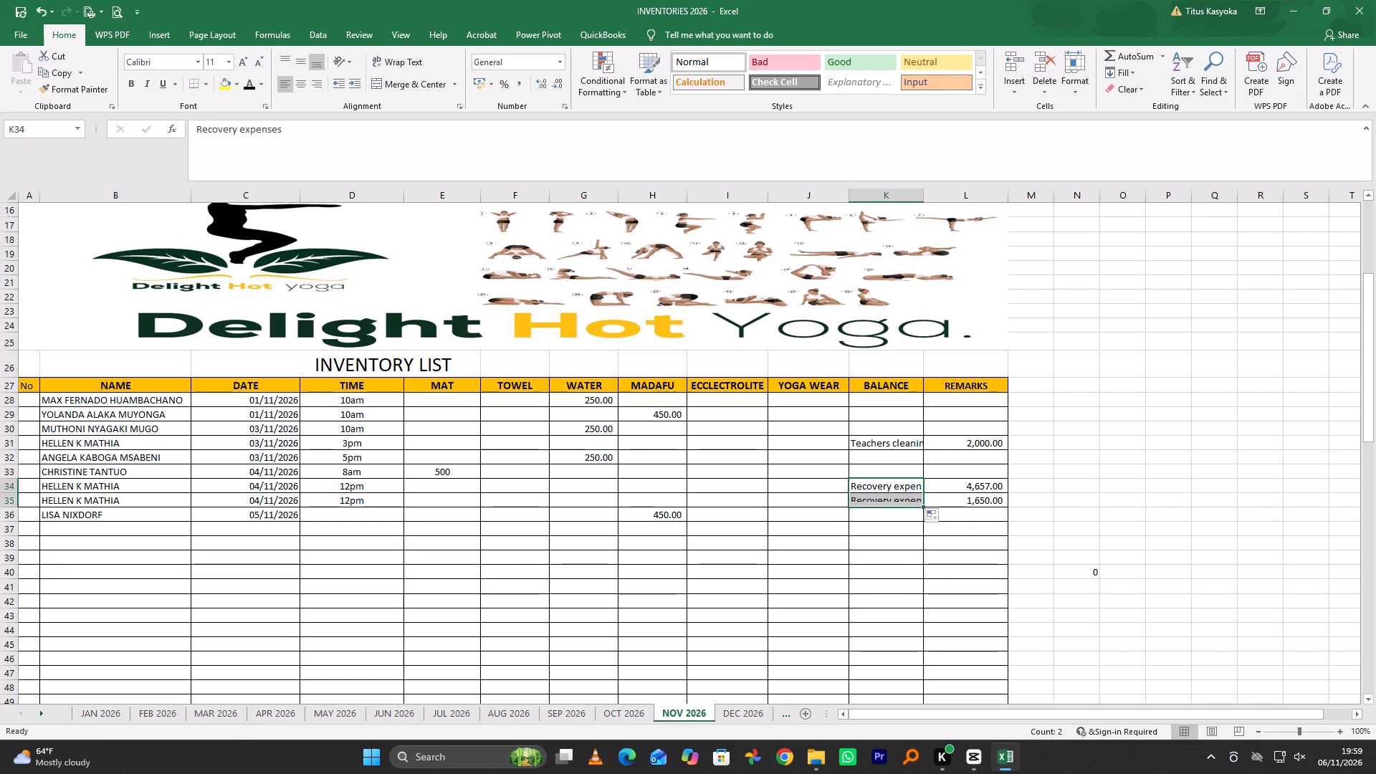
click(906, 500)
click(907, 500)
drag(937, 500, 893, 505)
key(BackSpace)
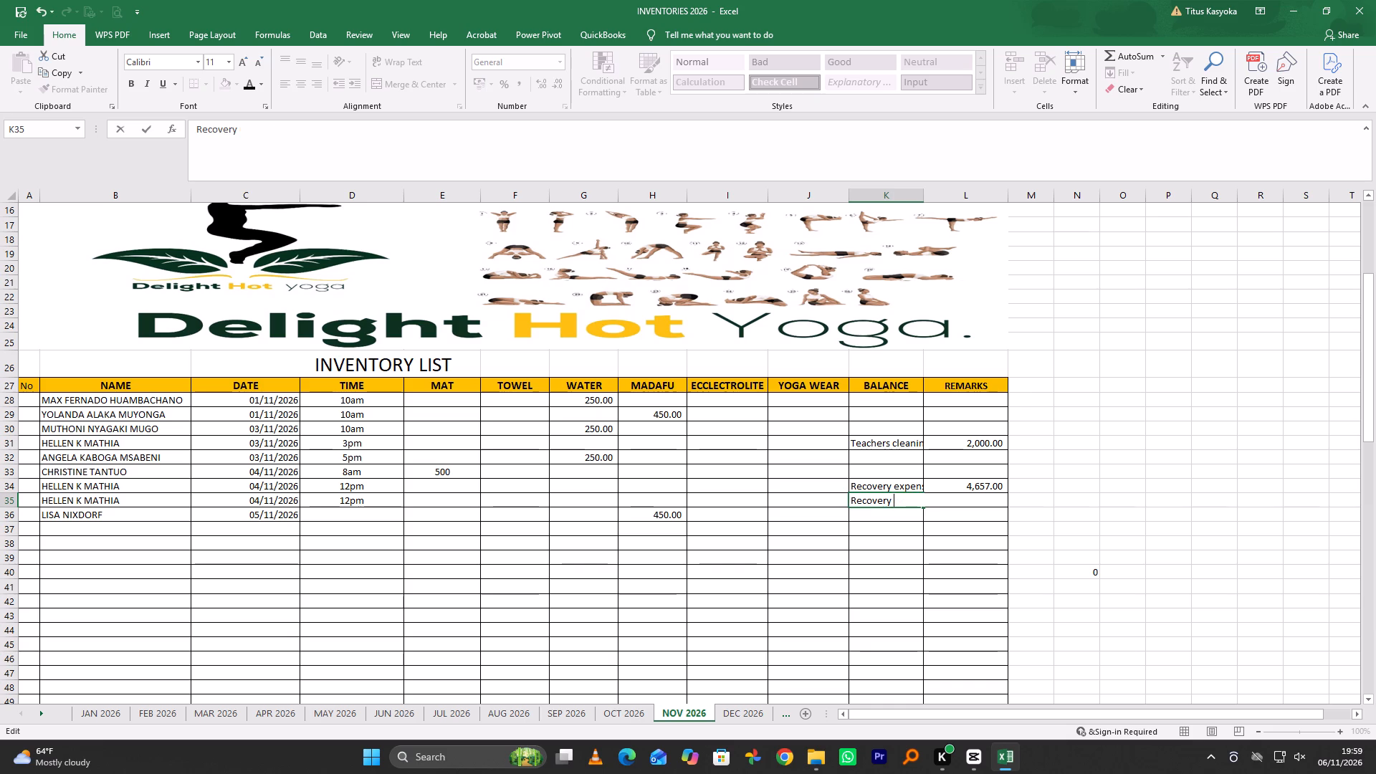
click(912, 527)
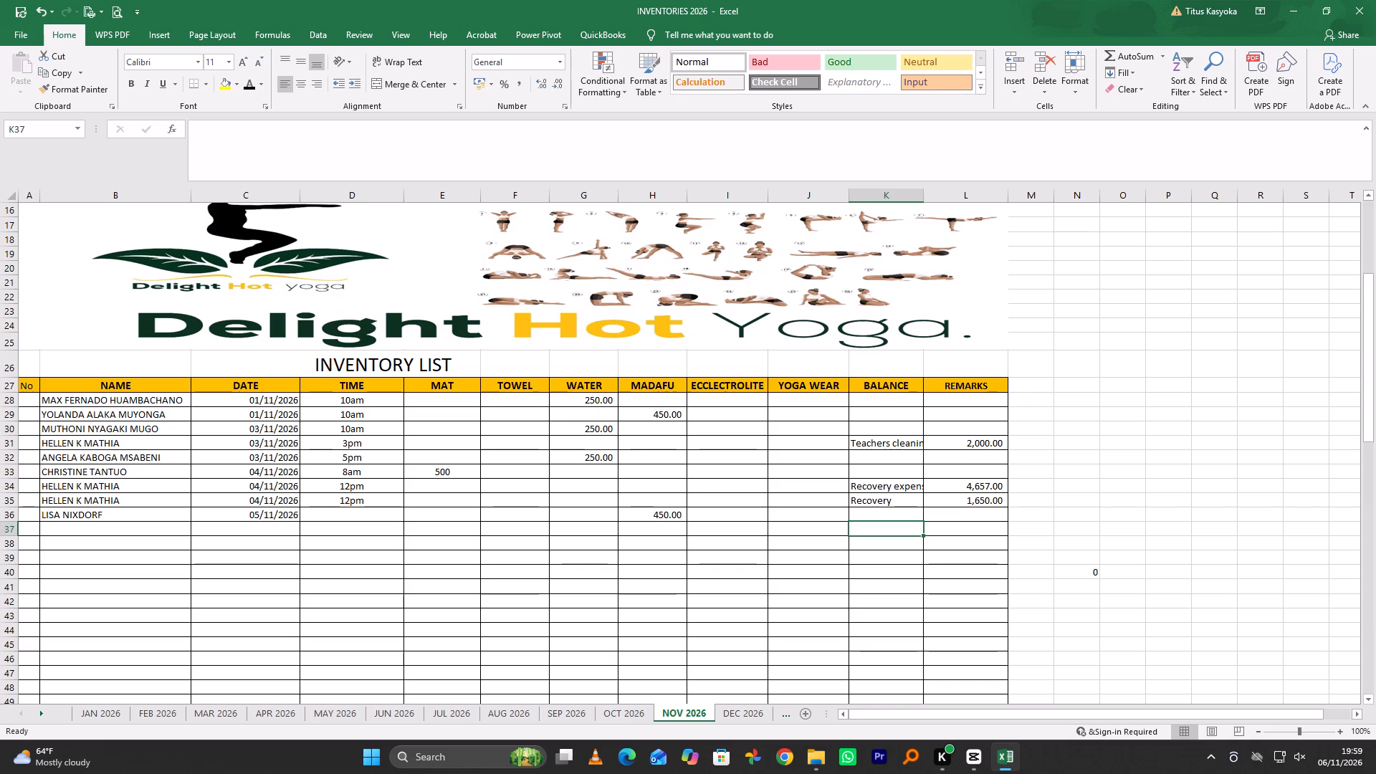
Enter the name from the Top up boost entry in the first empty expense row, below the teachers' refund entry.
scroll(94, 448, down, 3)
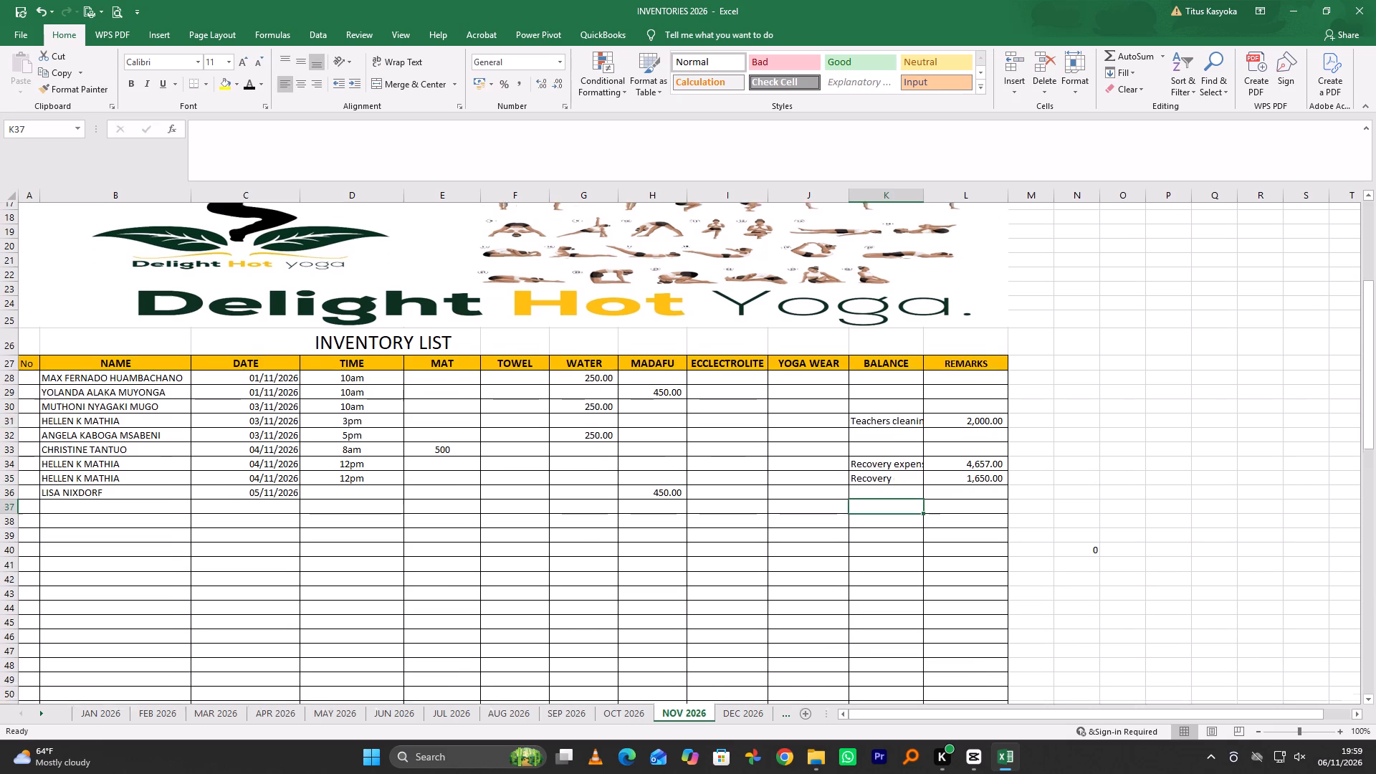
scroll(95, 449, down, 2)
scroll(179, 464, down, 10)
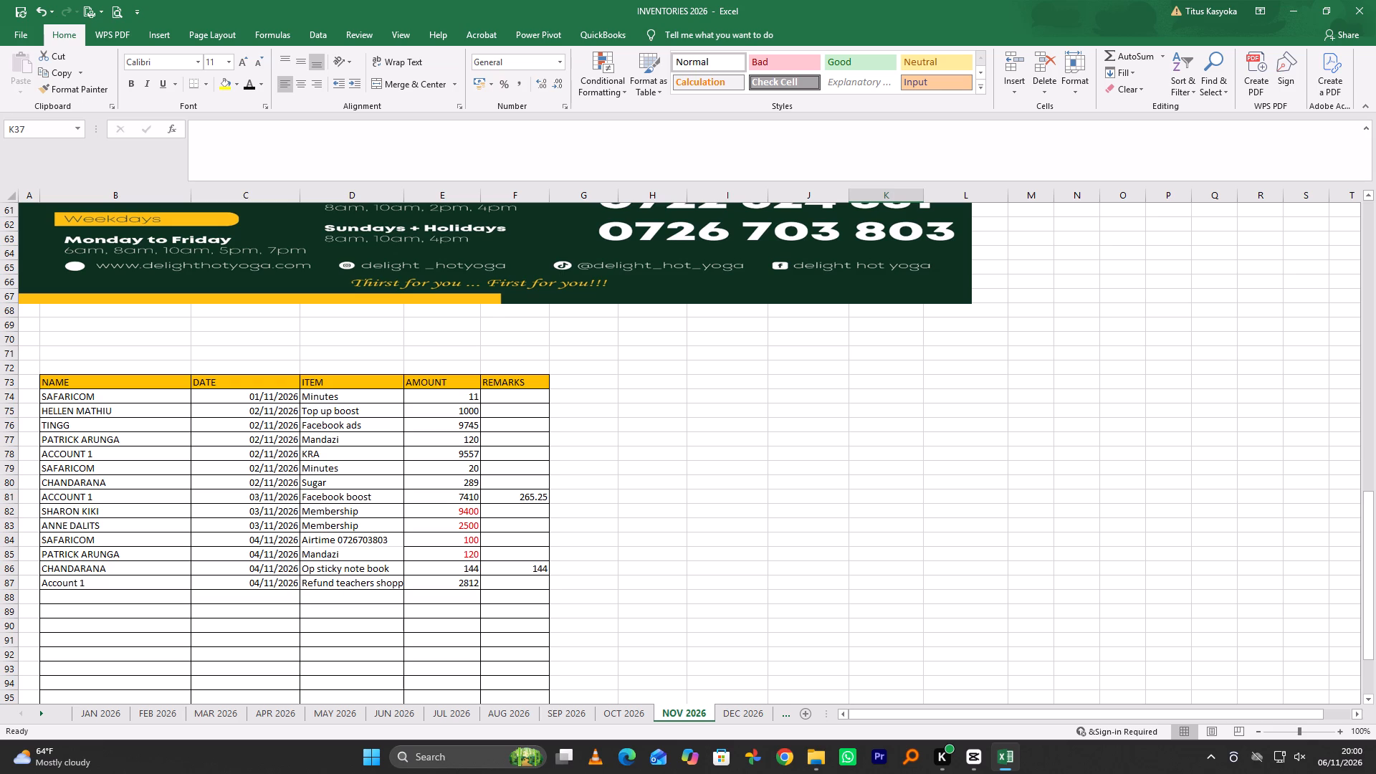
scroll(247, 593, up, 12)
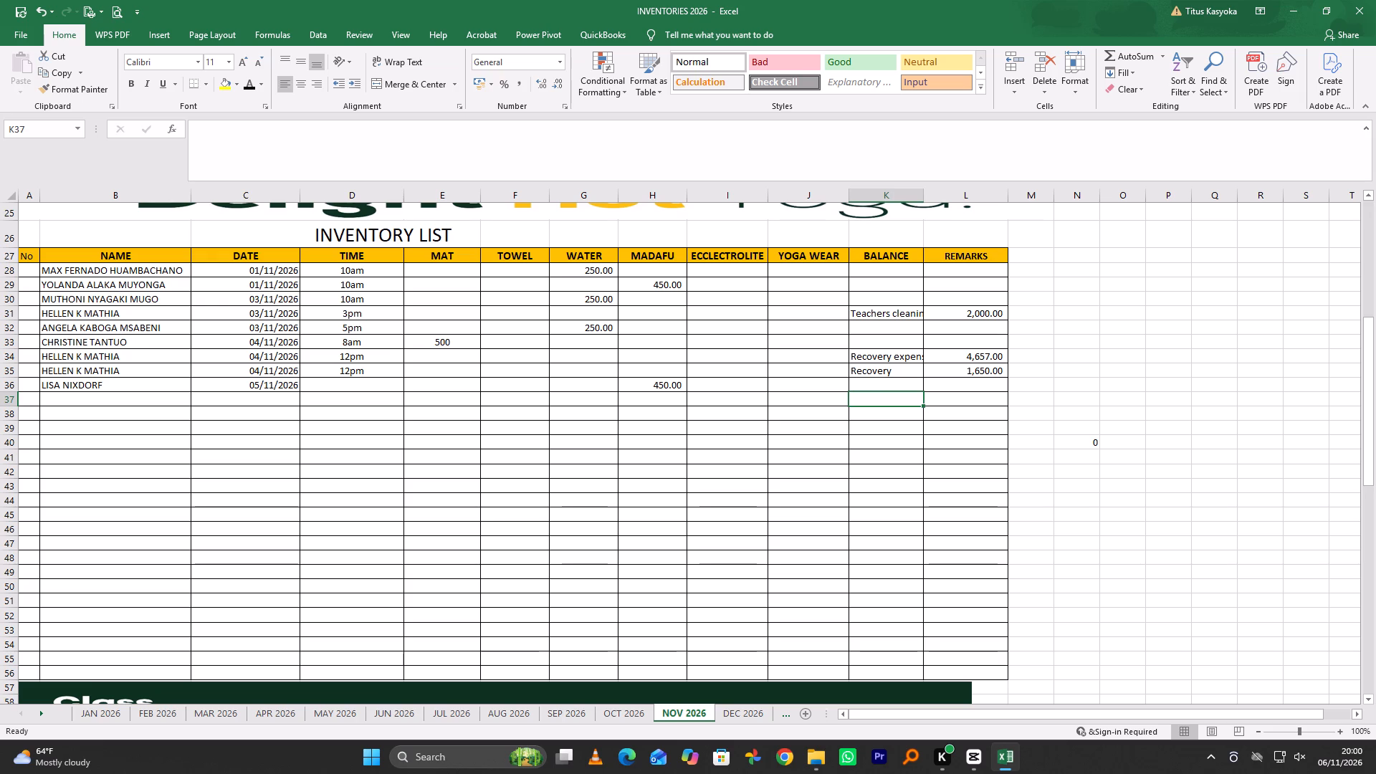
scroll(372, 438, down, 4)
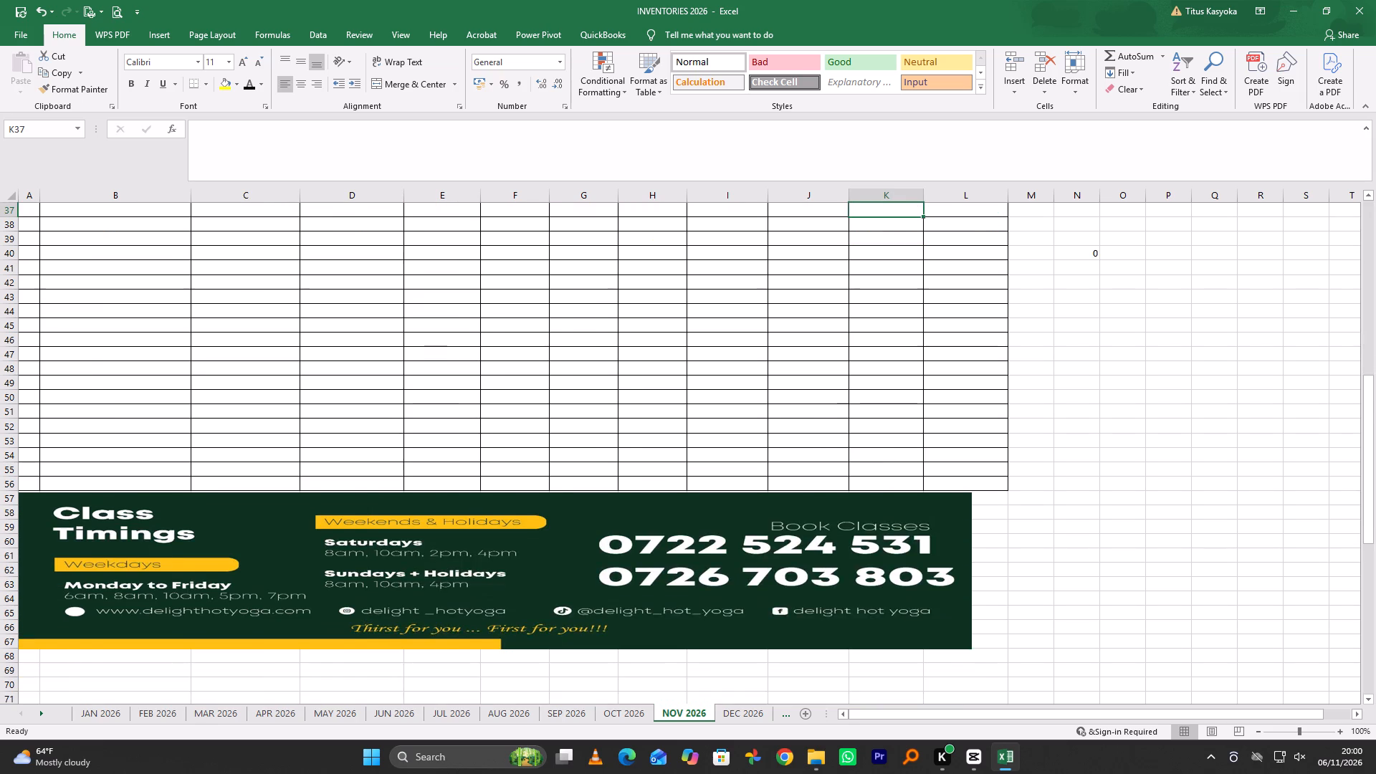
scroll(365, 441, down, 11)
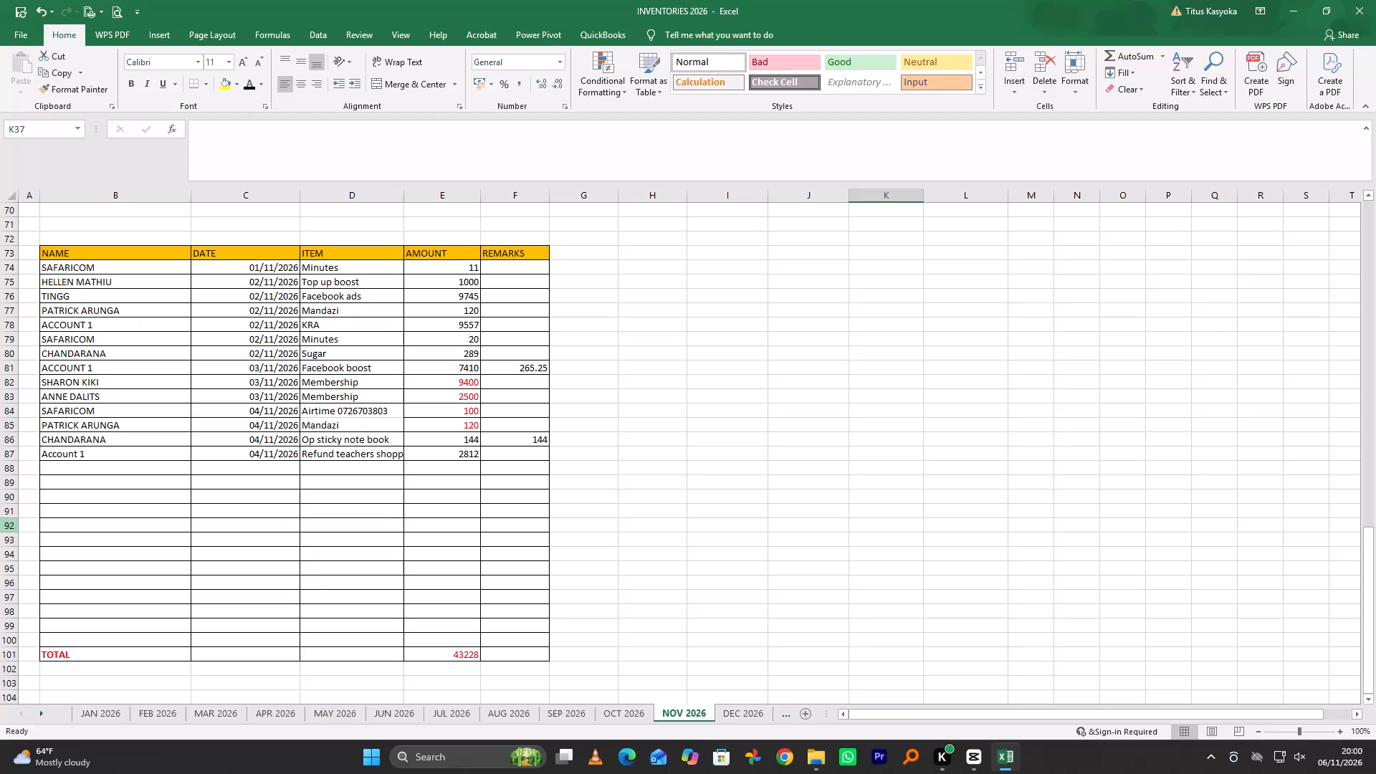
click(61, 469)
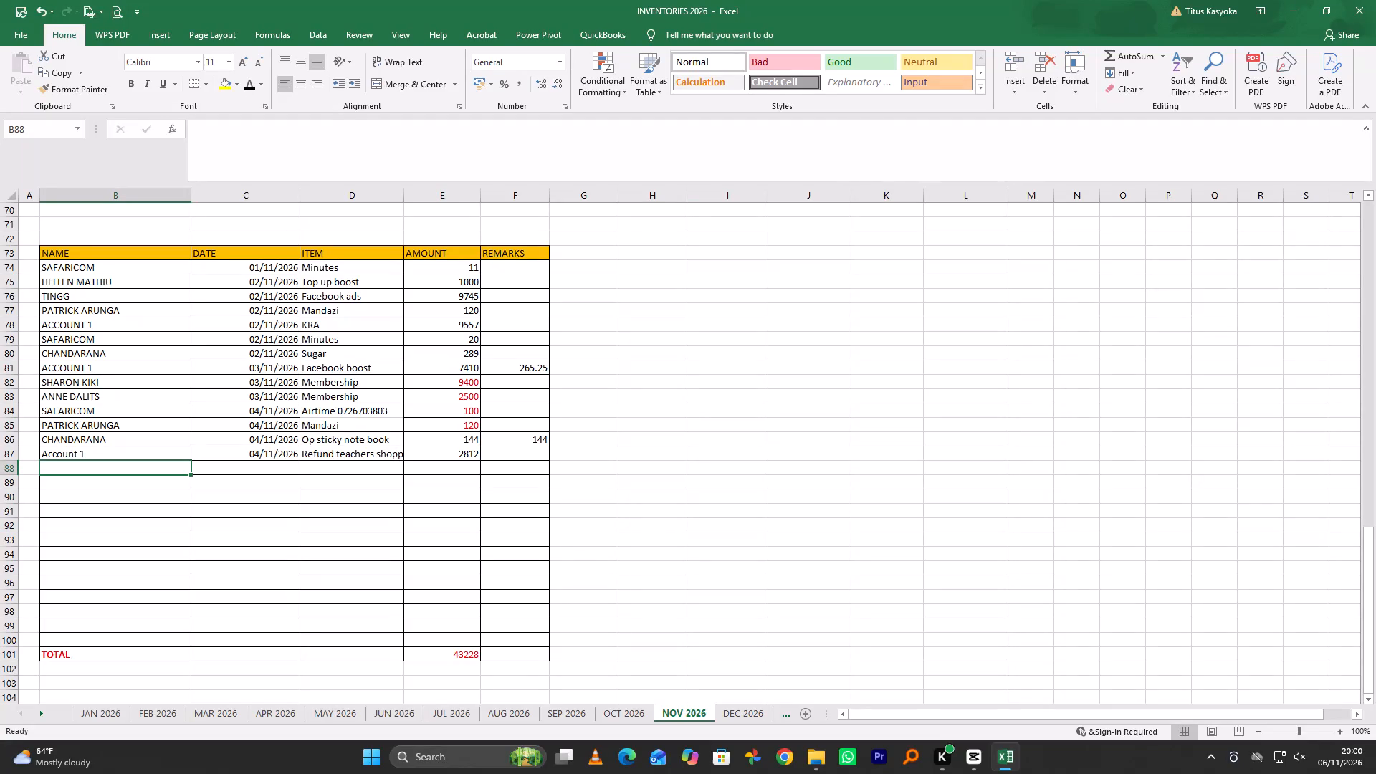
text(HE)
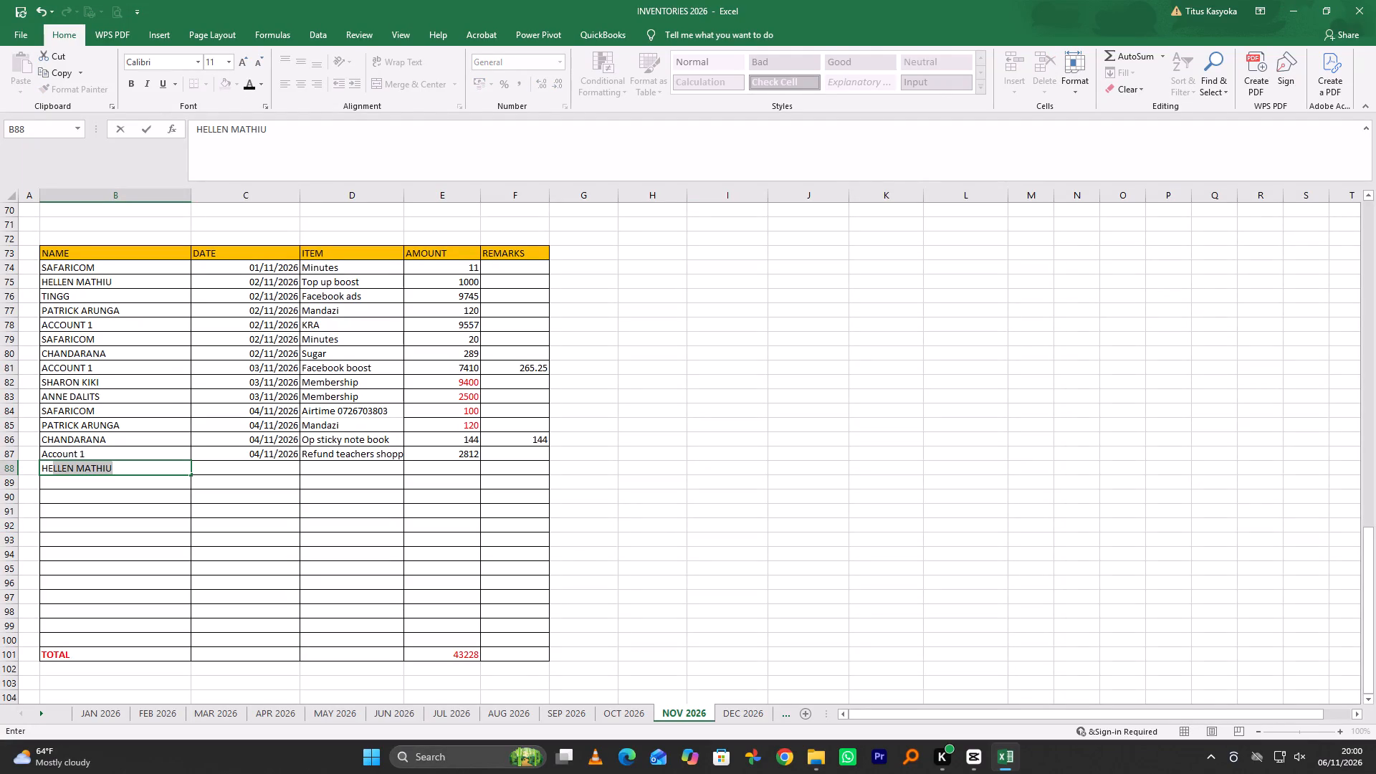
Set the new expense row's date to 04/11/2026, filling from the date above and correcting the day.
click(264, 469)
click(280, 455)
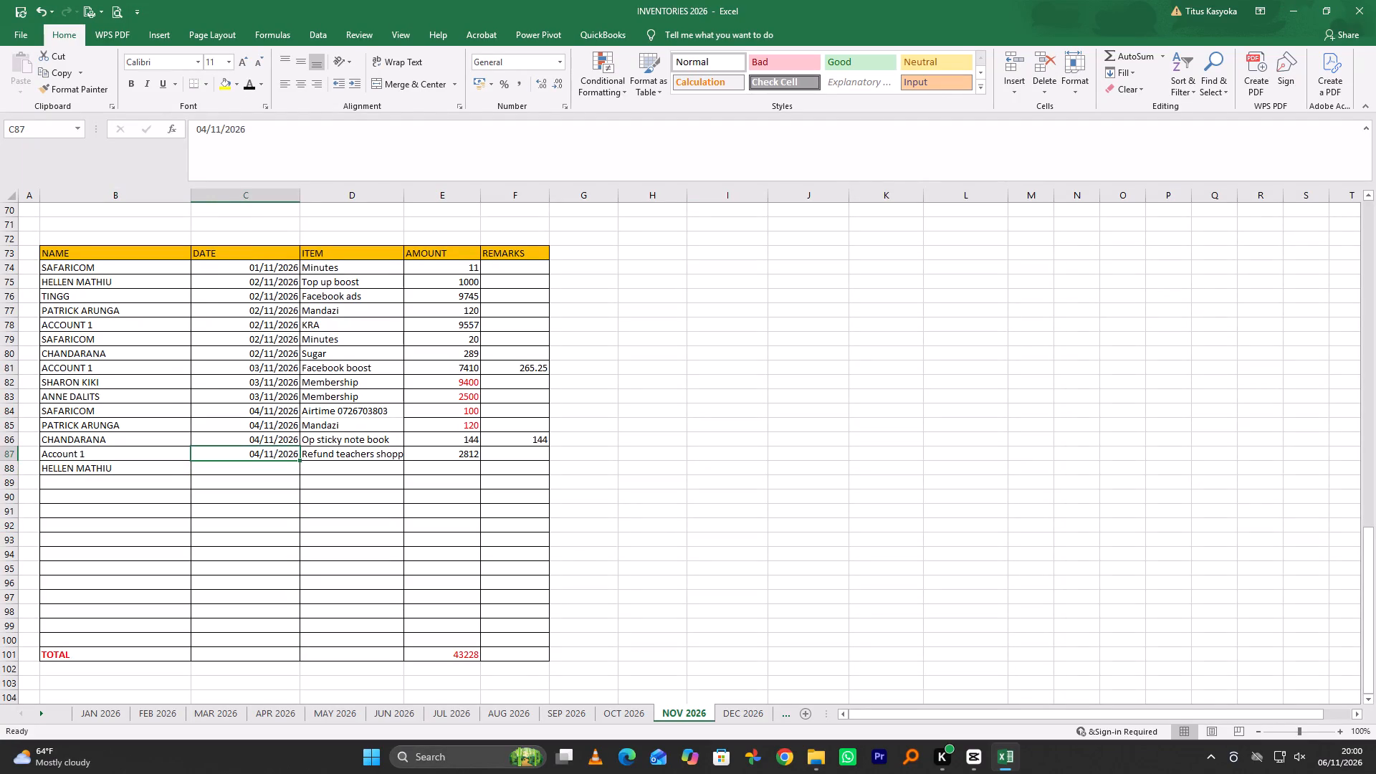
drag(299, 459, 299, 474)
double_click(259, 469)
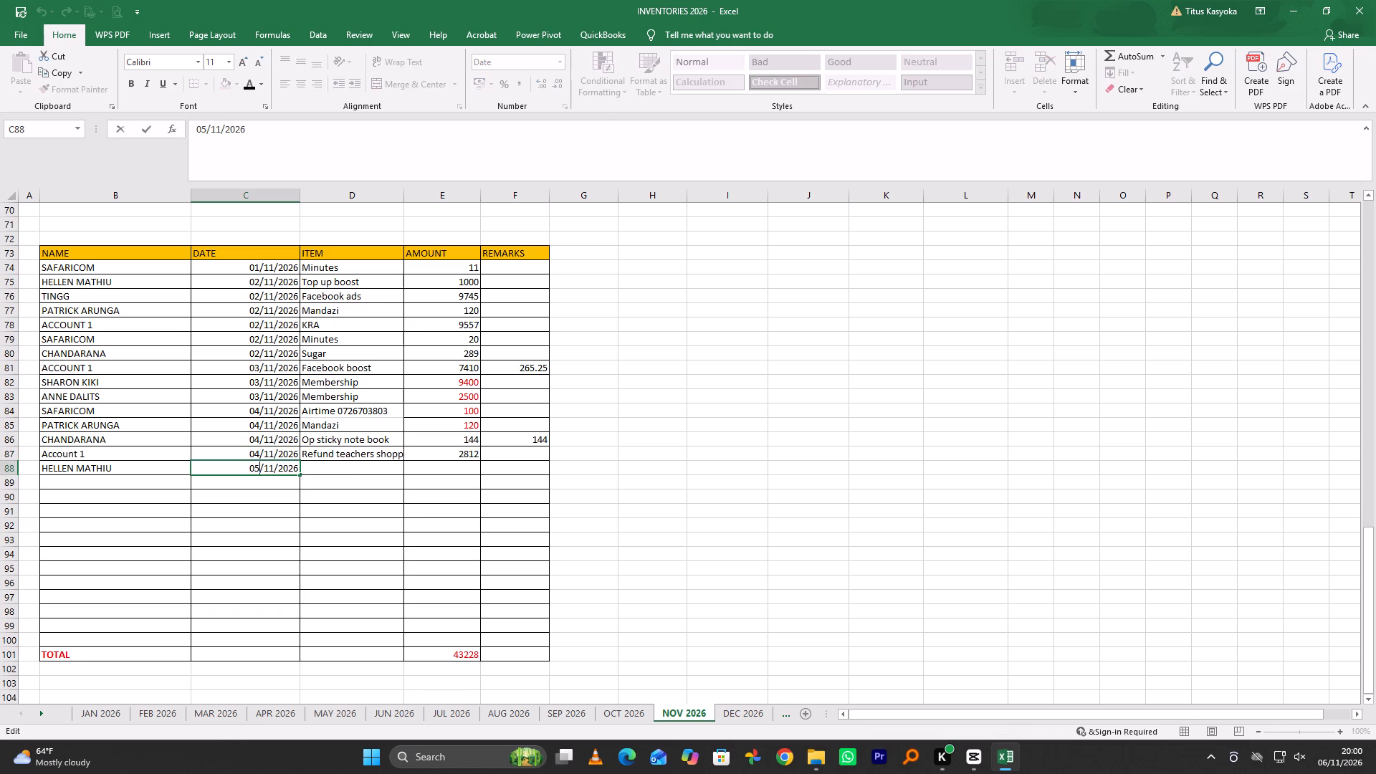
key(BackSpace)
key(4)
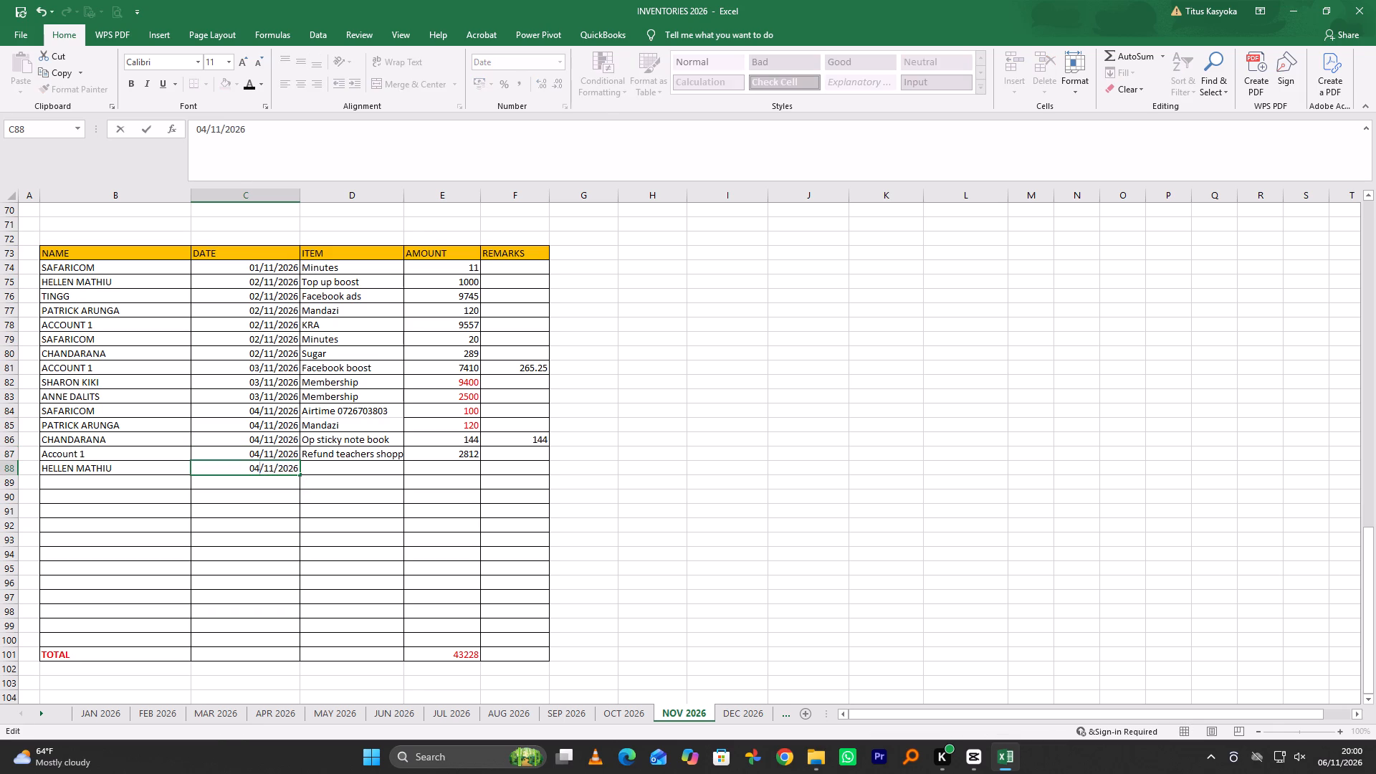
click(332, 470)
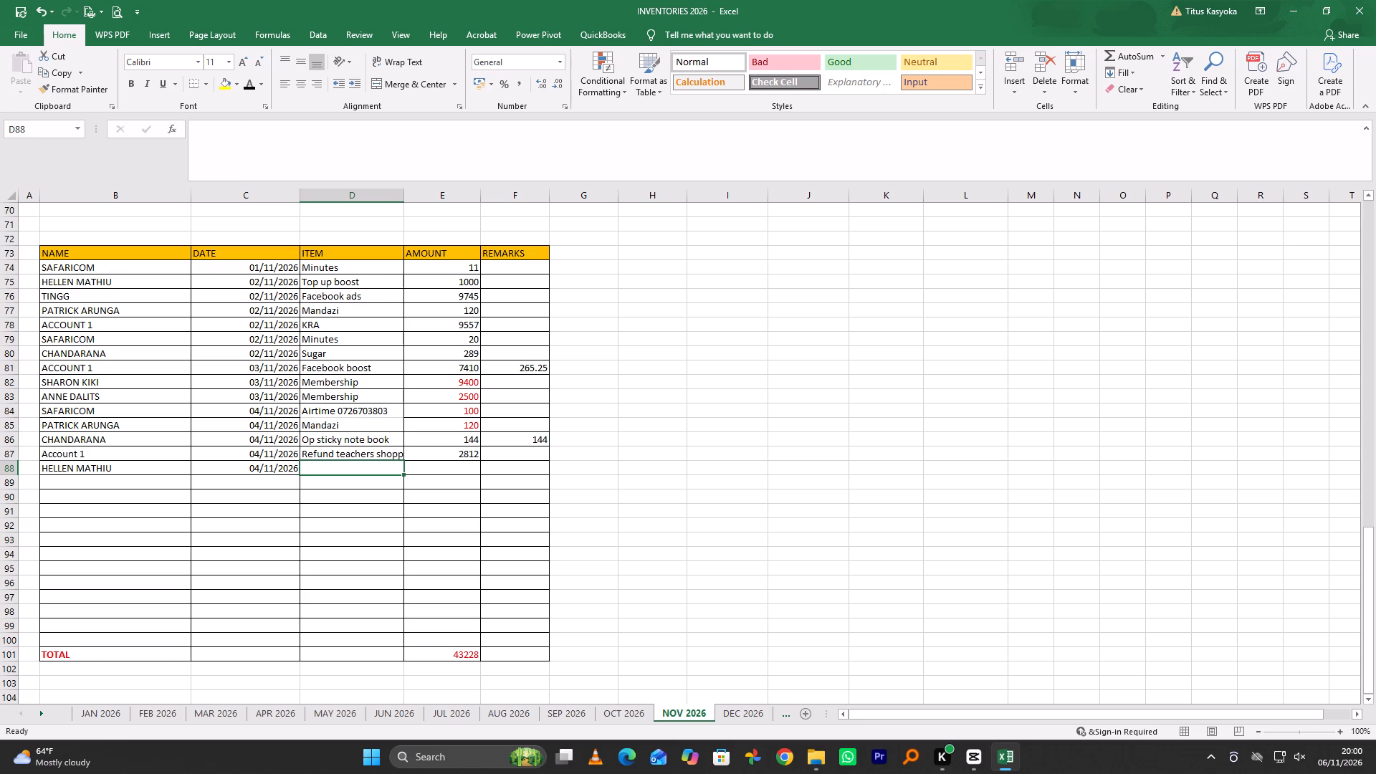
Complete the new 04/11/2026 expense row with item Mat rent september and amount 12100.
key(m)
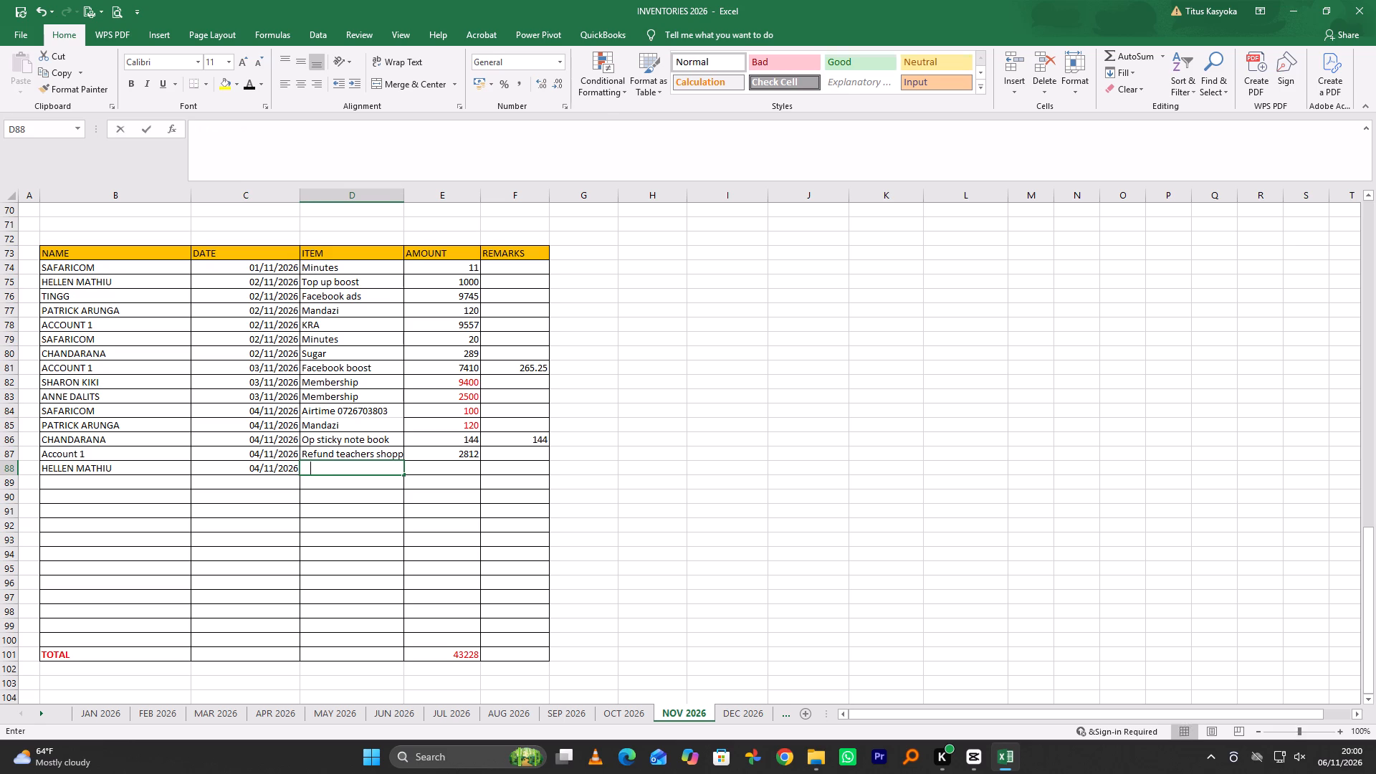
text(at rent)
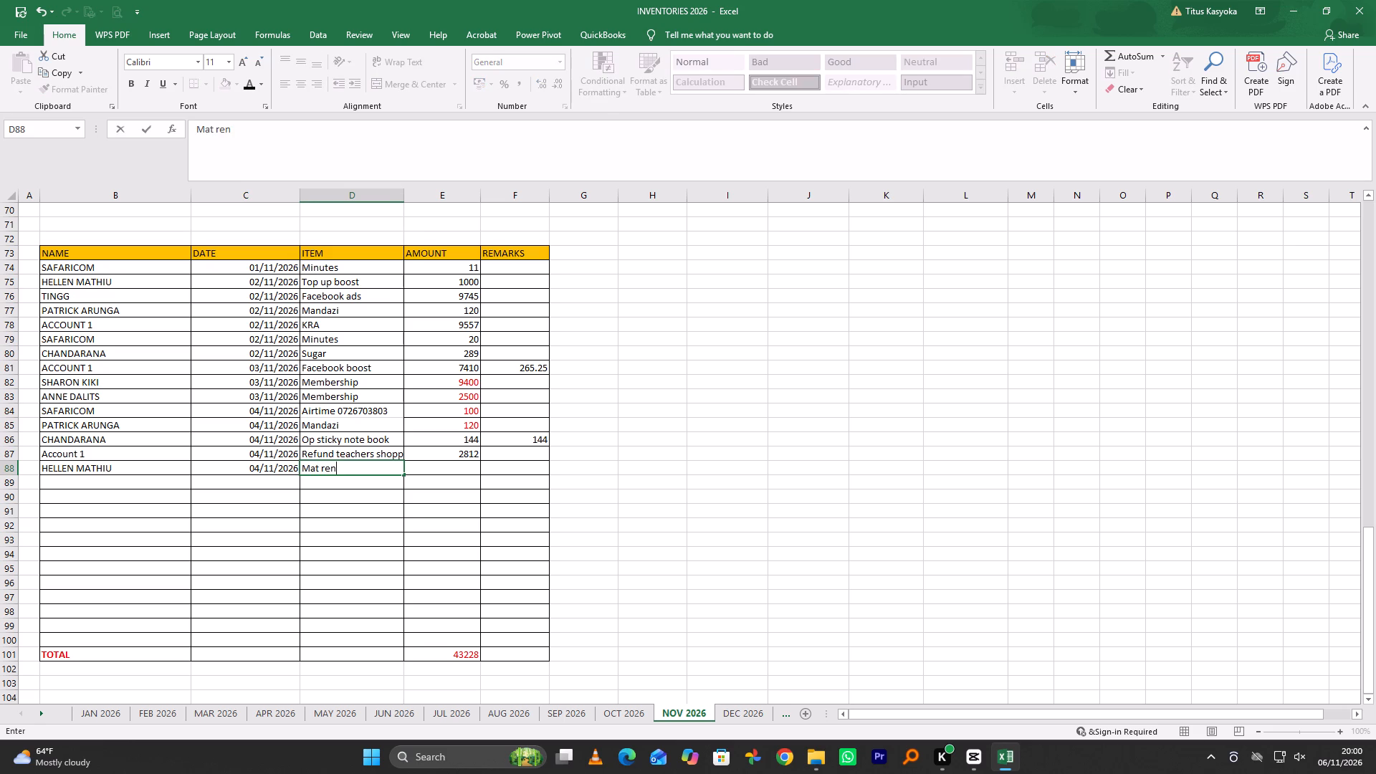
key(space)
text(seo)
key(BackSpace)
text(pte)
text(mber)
click(455, 472)
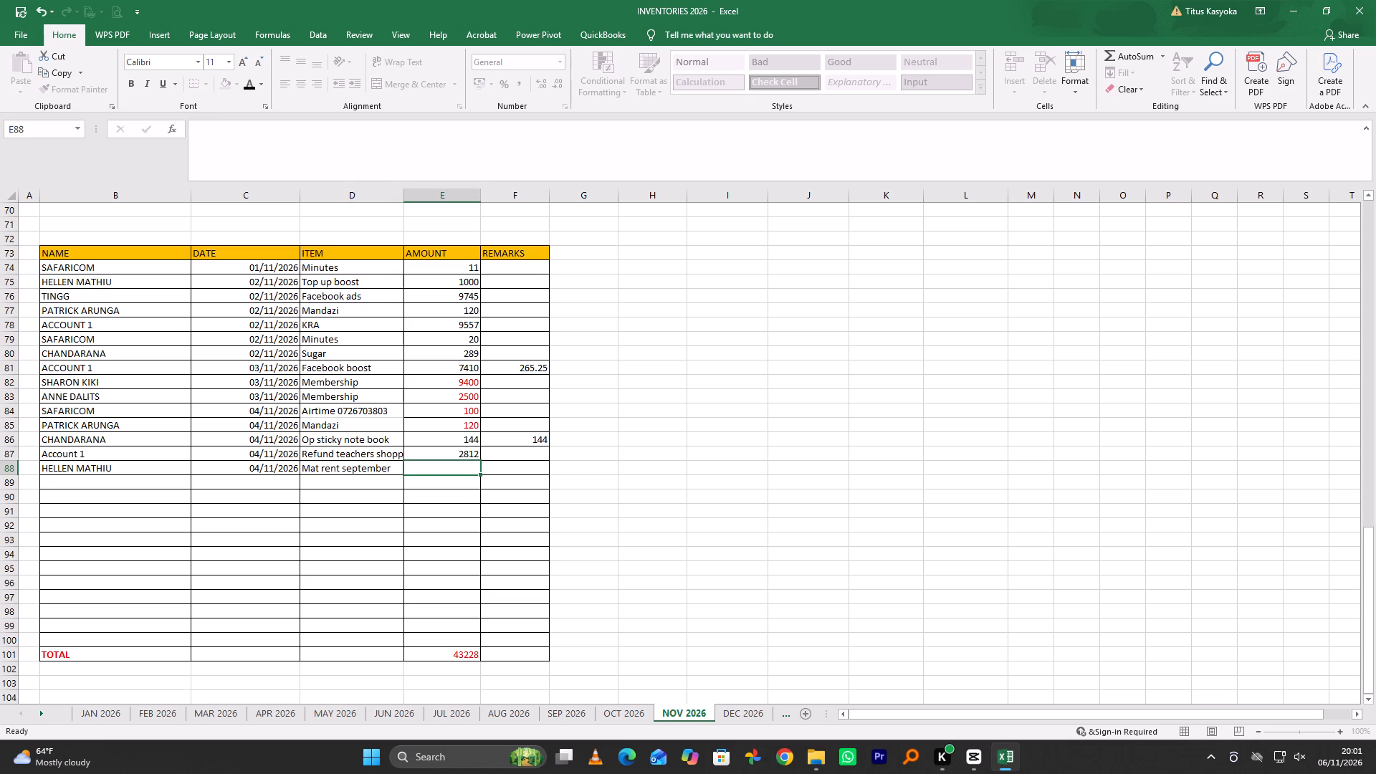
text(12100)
click(513, 519)
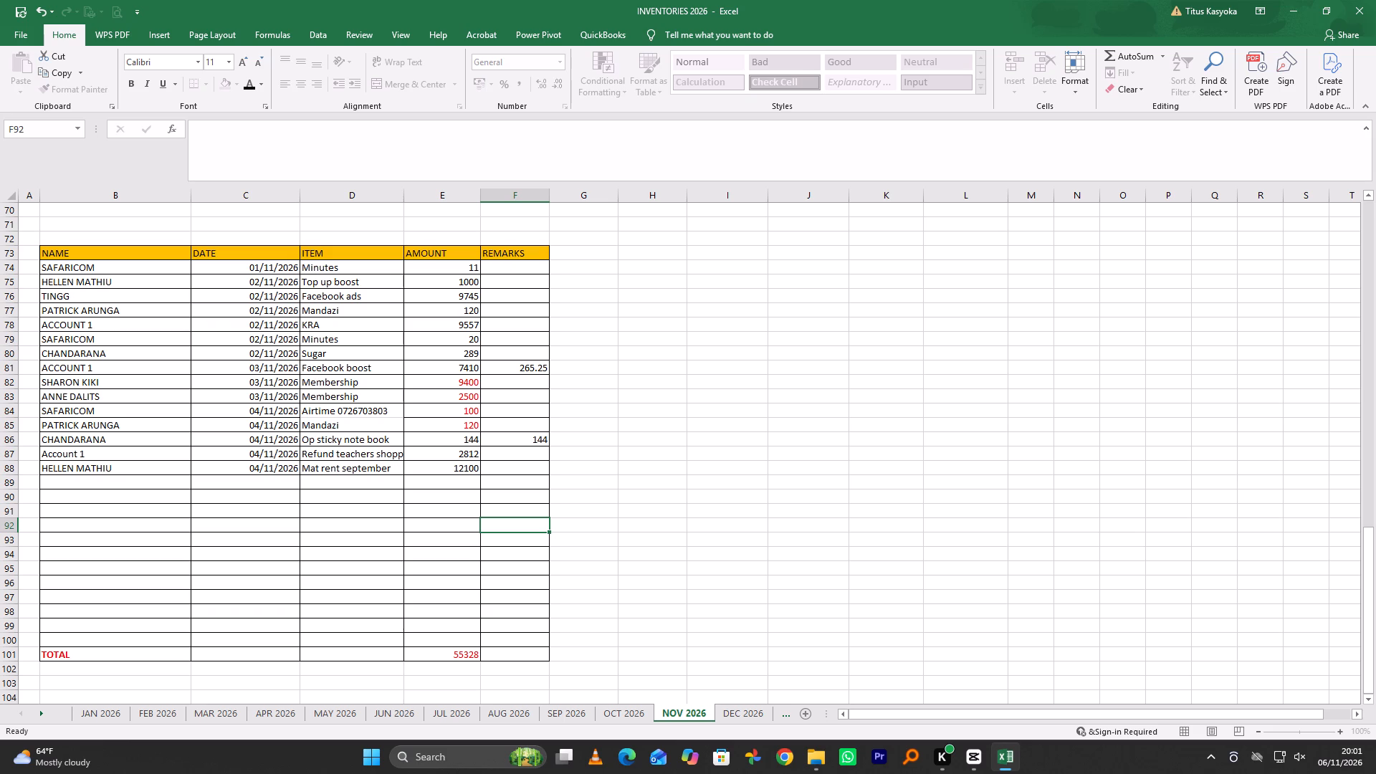
Enter the next payee's full name in capitals in the first empty expense row, below the Mat rent september entry.
click(65, 482)
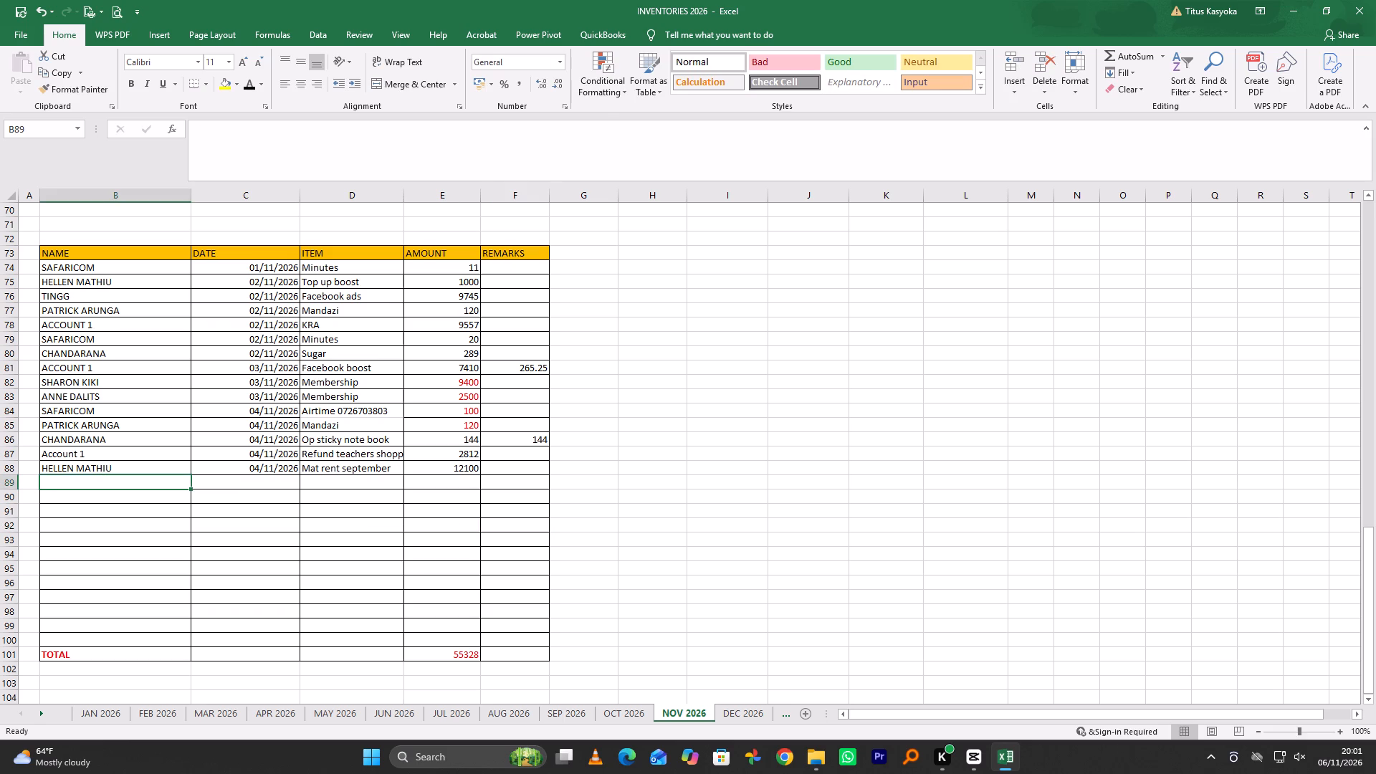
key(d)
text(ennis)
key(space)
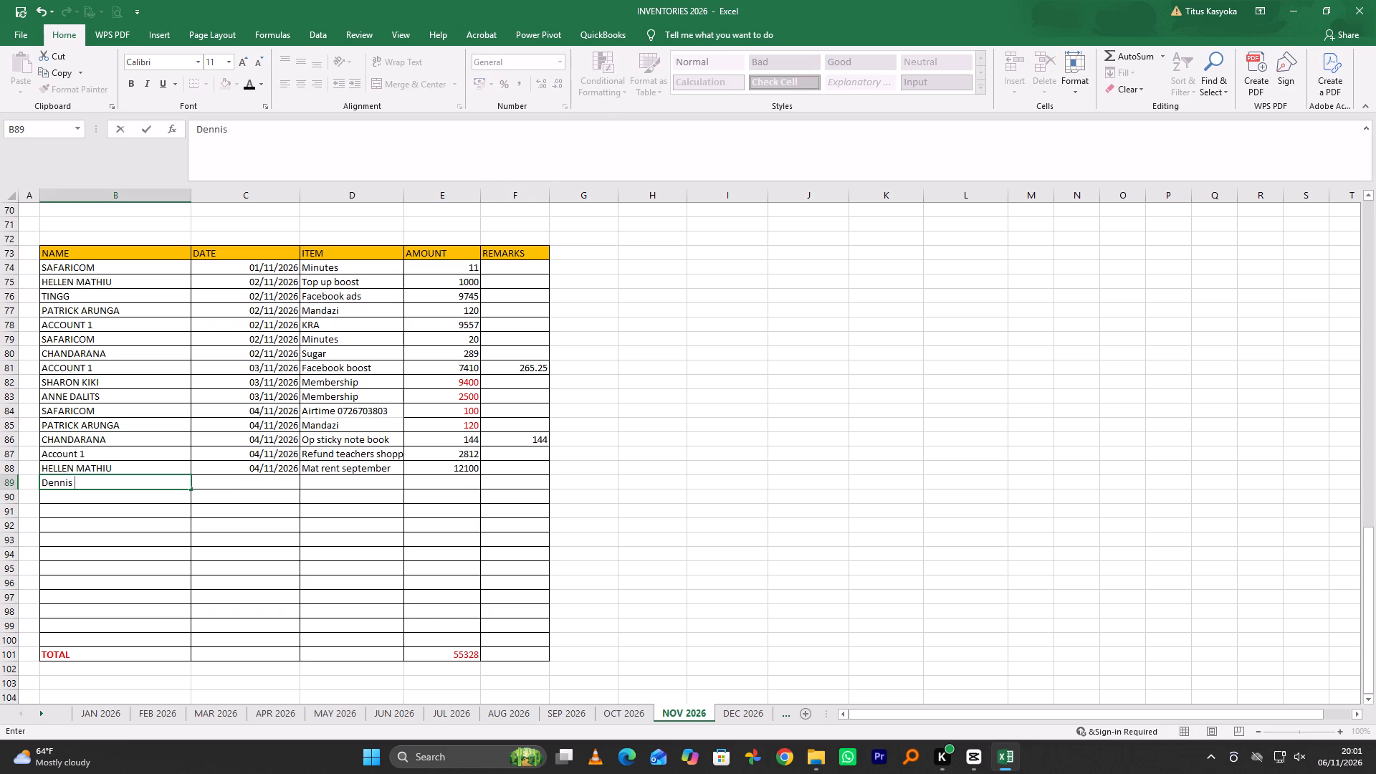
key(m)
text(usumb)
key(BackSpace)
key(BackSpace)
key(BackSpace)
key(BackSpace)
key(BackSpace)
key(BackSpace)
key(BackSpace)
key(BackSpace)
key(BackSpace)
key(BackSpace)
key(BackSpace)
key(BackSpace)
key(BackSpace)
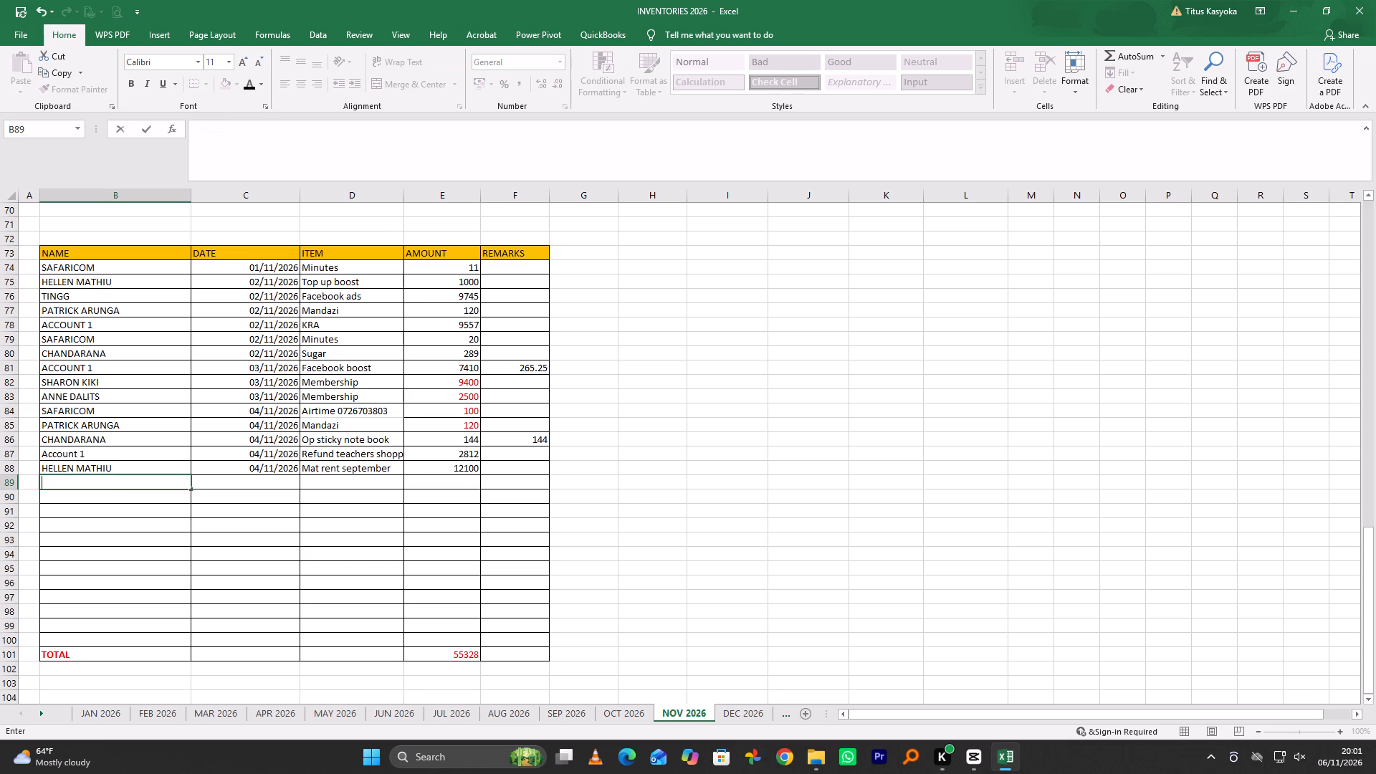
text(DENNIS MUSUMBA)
Set the new expense row's date to 04/11/2026, filling from the date above and correcting the day.
click(289, 469)
drag(300, 473, 299, 487)
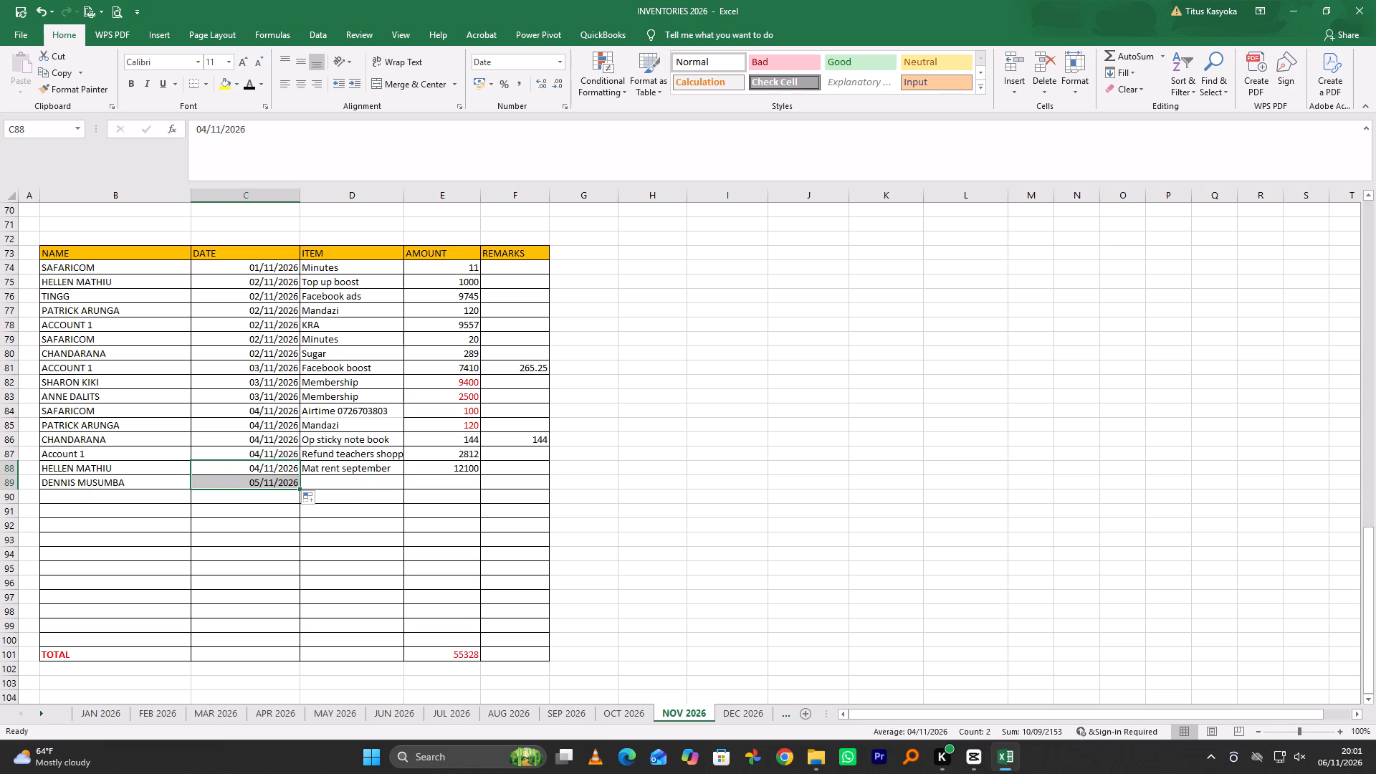
double_click(258, 482)
key(BackSpace)
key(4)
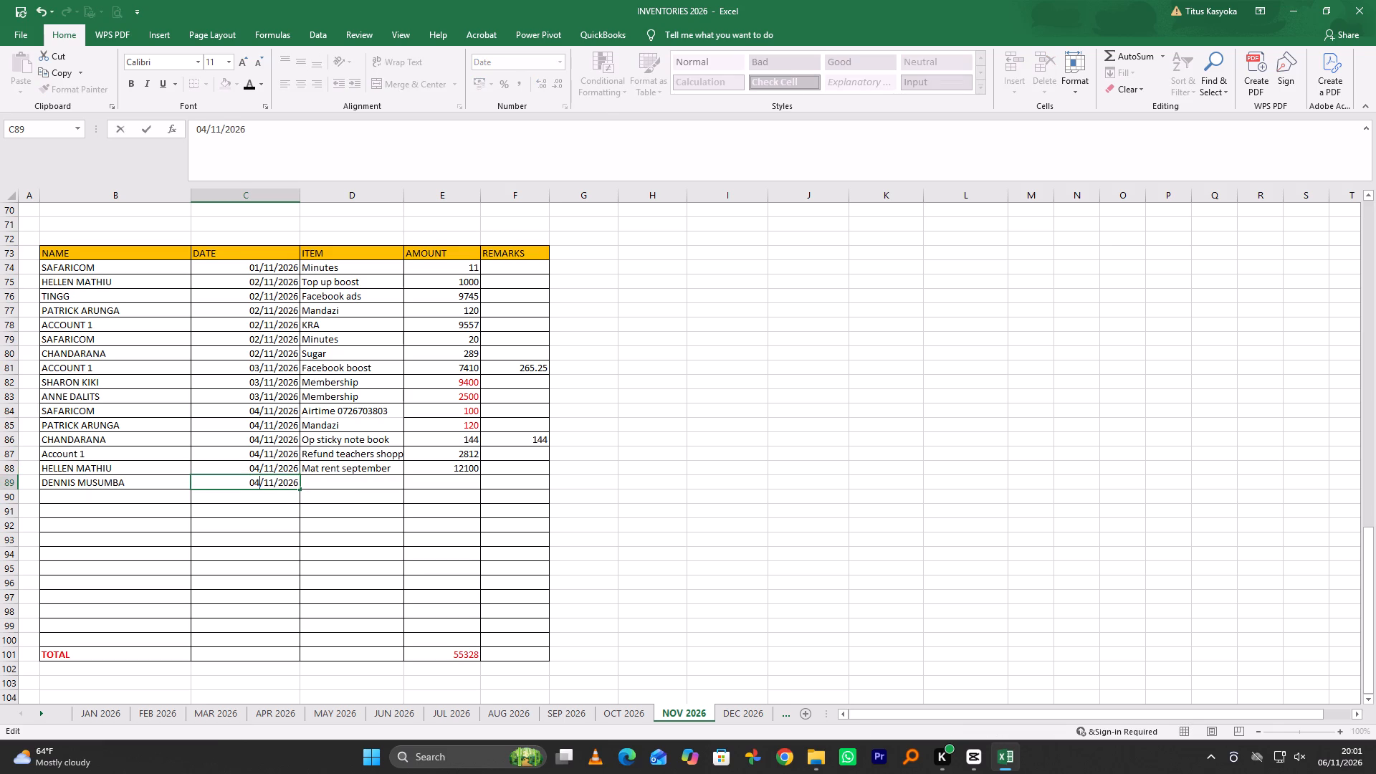
Complete the new expense row with item Transport, amount 450 and remarks 450.
click(338, 483)
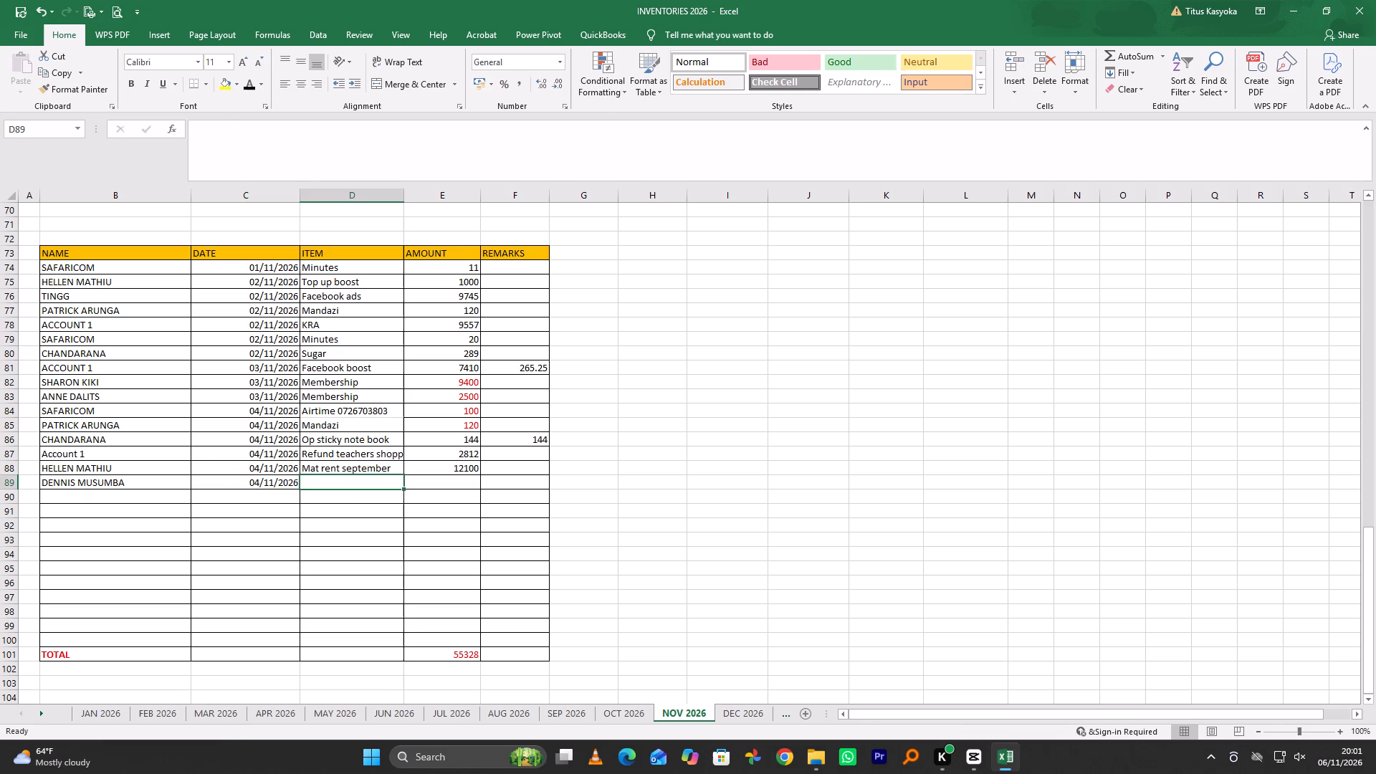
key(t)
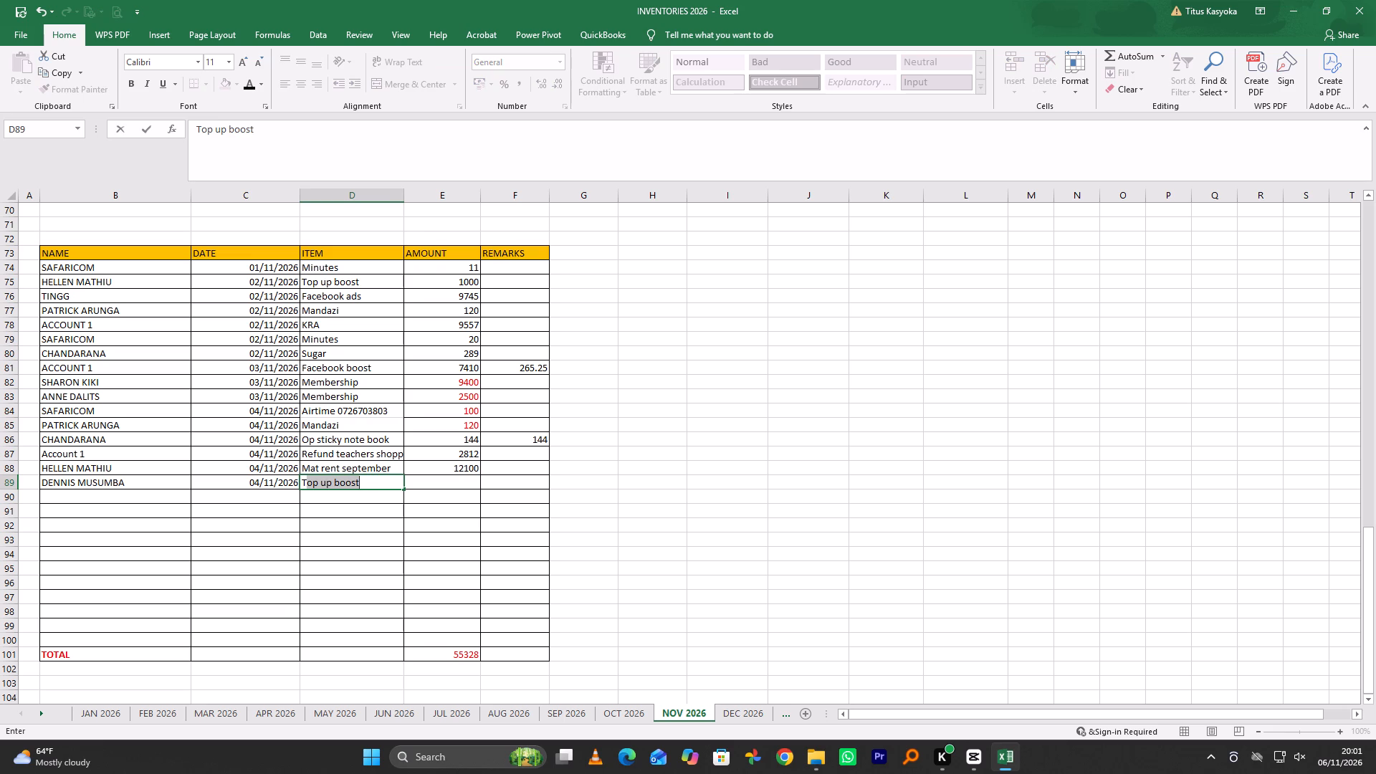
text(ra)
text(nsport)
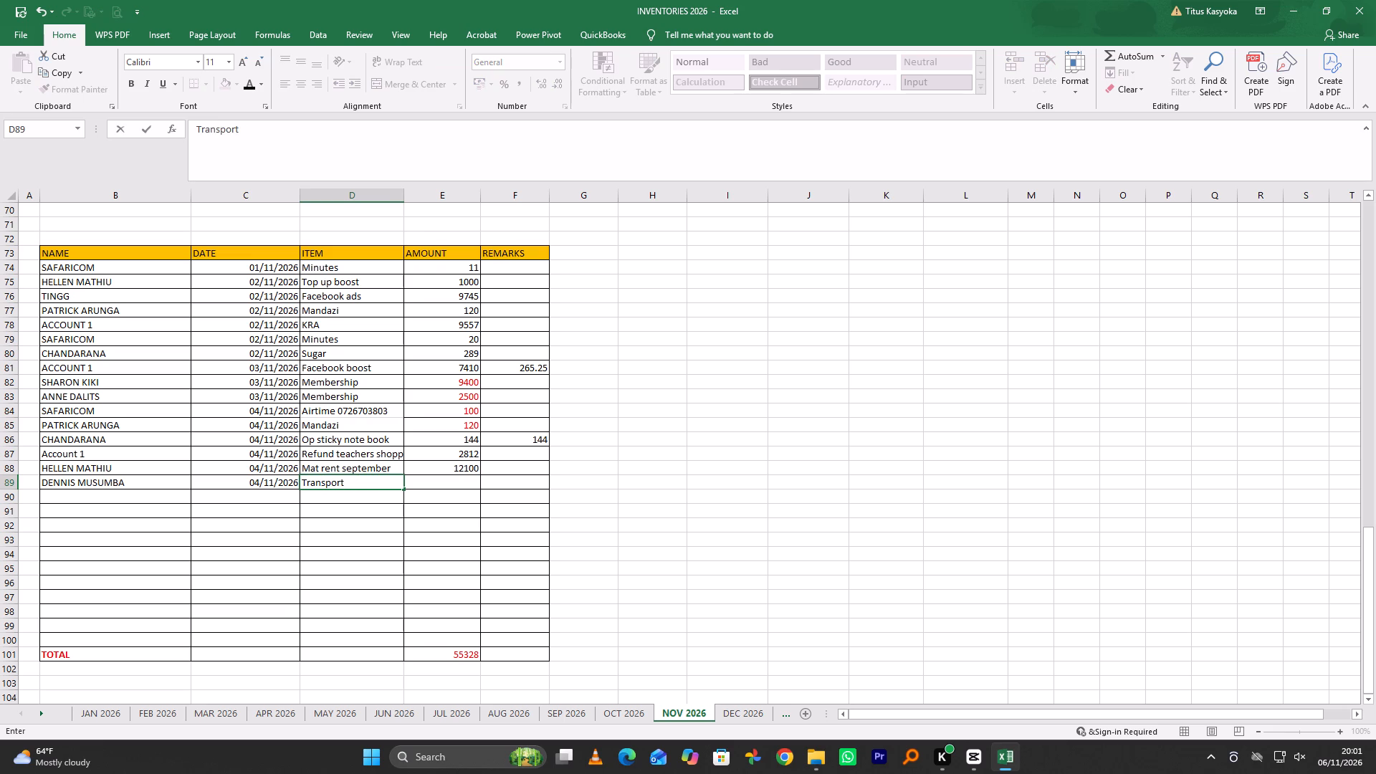
click(467, 480)
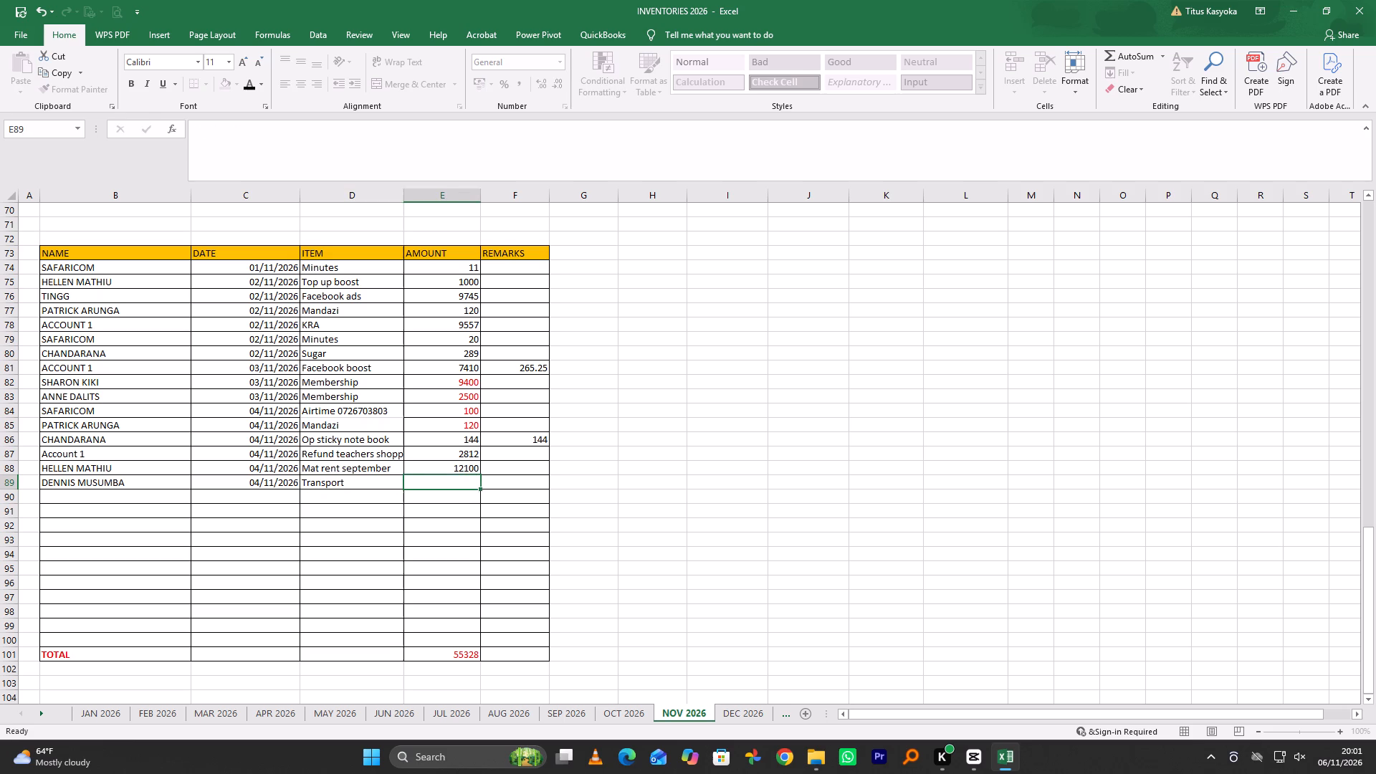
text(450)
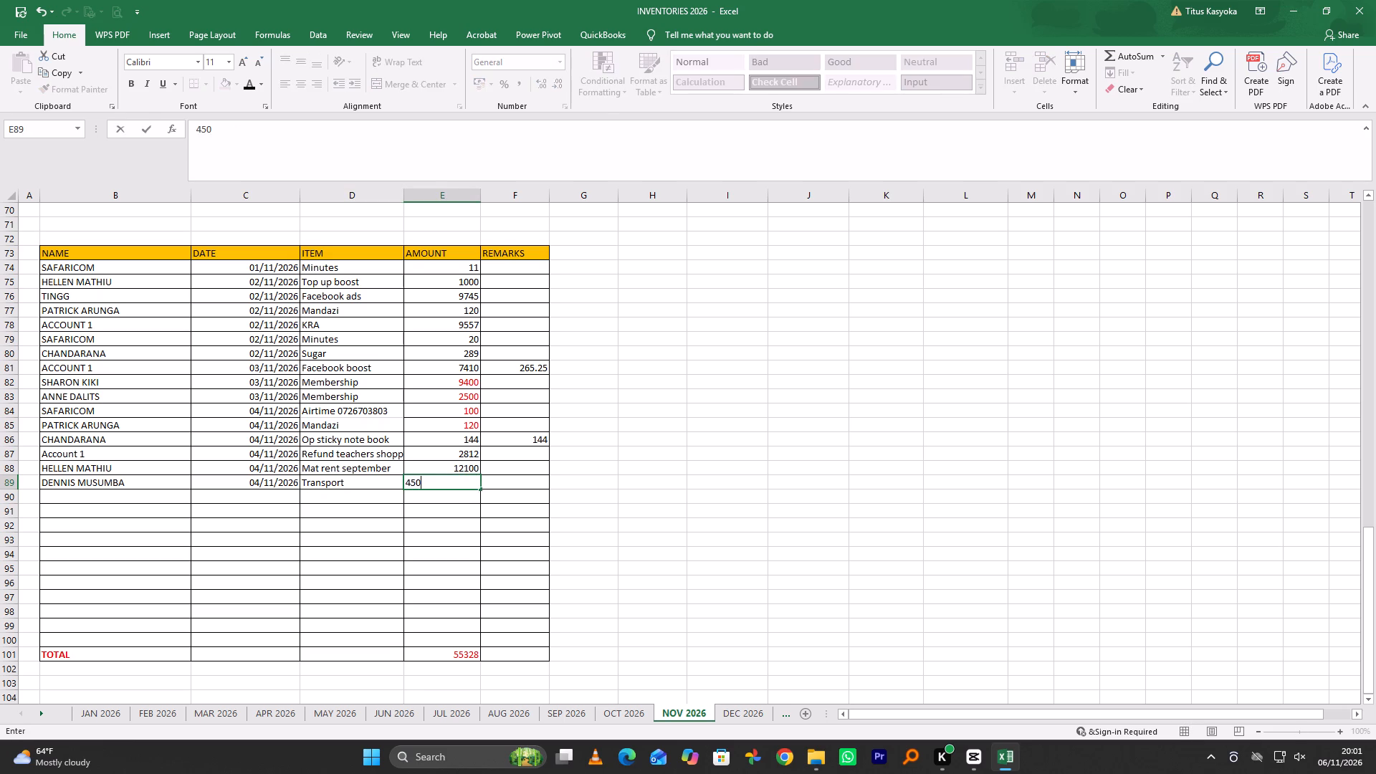
click(515, 486)
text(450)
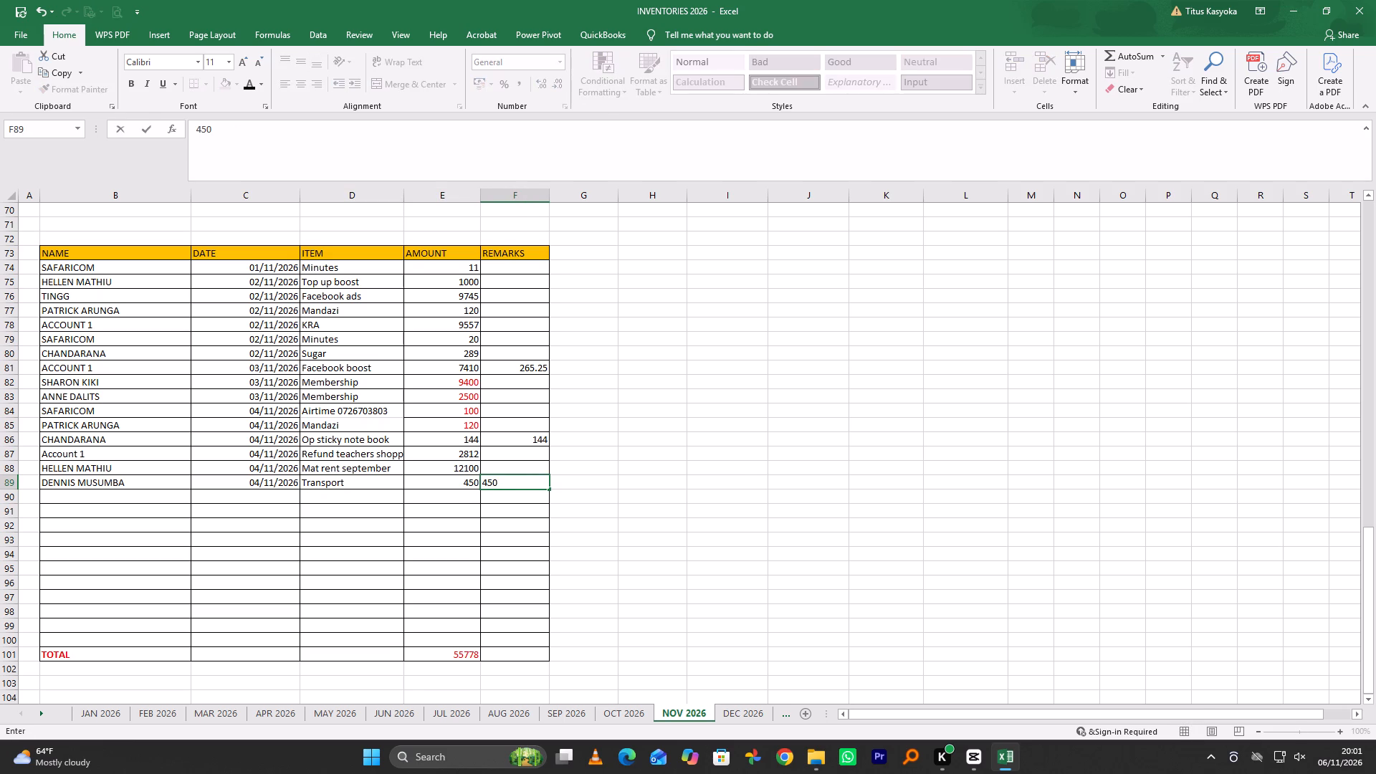
click(776, 474)
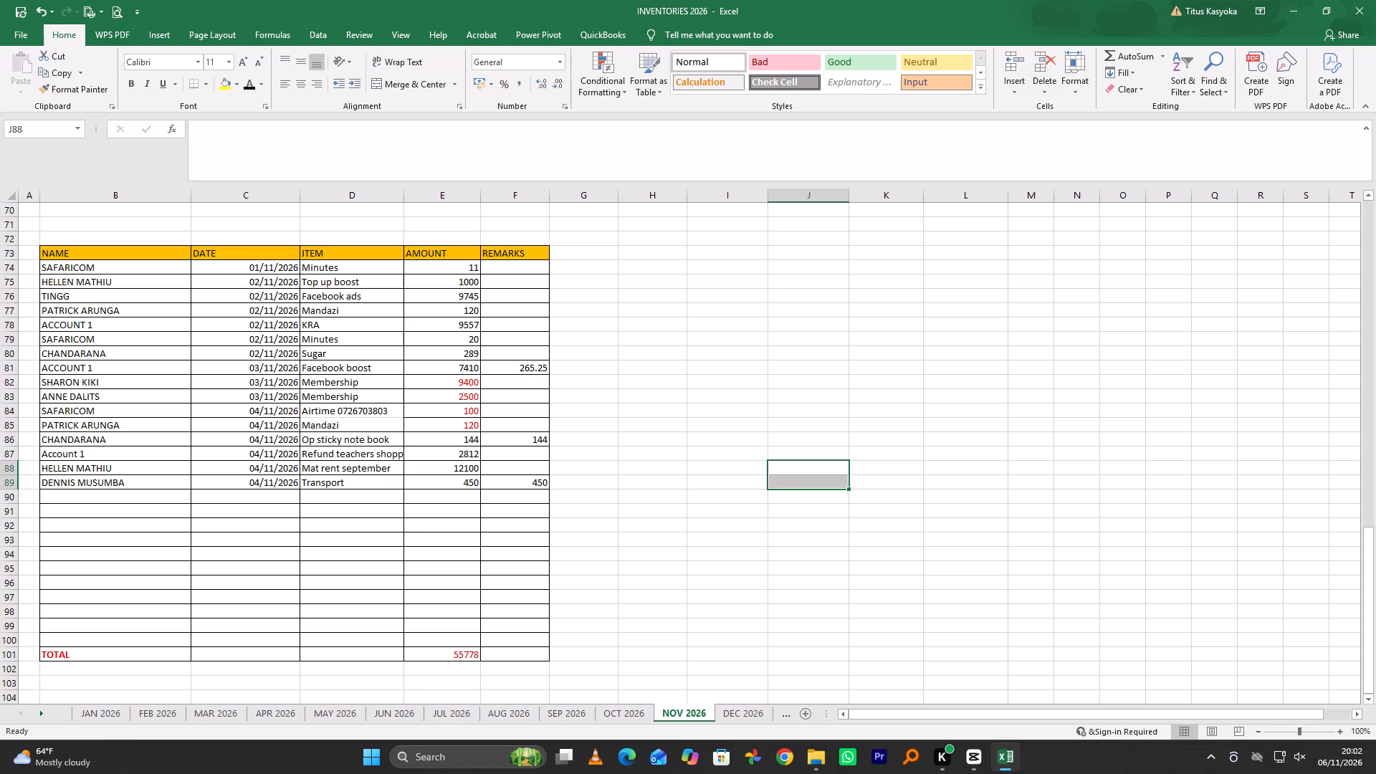
Enter the next payee's full name in capitals in the first empty expense row, below the Transport entry.
click(97, 496)
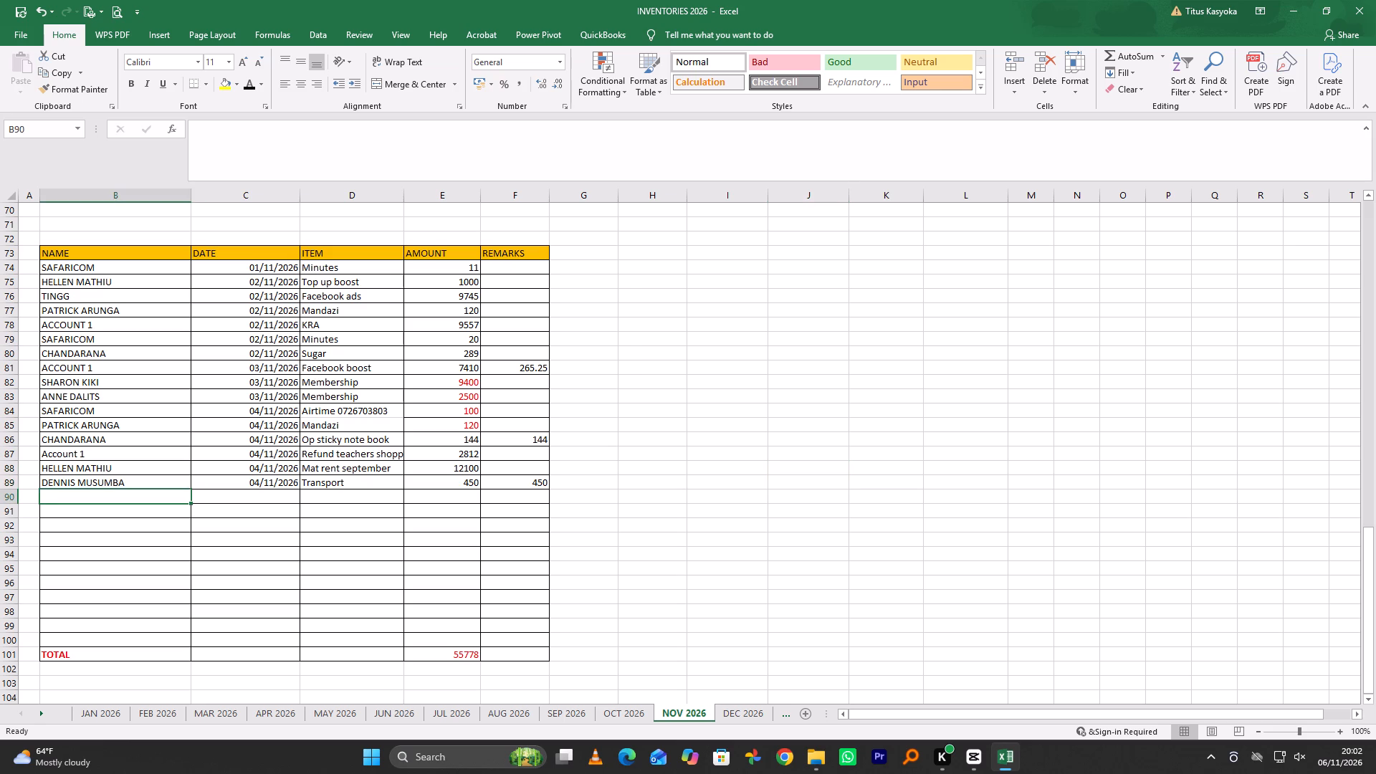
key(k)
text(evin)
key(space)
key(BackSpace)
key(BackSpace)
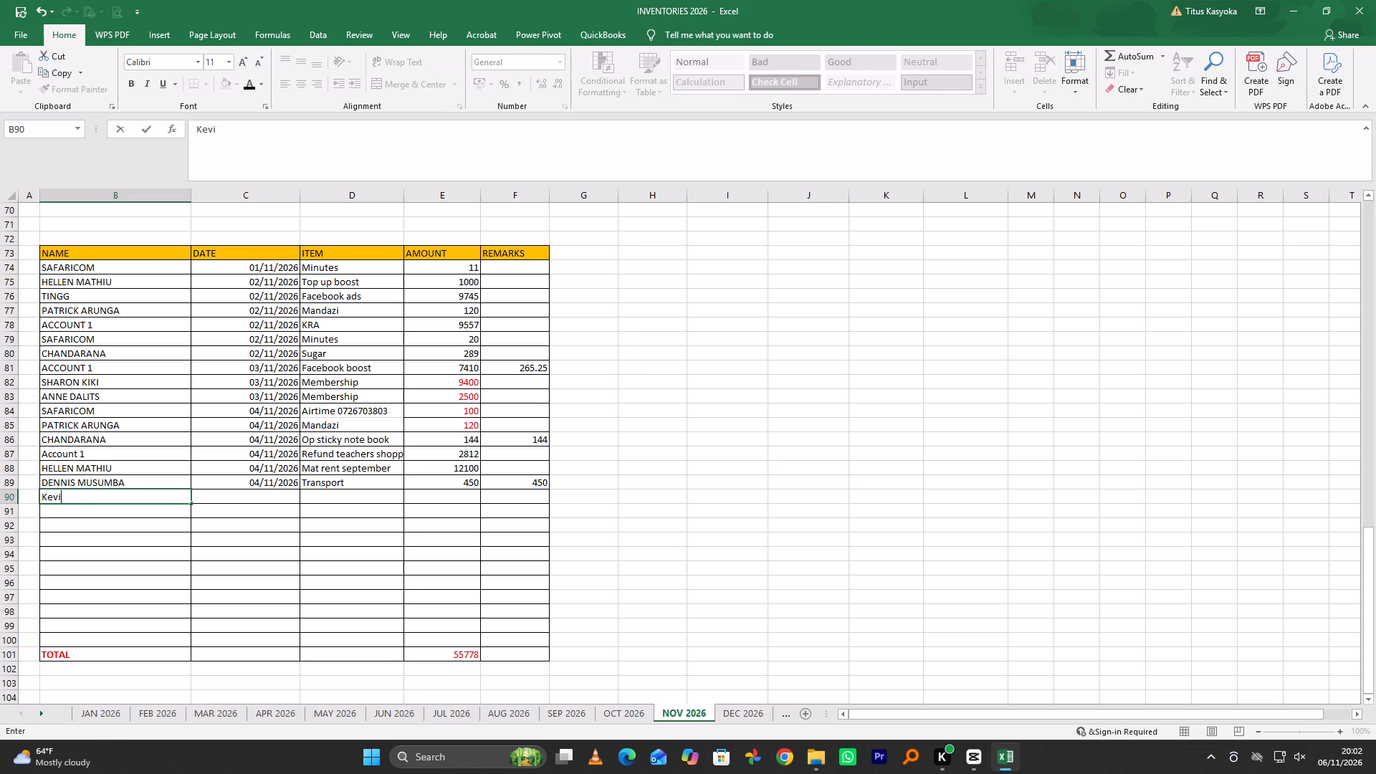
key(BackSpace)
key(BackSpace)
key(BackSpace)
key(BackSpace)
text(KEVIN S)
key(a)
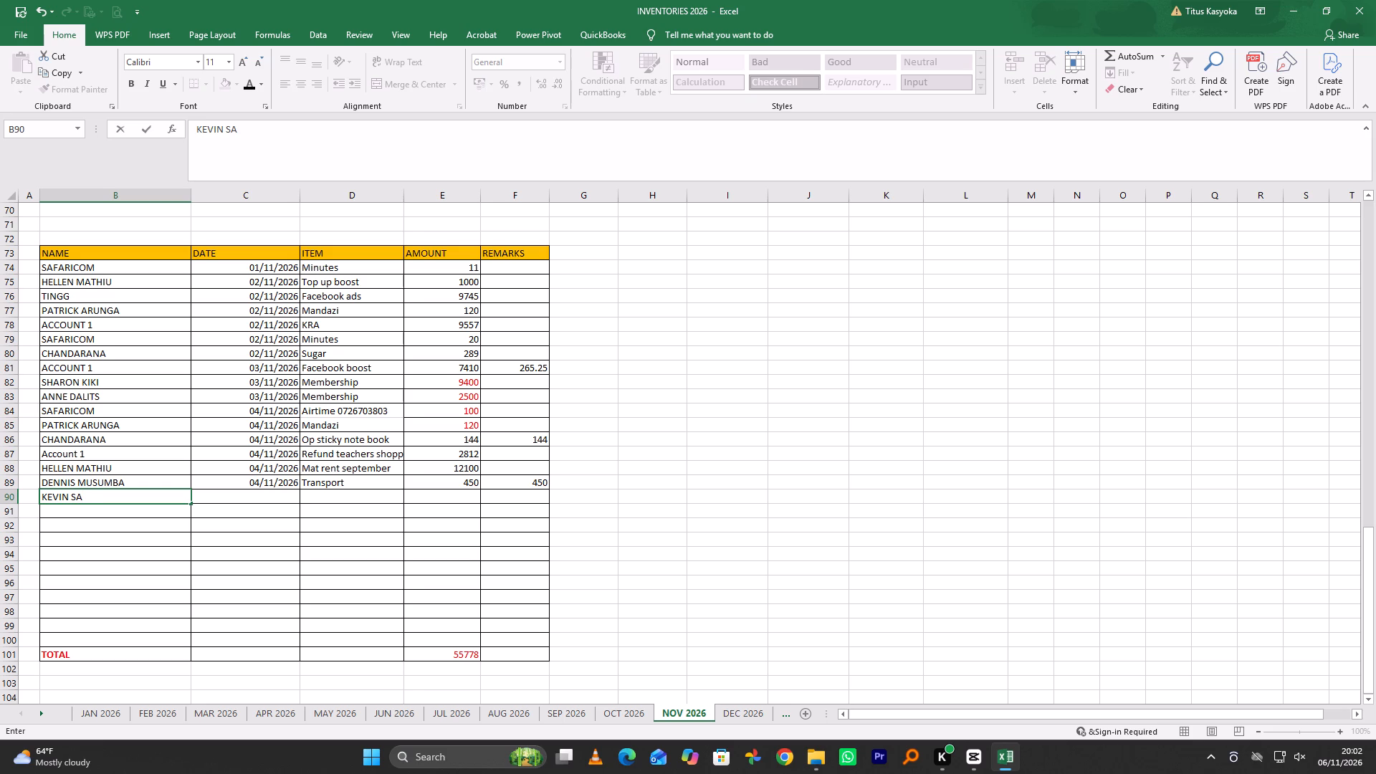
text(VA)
Fill the new expense row's date as 05/11/2026 and item as Transport from the row above.
click(272, 486)
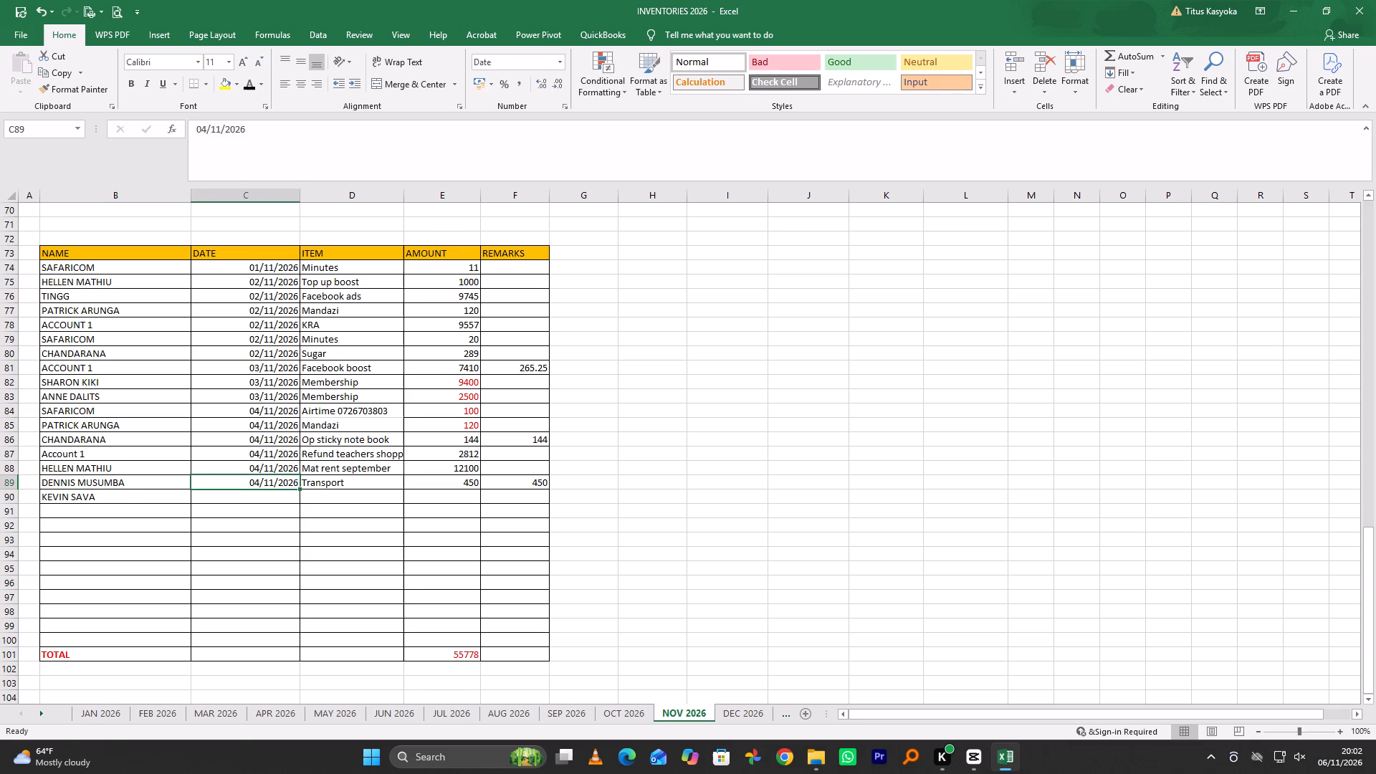
drag(299, 487, 300, 497)
click(340, 486)
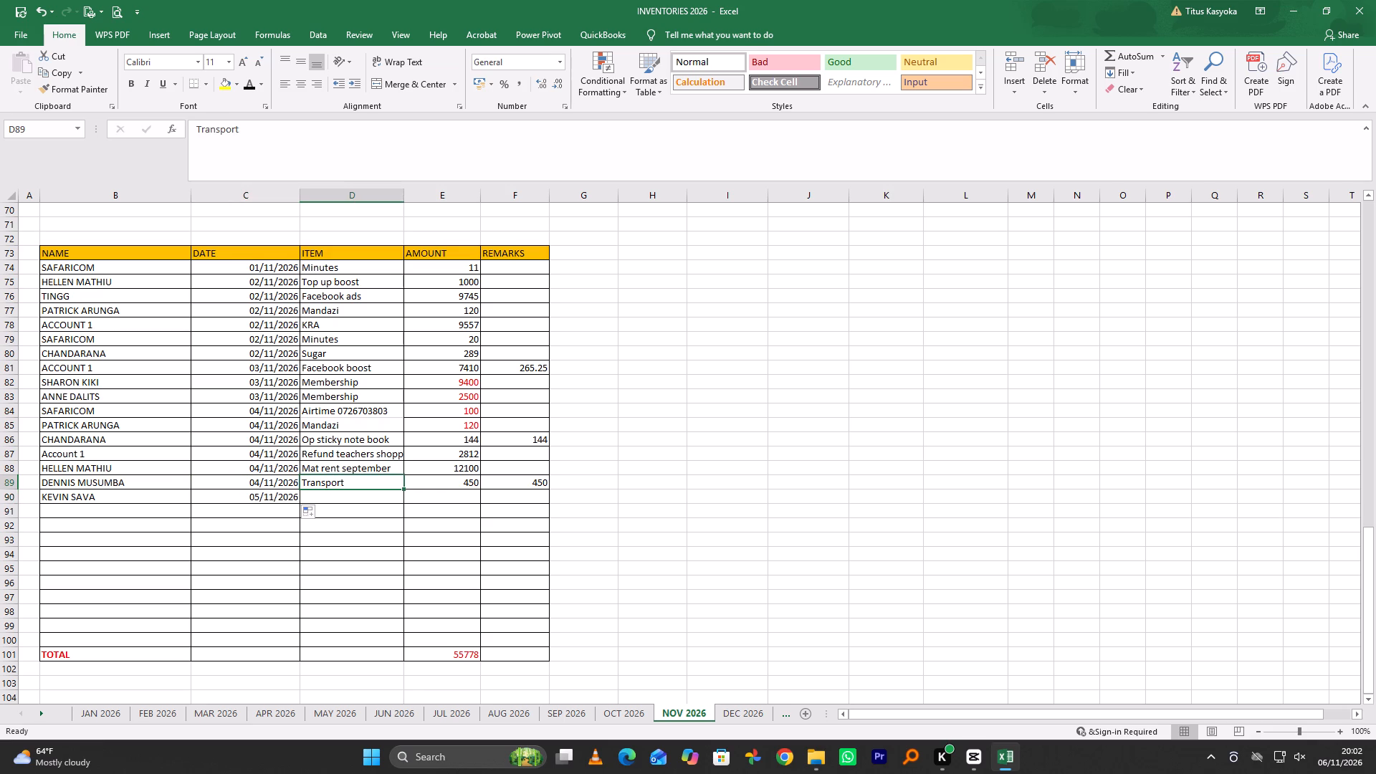
drag(403, 489, 400, 502)
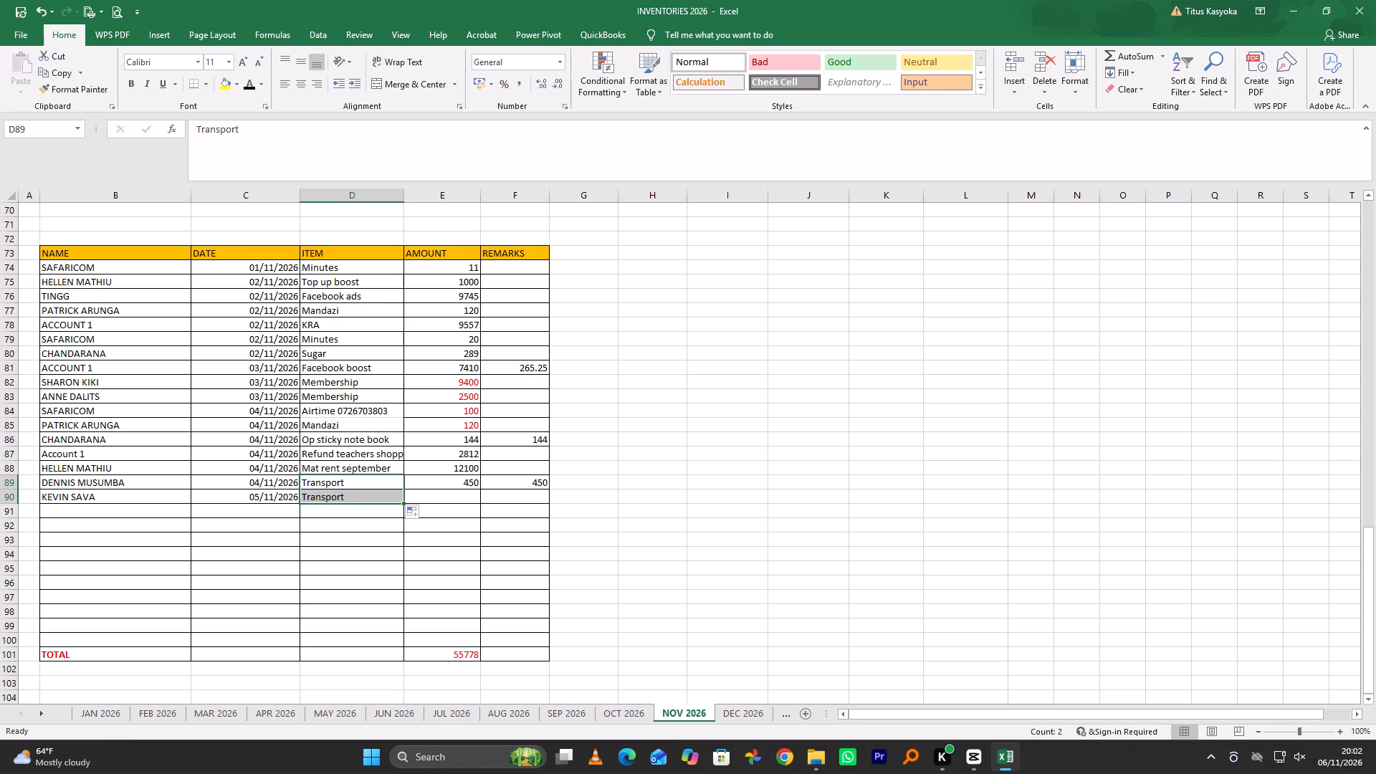
Enter 425 as both the amount and the remarks of the 05/11/2026 Transport expense.
double_click(462, 497)
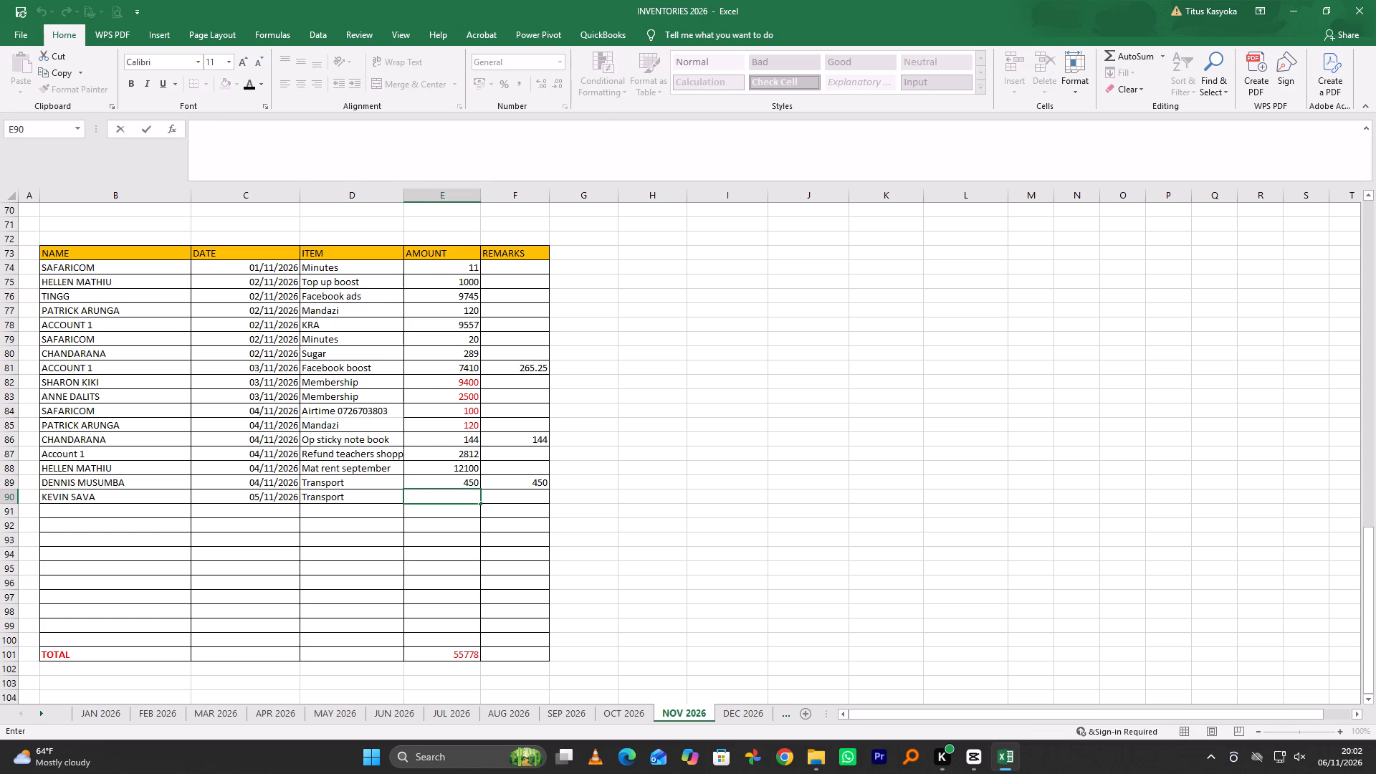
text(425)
click(531, 494)
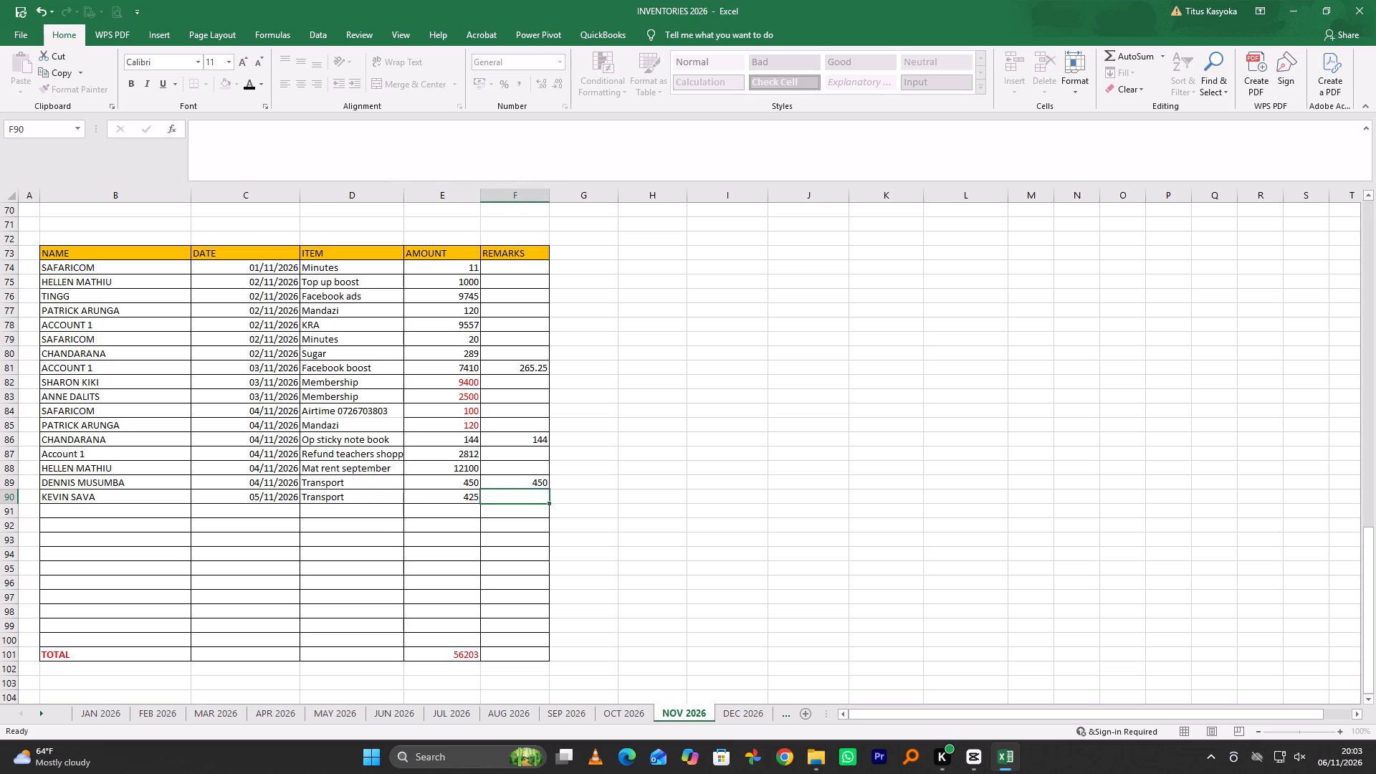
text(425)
click(704, 508)
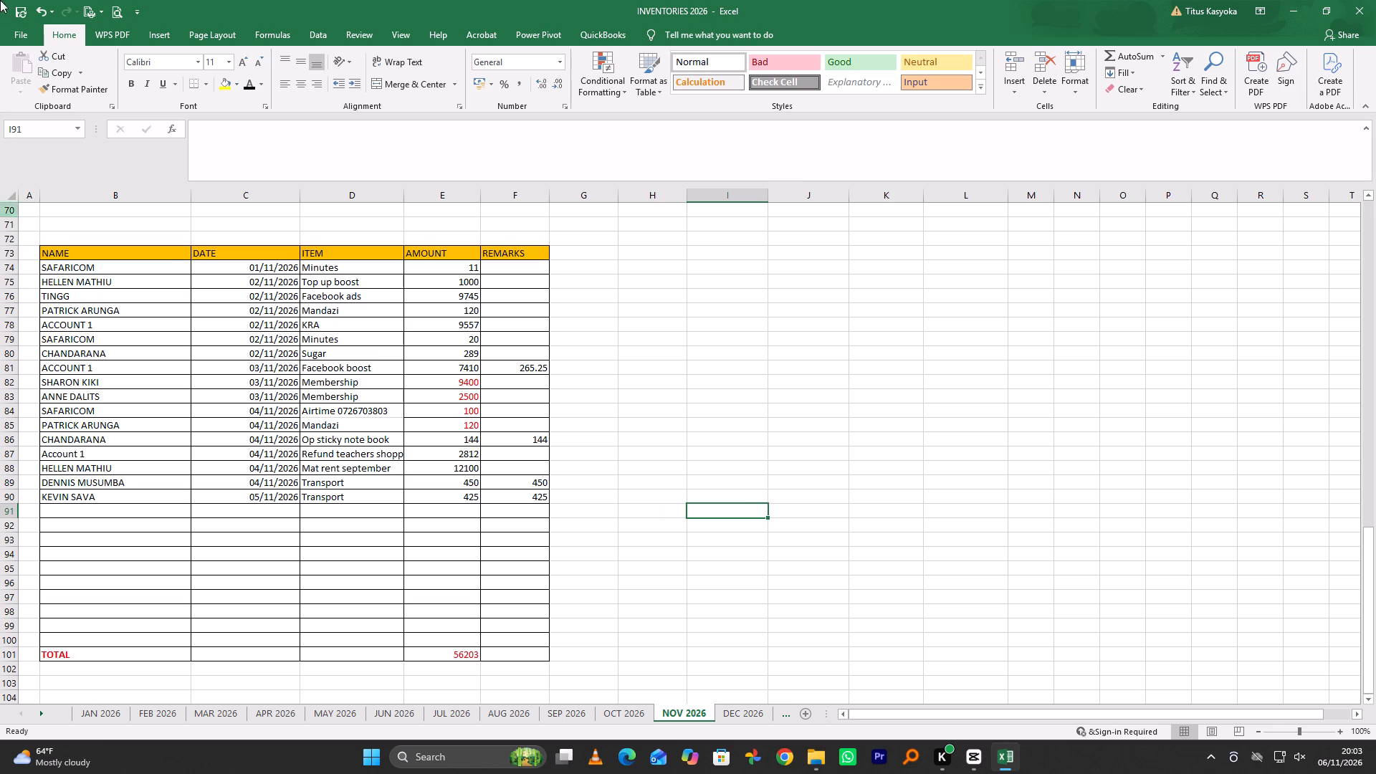
Start a new expense row below the 425 Transport entry with the next payee's full name in capitals and date 05/11/2026.
double_click(87, 510)
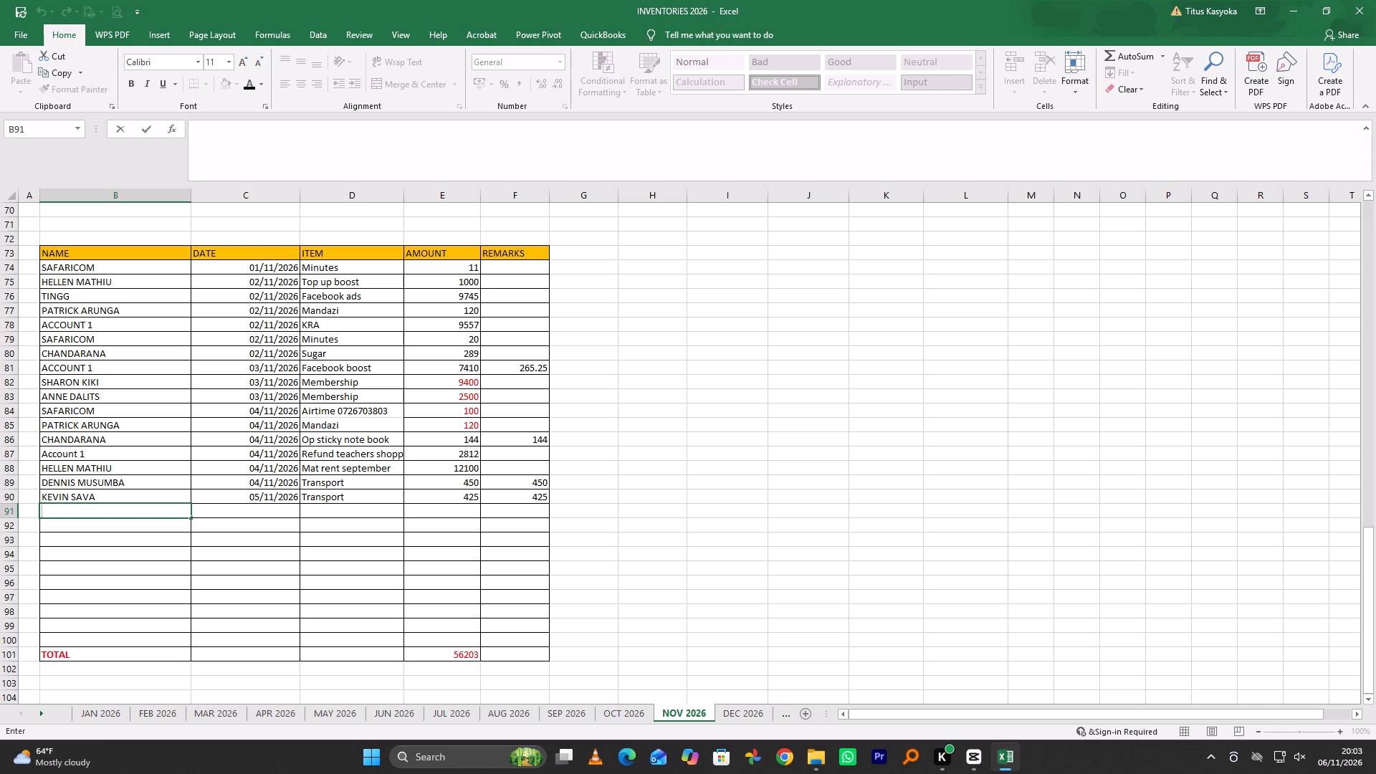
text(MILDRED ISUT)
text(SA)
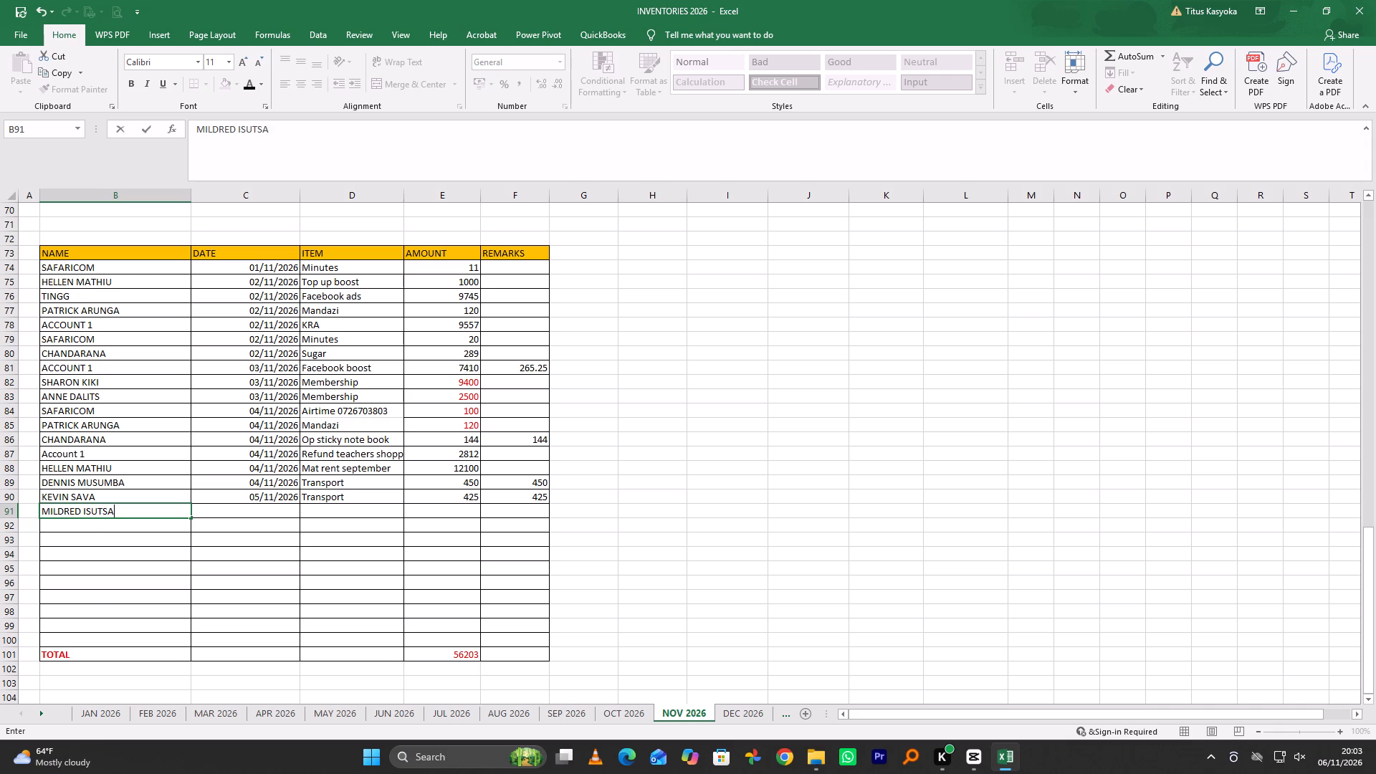
click(272, 498)
drag(299, 501, 295, 519)
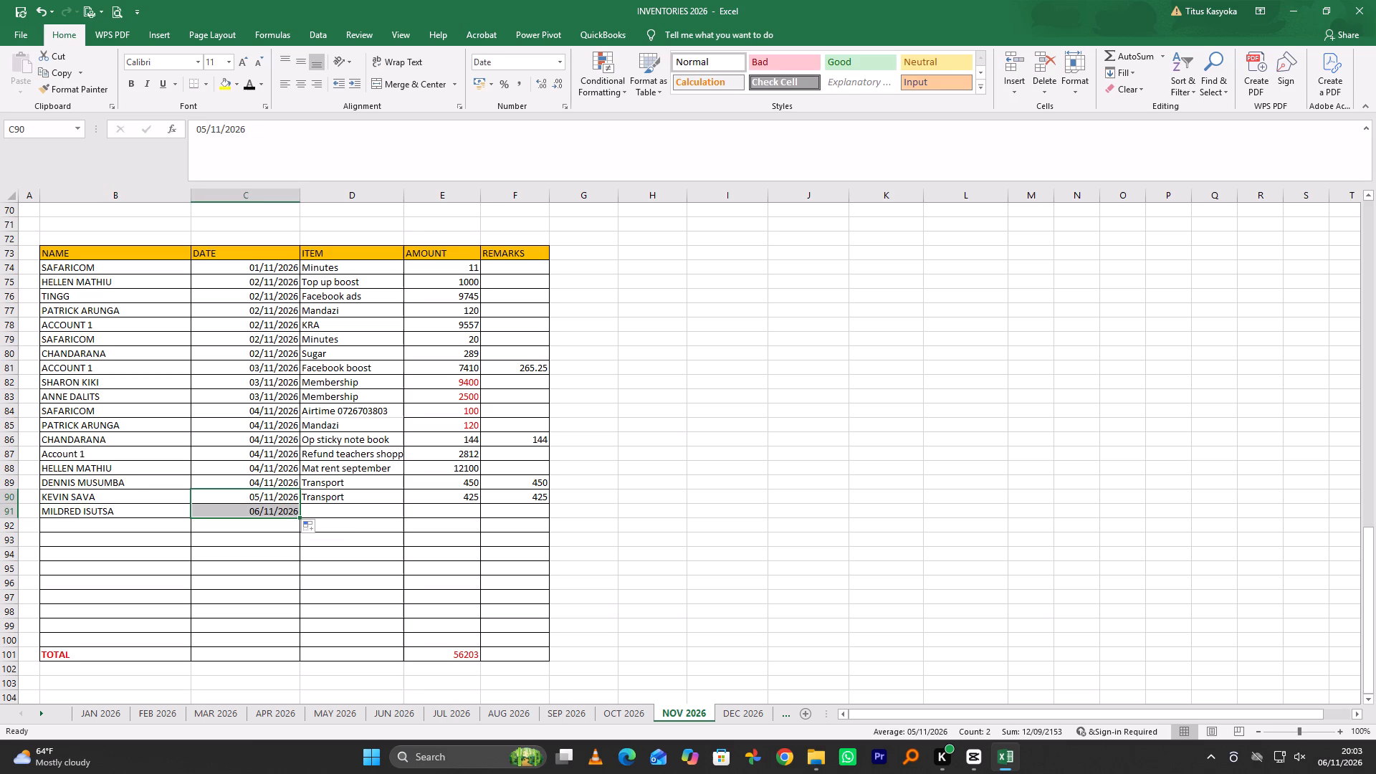
double_click(258, 512)
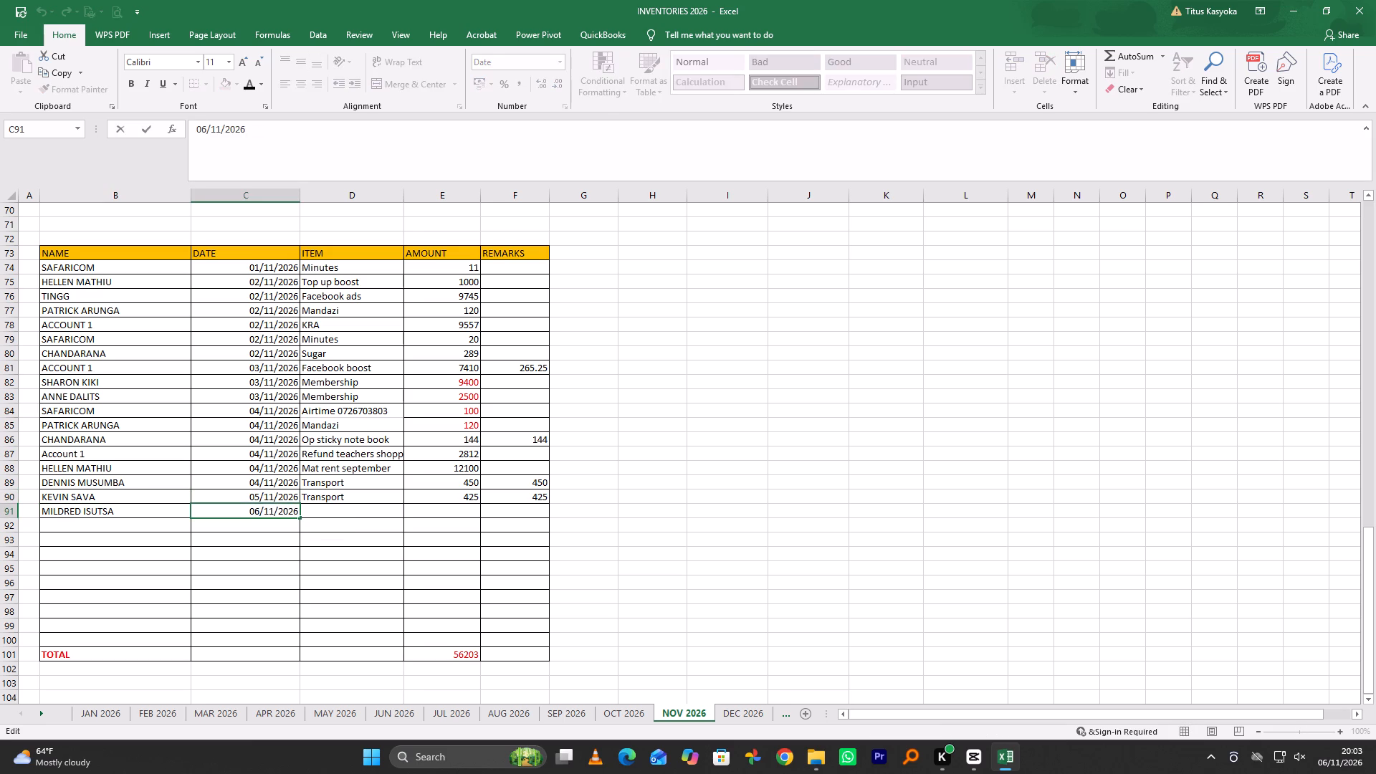
key(BackSpace)
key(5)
Complete the new 05/11/2026 expense row with item Maize and amount 80.
click(317, 511)
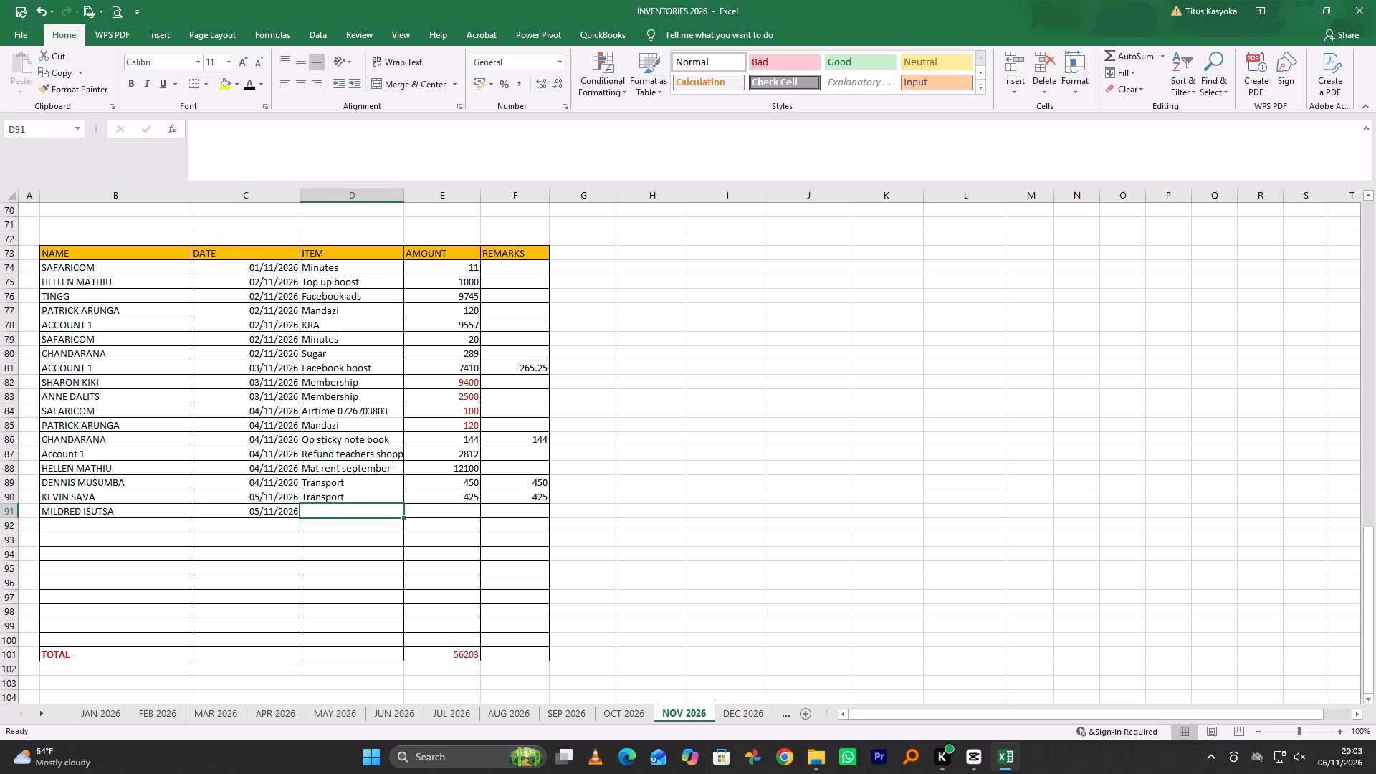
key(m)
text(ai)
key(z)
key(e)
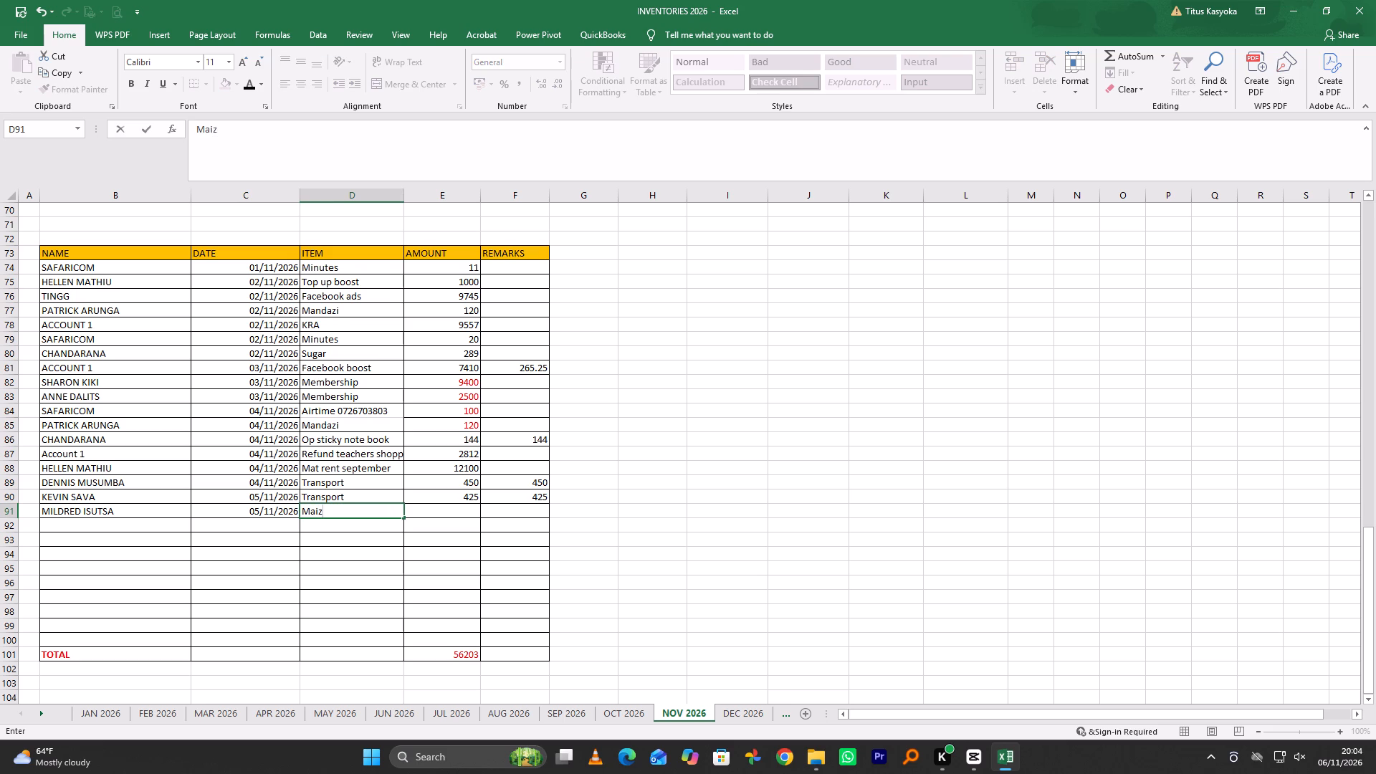
click(466, 510)
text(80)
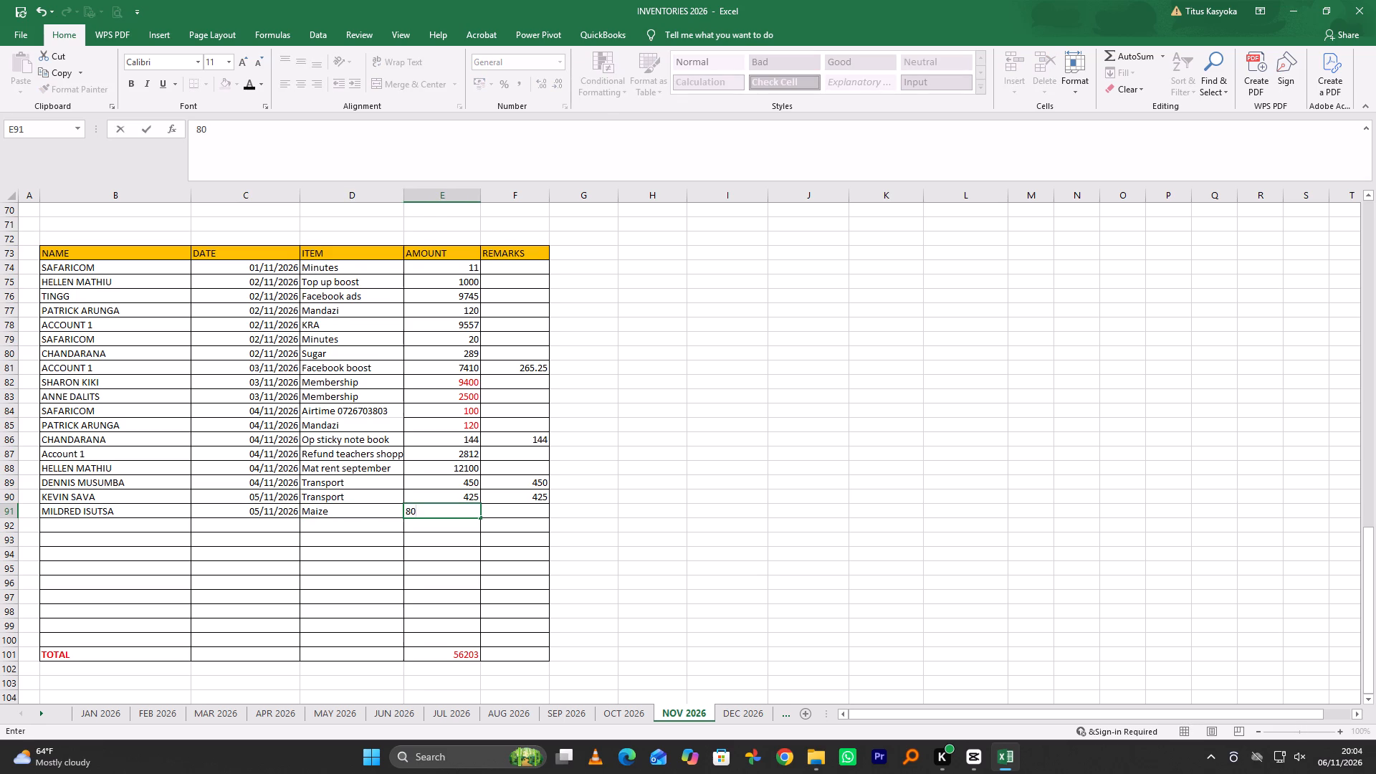
click(720, 512)
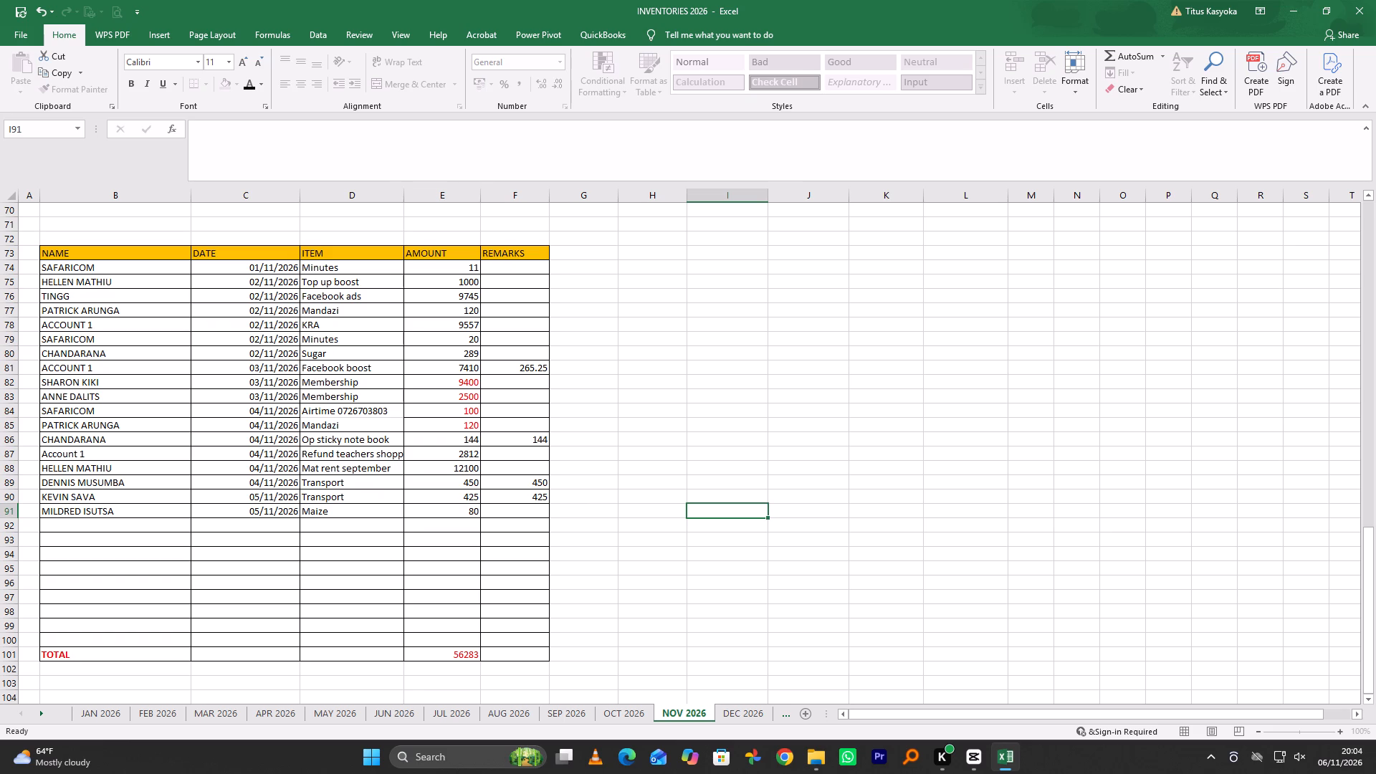
Start an expense row below the Maize entry with the next payee's full name in capitals and date 06/11/2026.
click(85, 525)
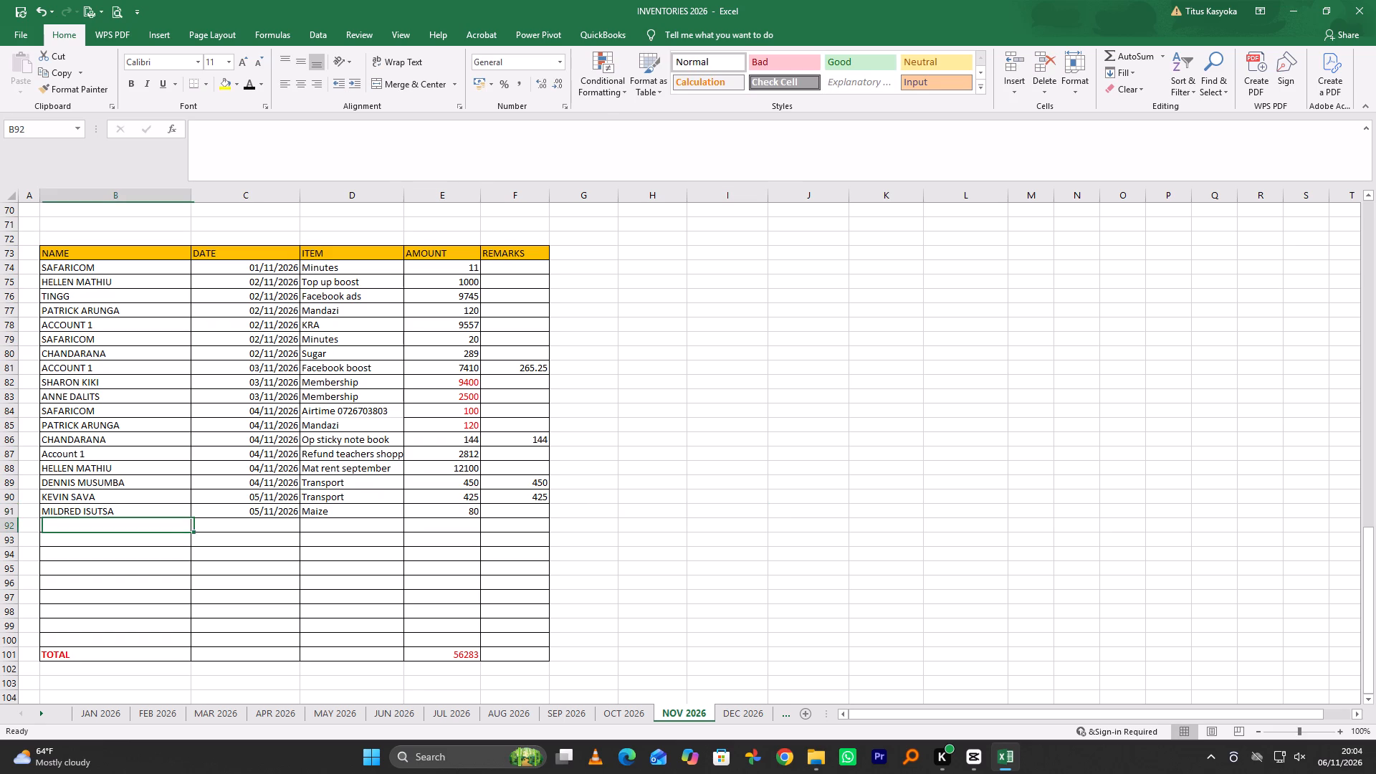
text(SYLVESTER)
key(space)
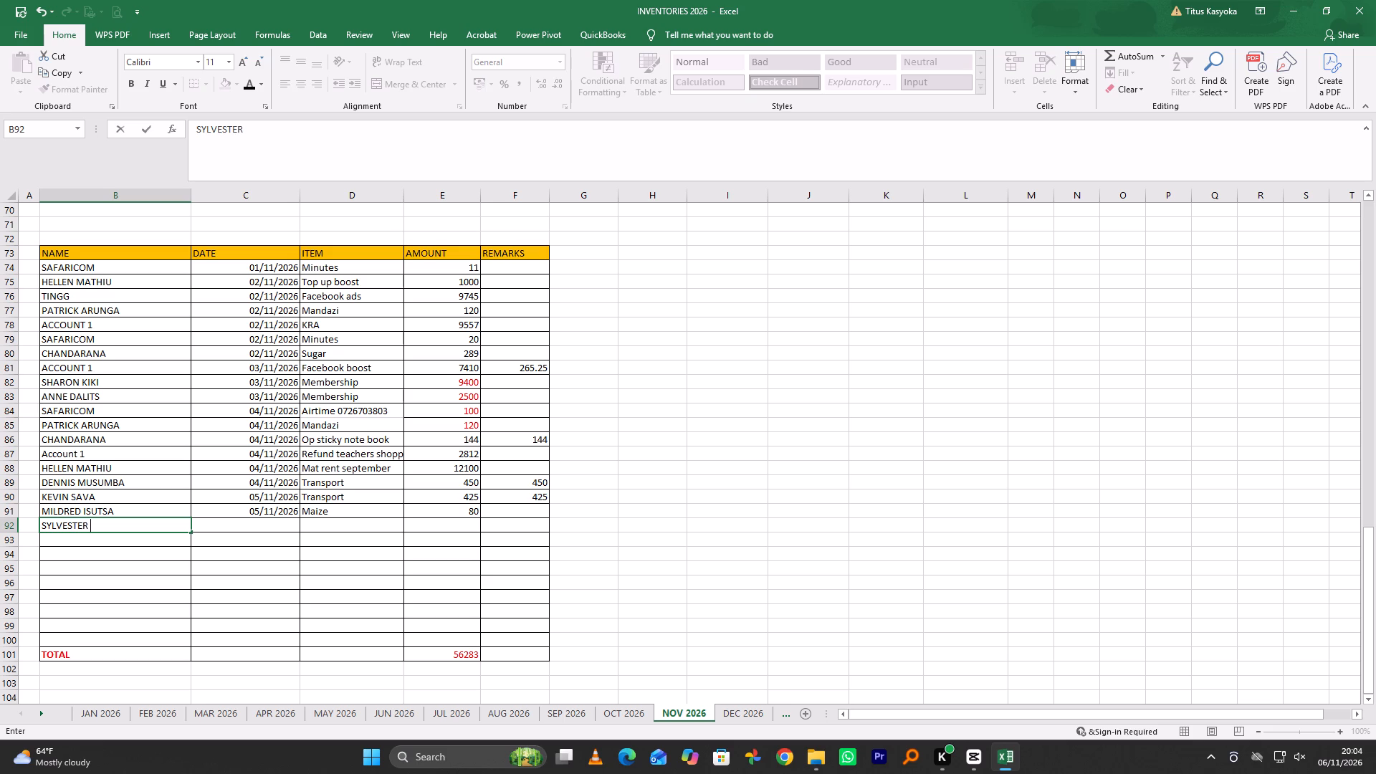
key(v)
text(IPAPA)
click(282, 510)
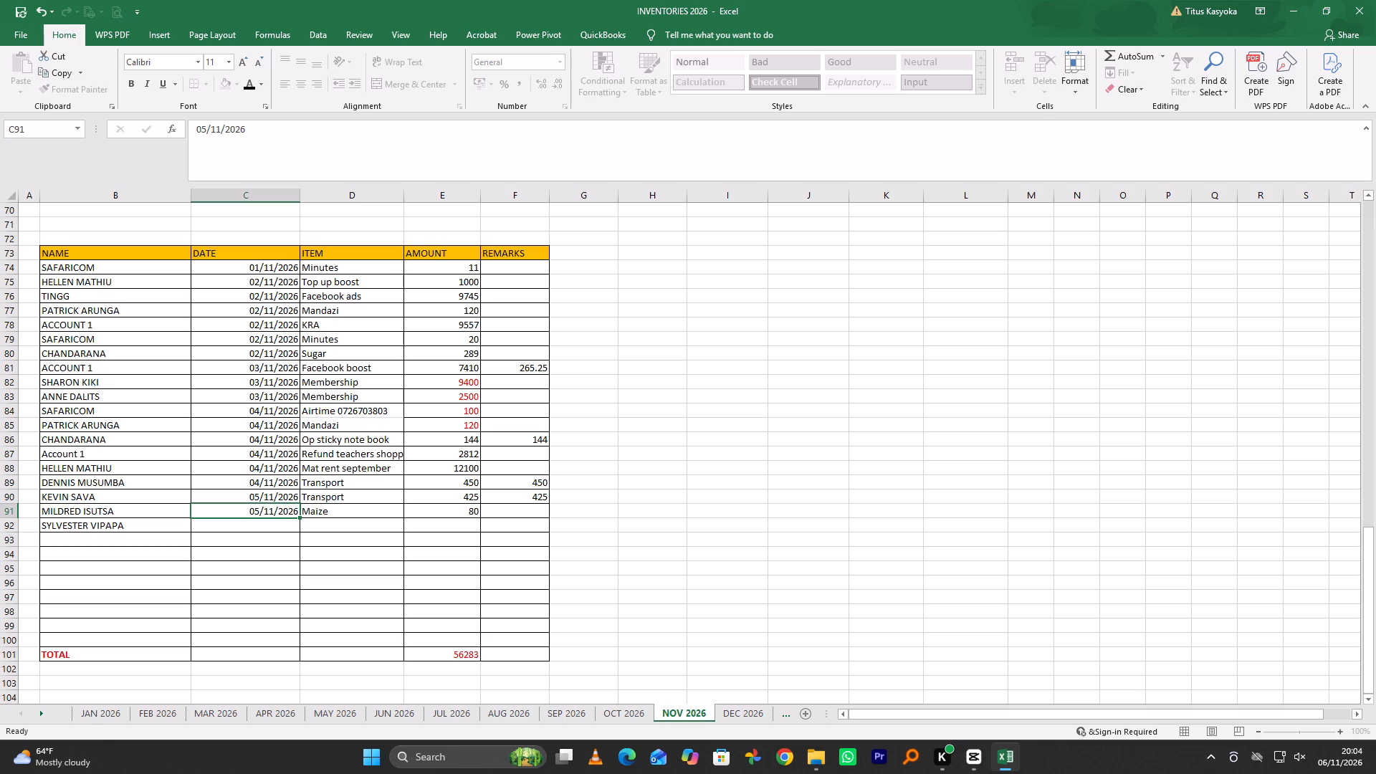
drag(299, 517, 297, 534)
Complete the 06/11/2026 expense row with item Bread and amount 130.
click(318, 527)
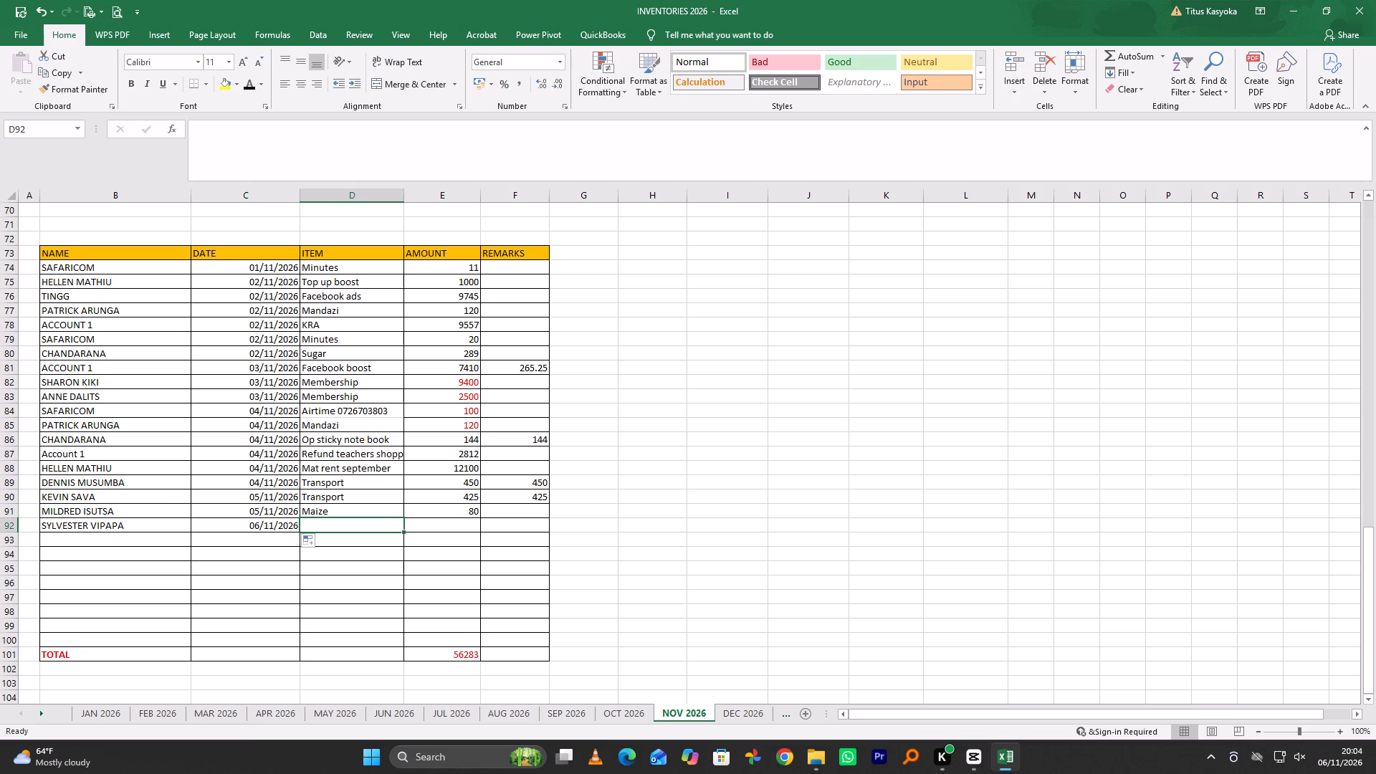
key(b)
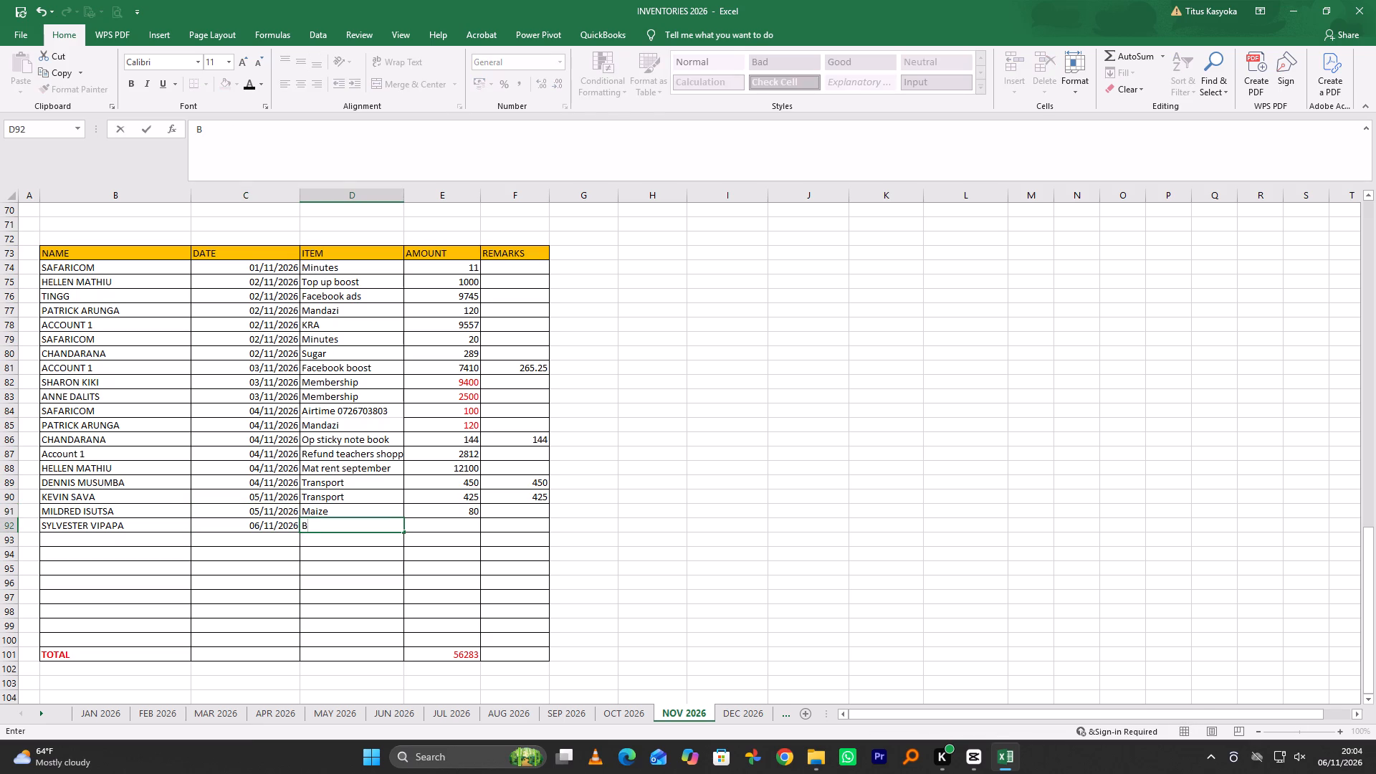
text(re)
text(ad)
click(460, 525)
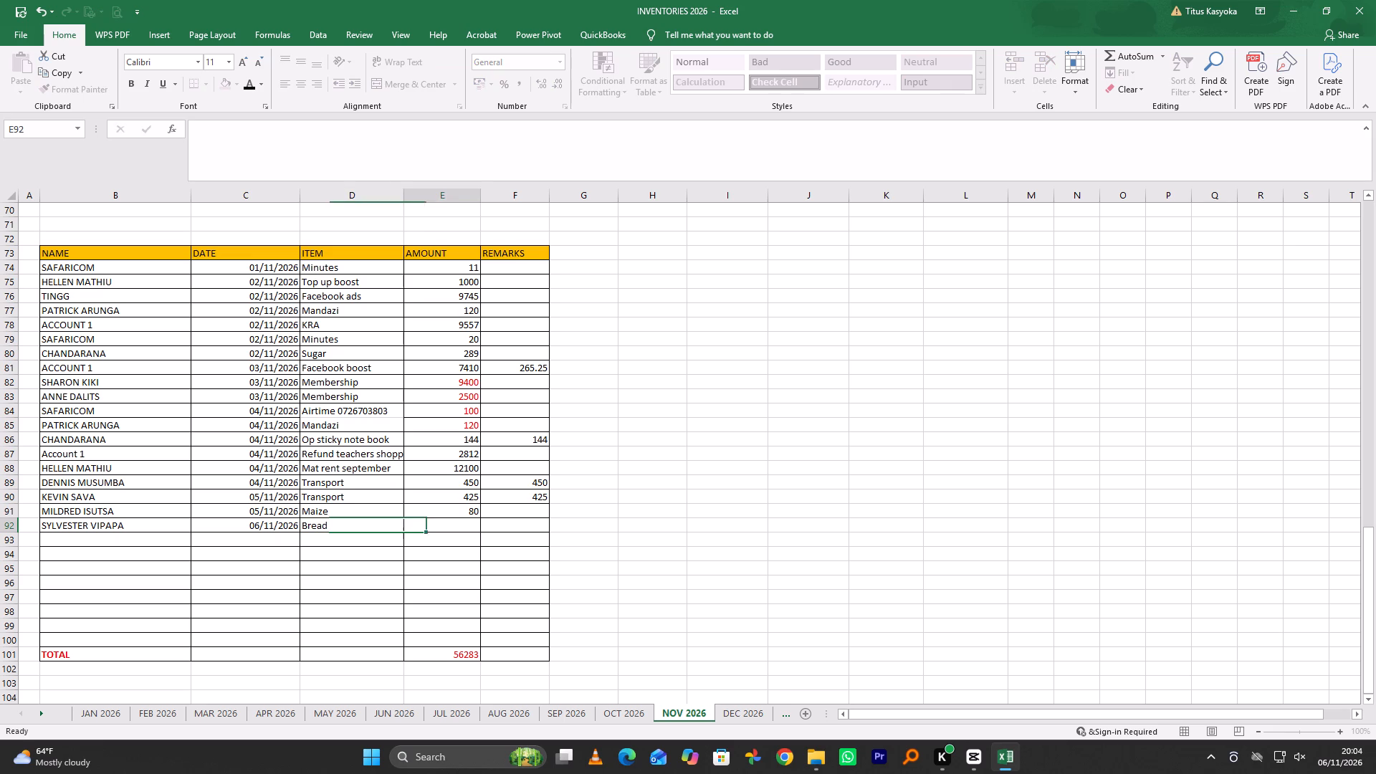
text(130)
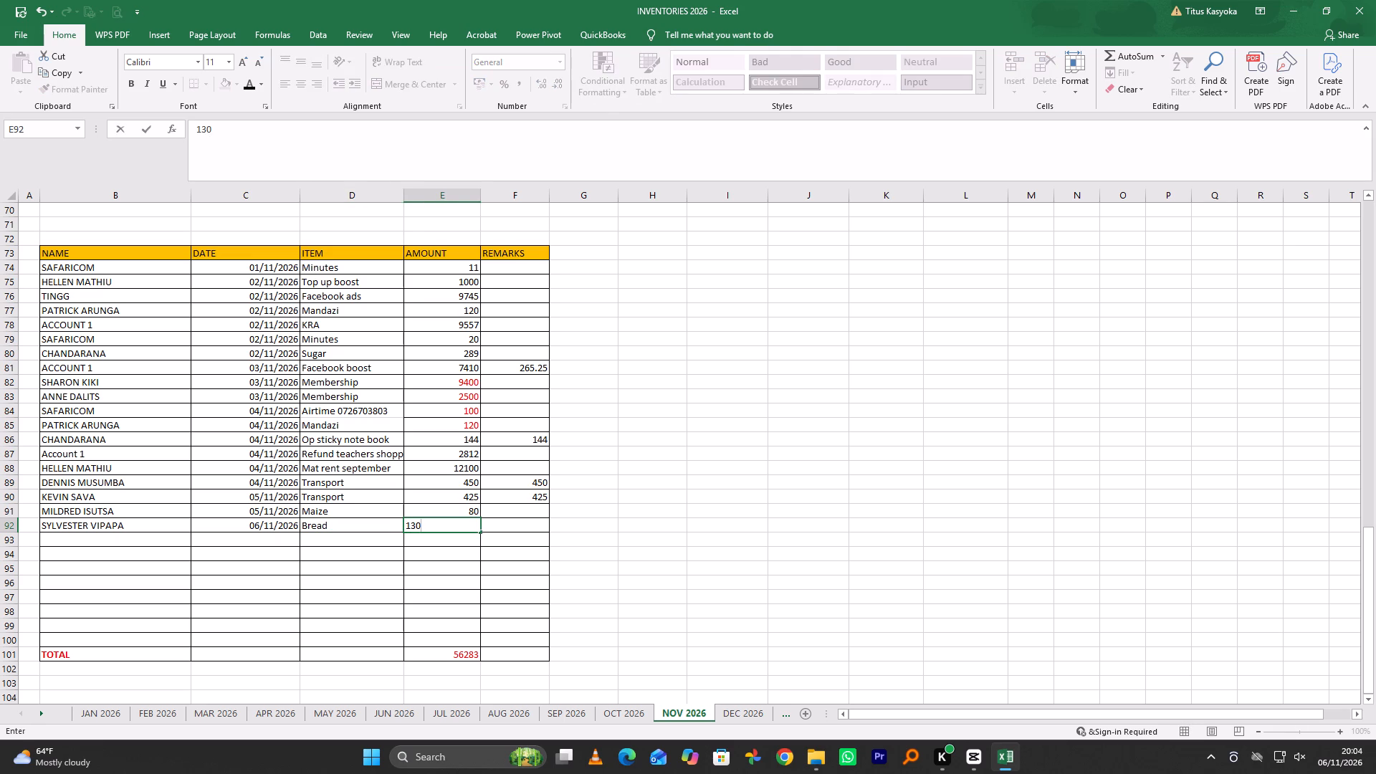
click(462, 595)
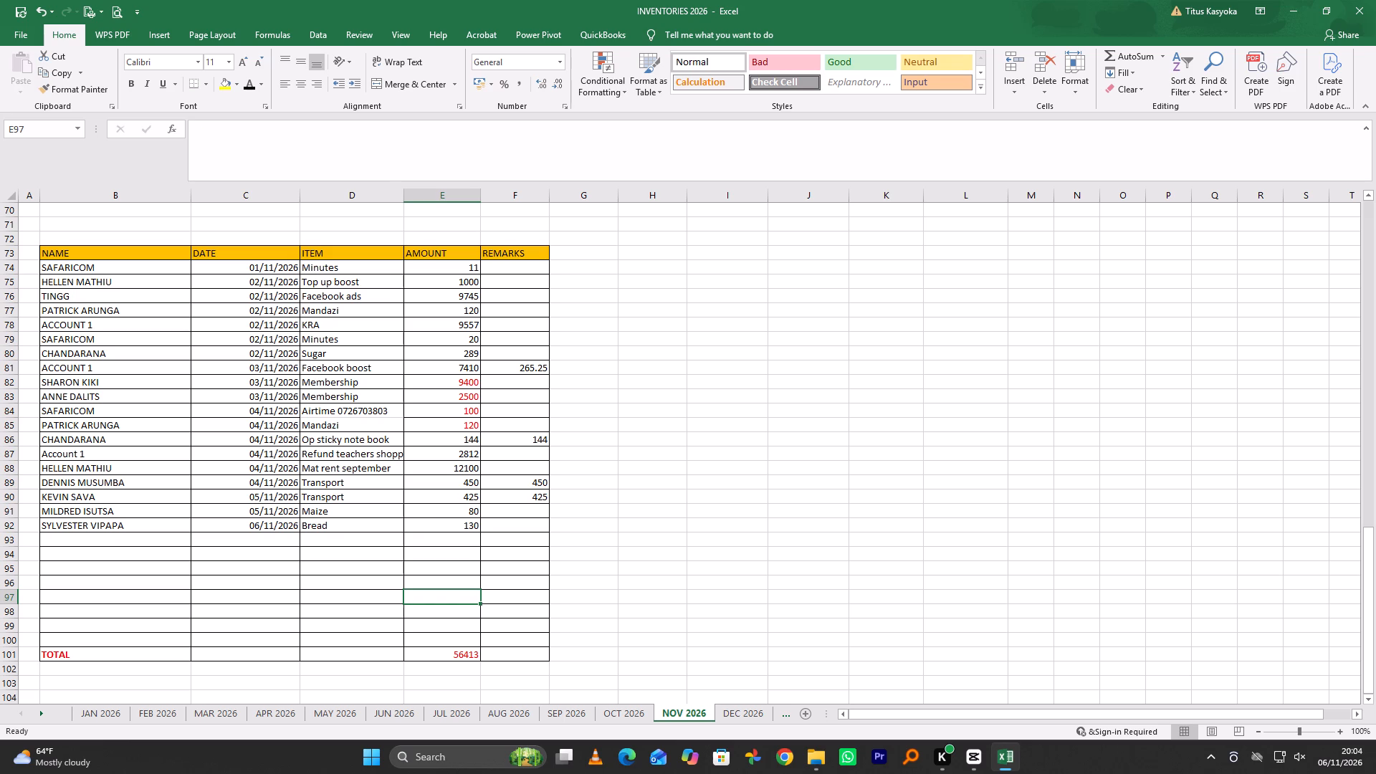
Enter Black Ink as the item in the first empty expense row, below the Bread entry.
click(315, 540)
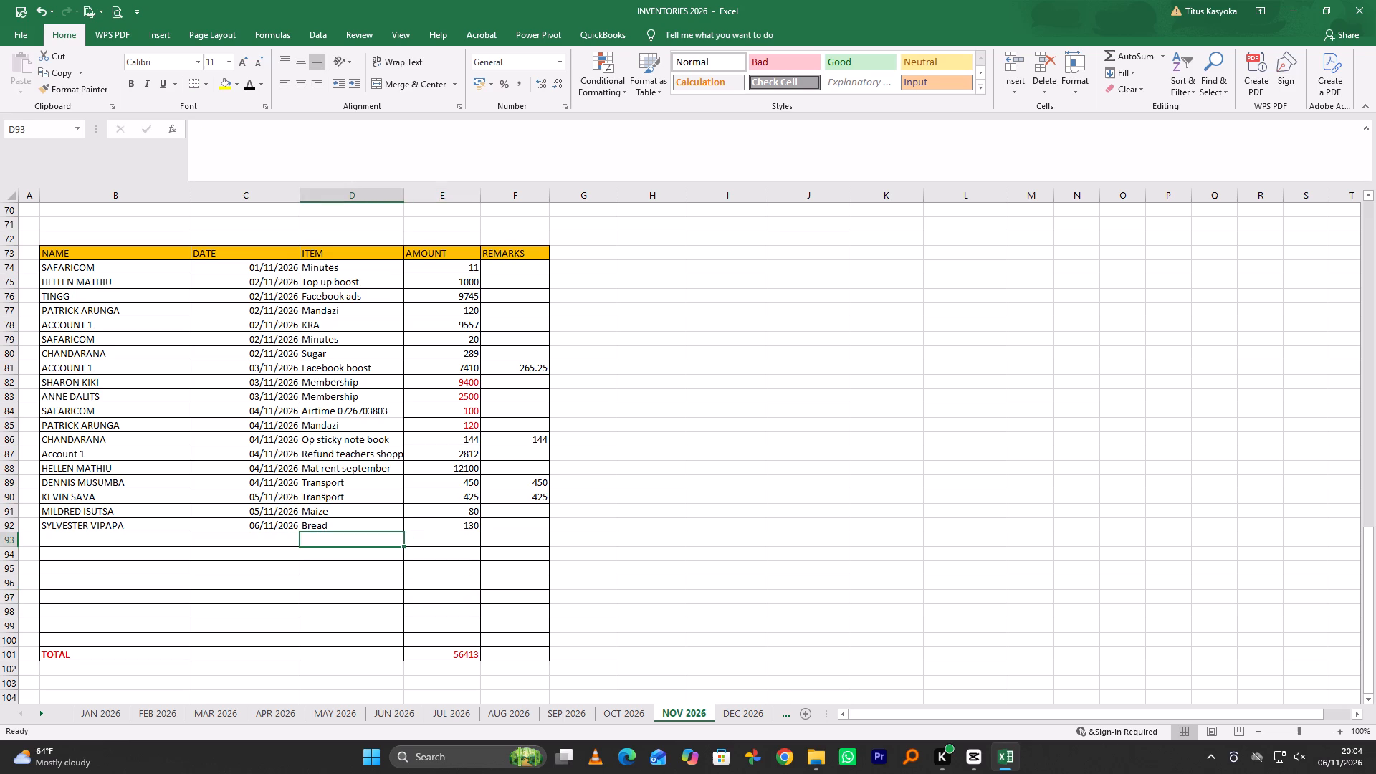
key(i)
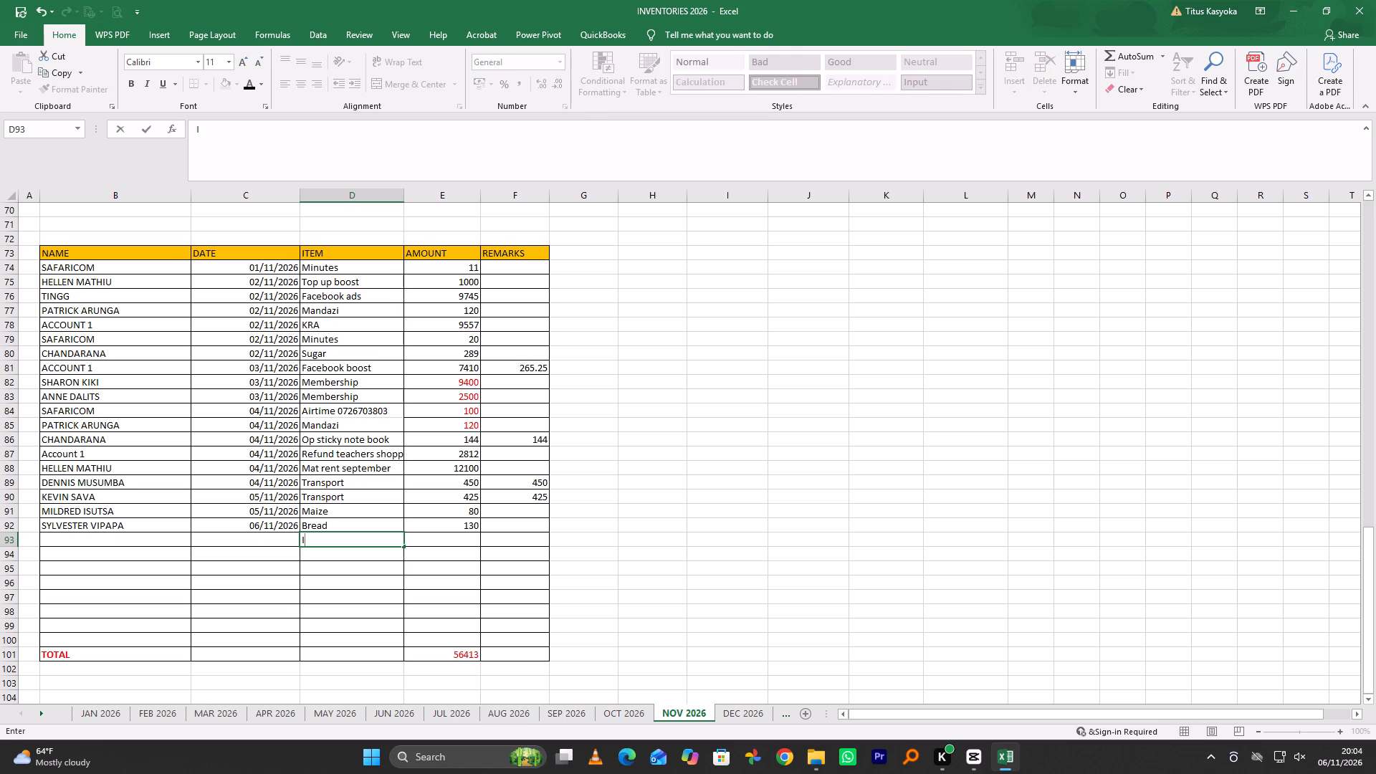
key(BackSpace)
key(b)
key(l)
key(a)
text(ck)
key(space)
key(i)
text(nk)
Enter 1834 as both the amount and the remarks of the Black Ink expense.
click(459, 536)
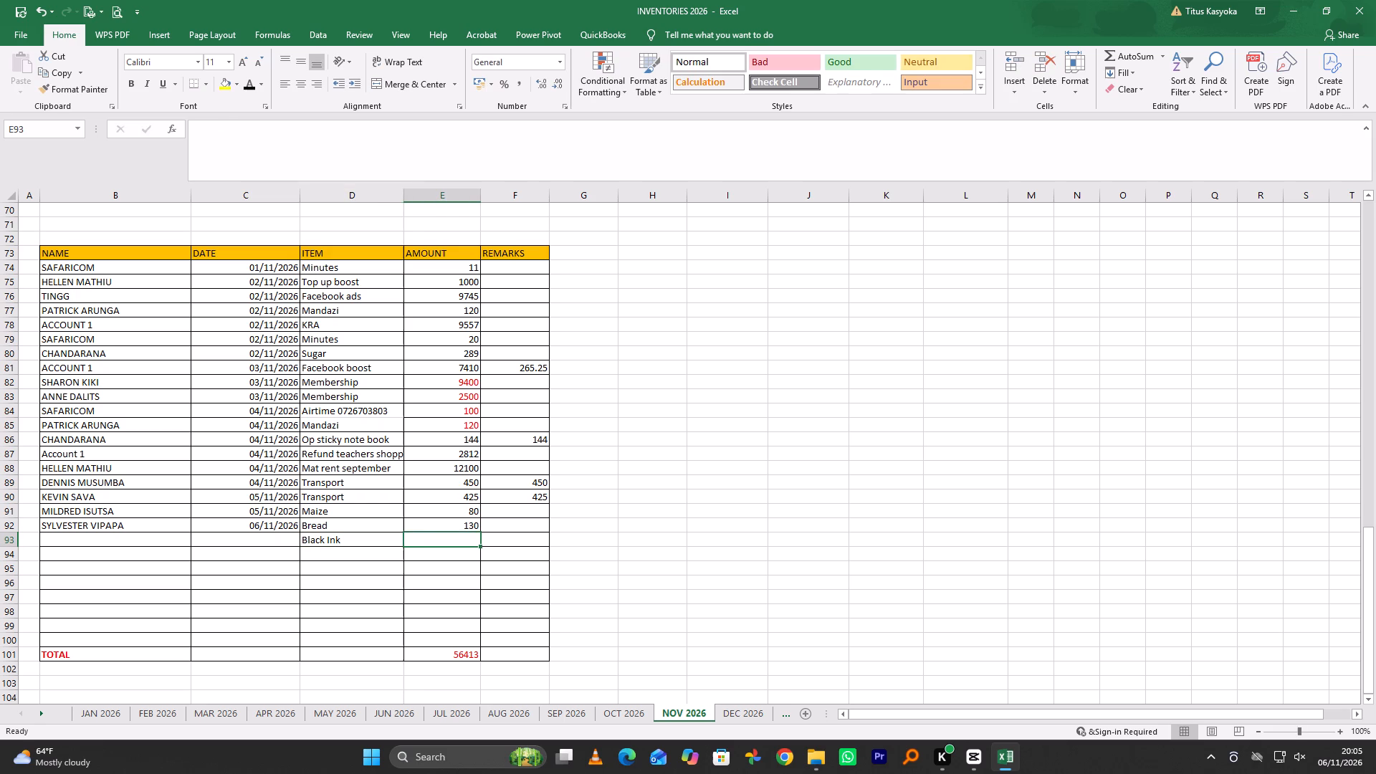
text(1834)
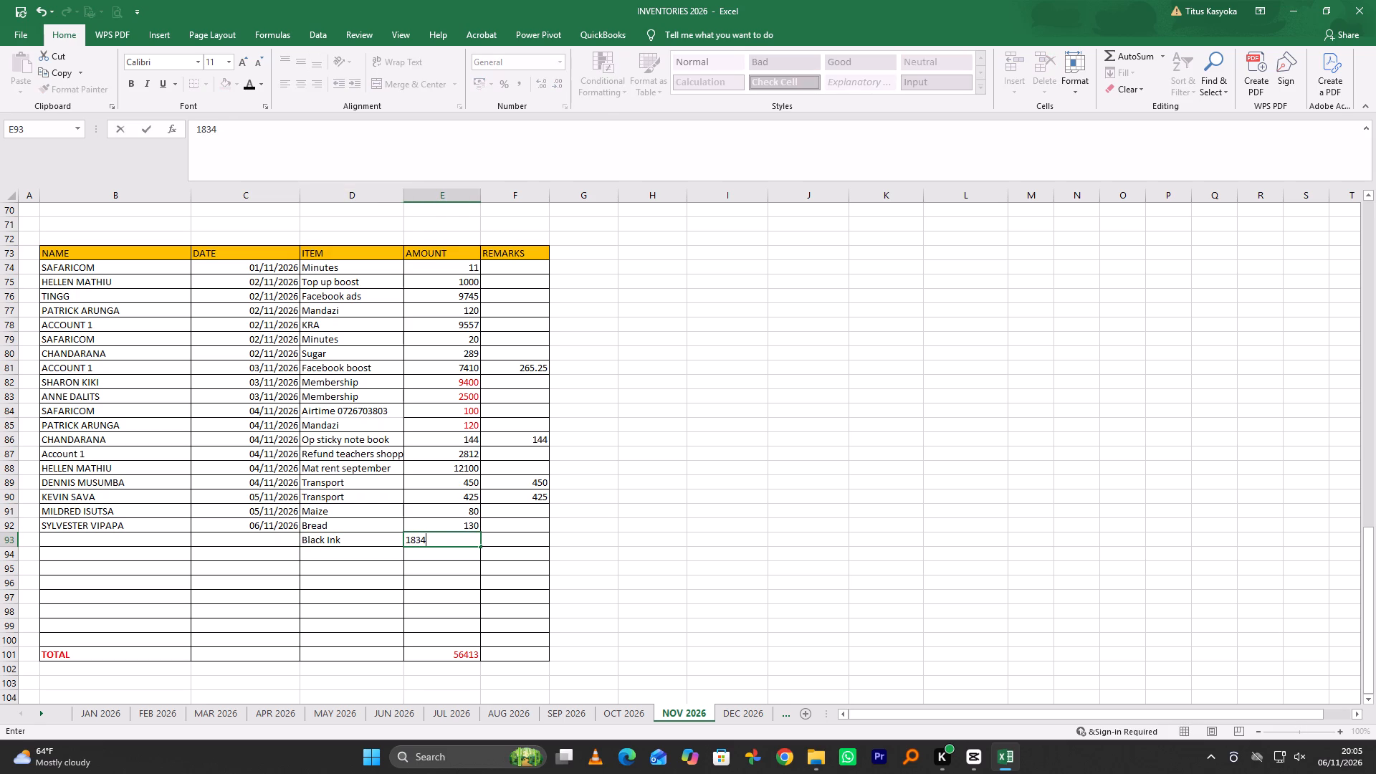
click(511, 540)
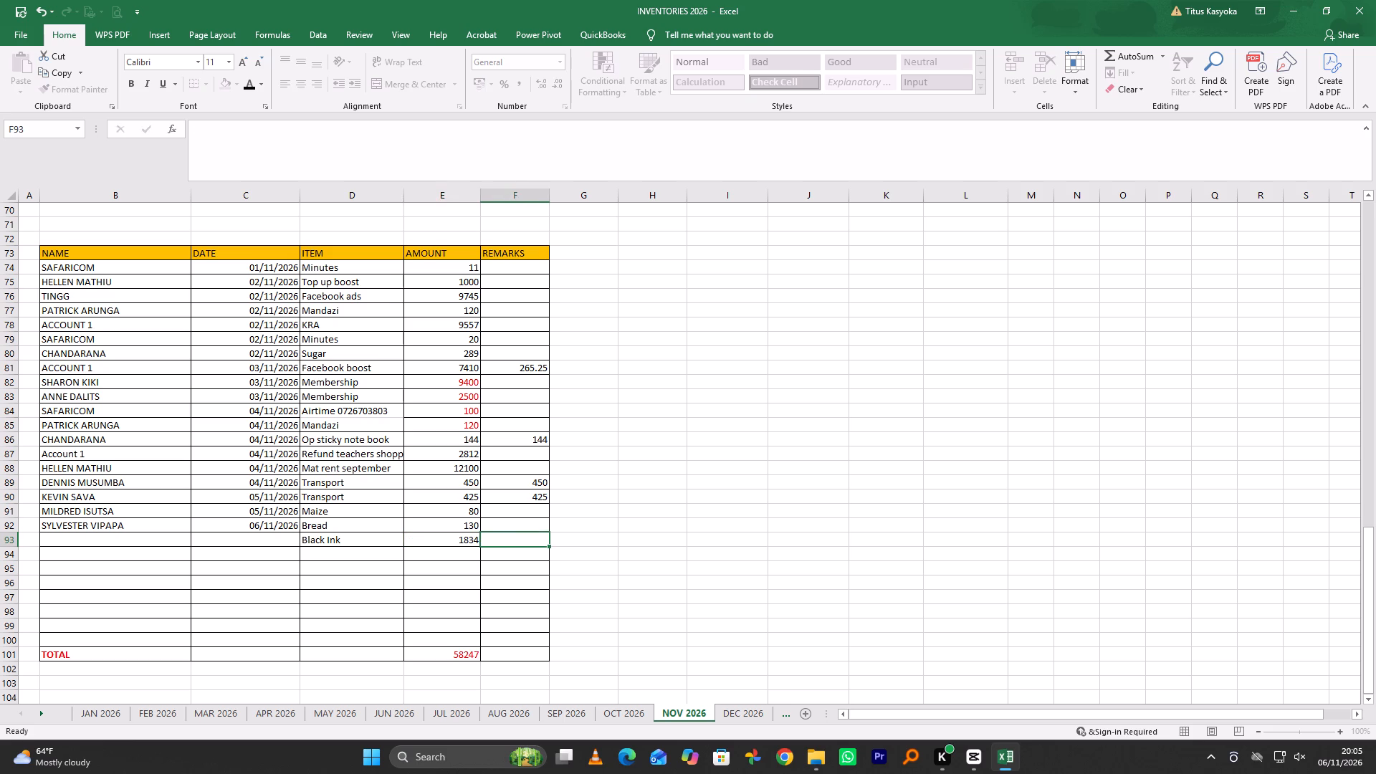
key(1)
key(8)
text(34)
click(646, 513)
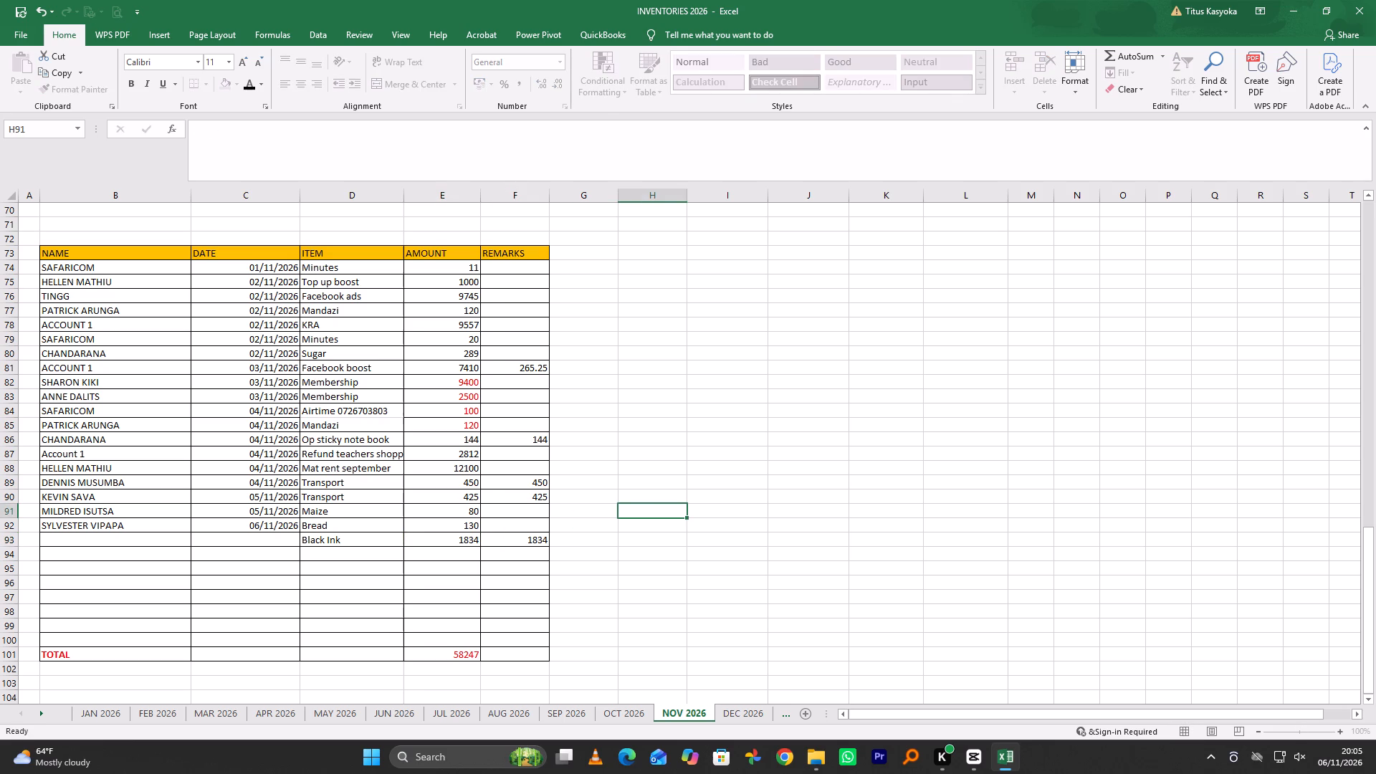
Fill in the Black Ink expense's date as 06/11/2026 and its name as JUMIA.
click(272, 526)
drag(300, 530, 301, 544)
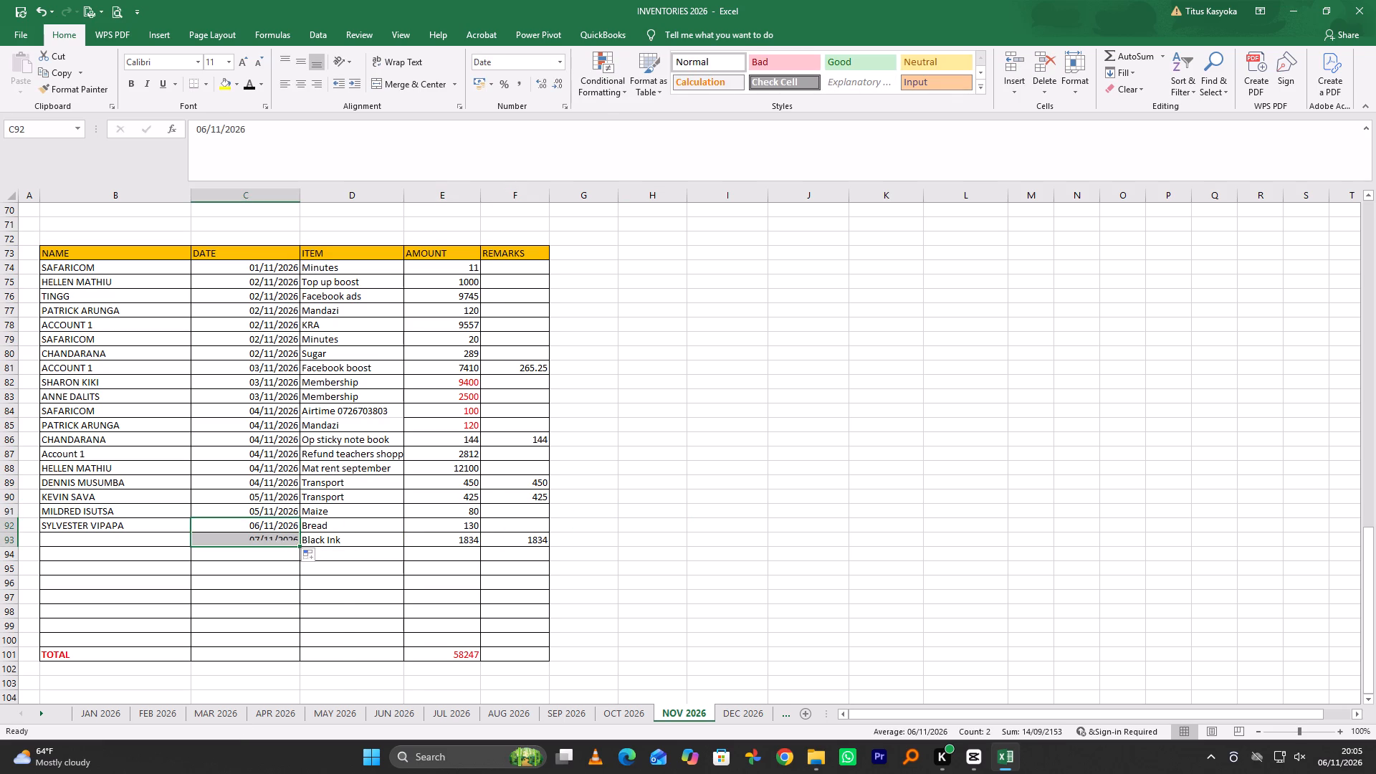
double_click(259, 542)
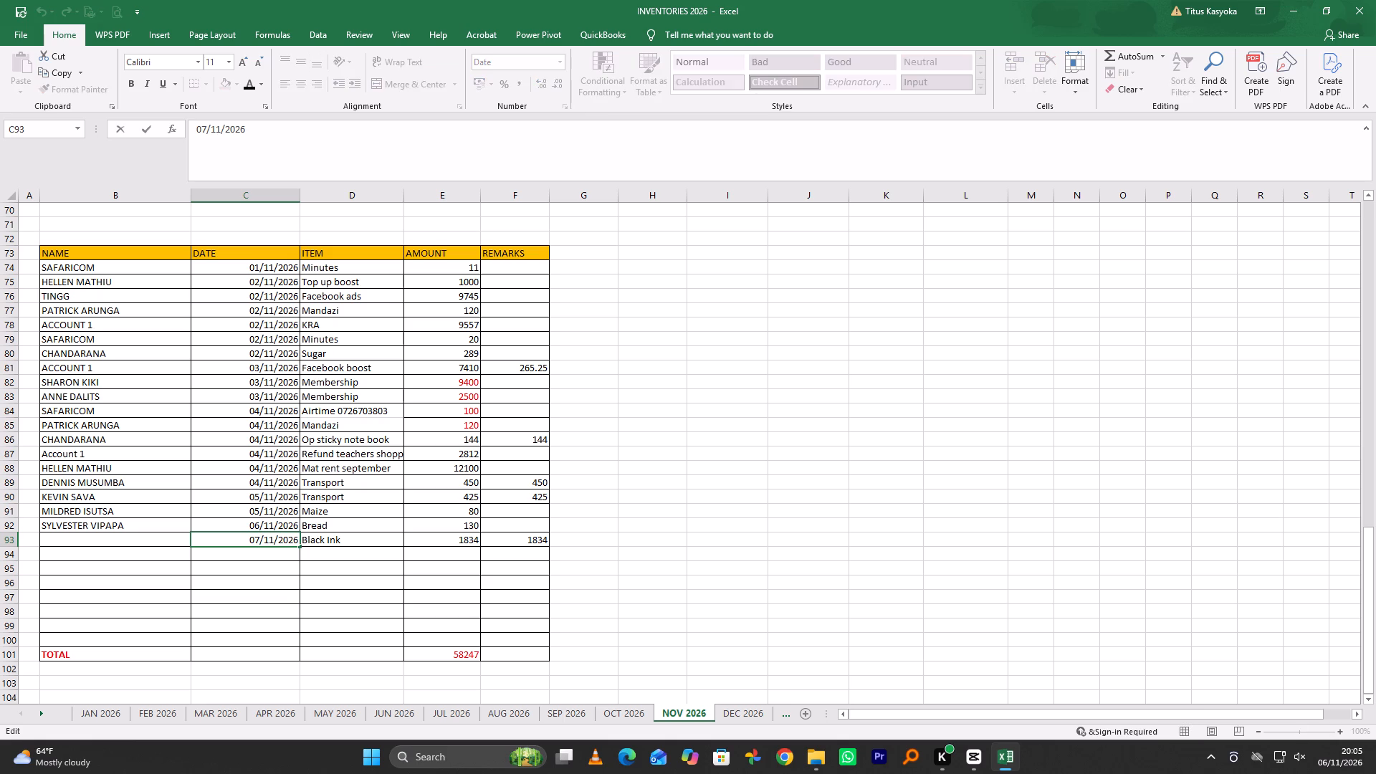
key(BackSpace)
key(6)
double_click(93, 541)
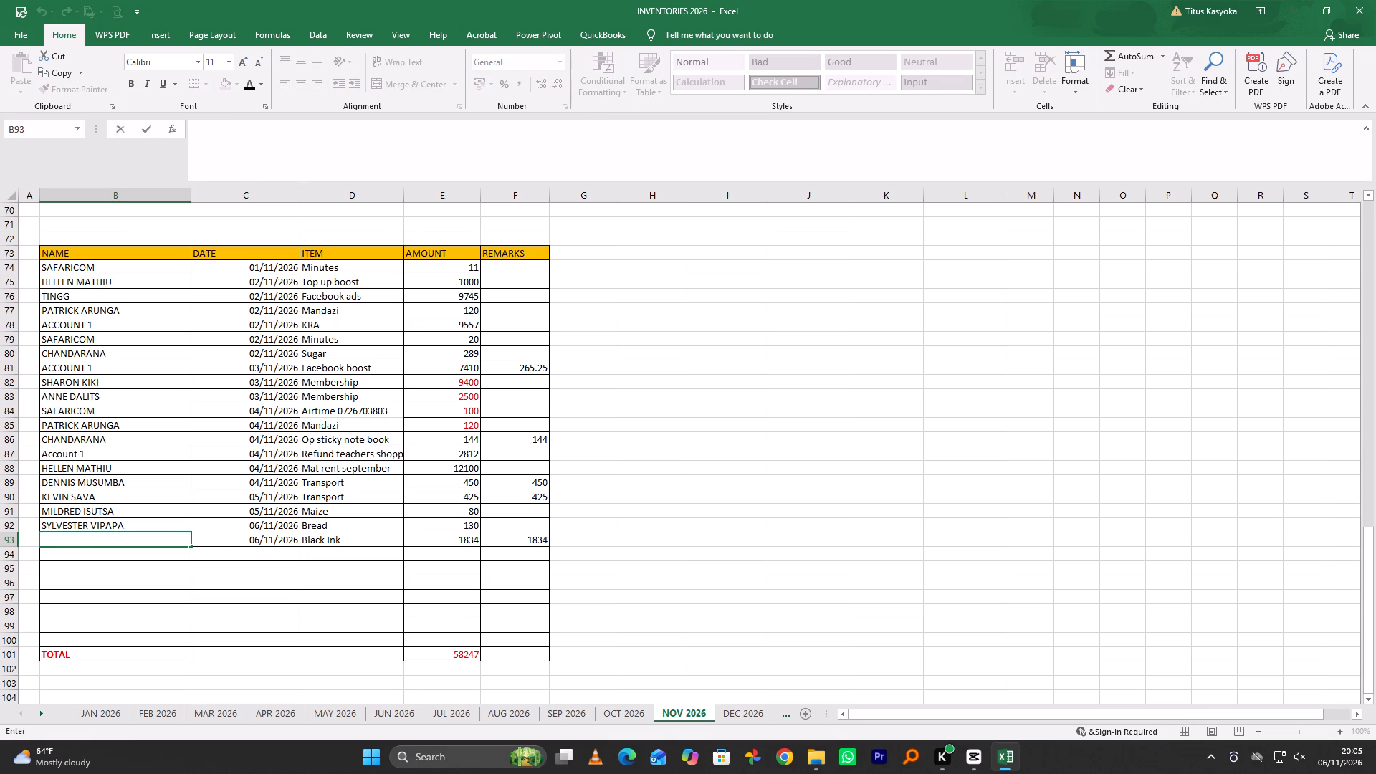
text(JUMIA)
click(142, 621)
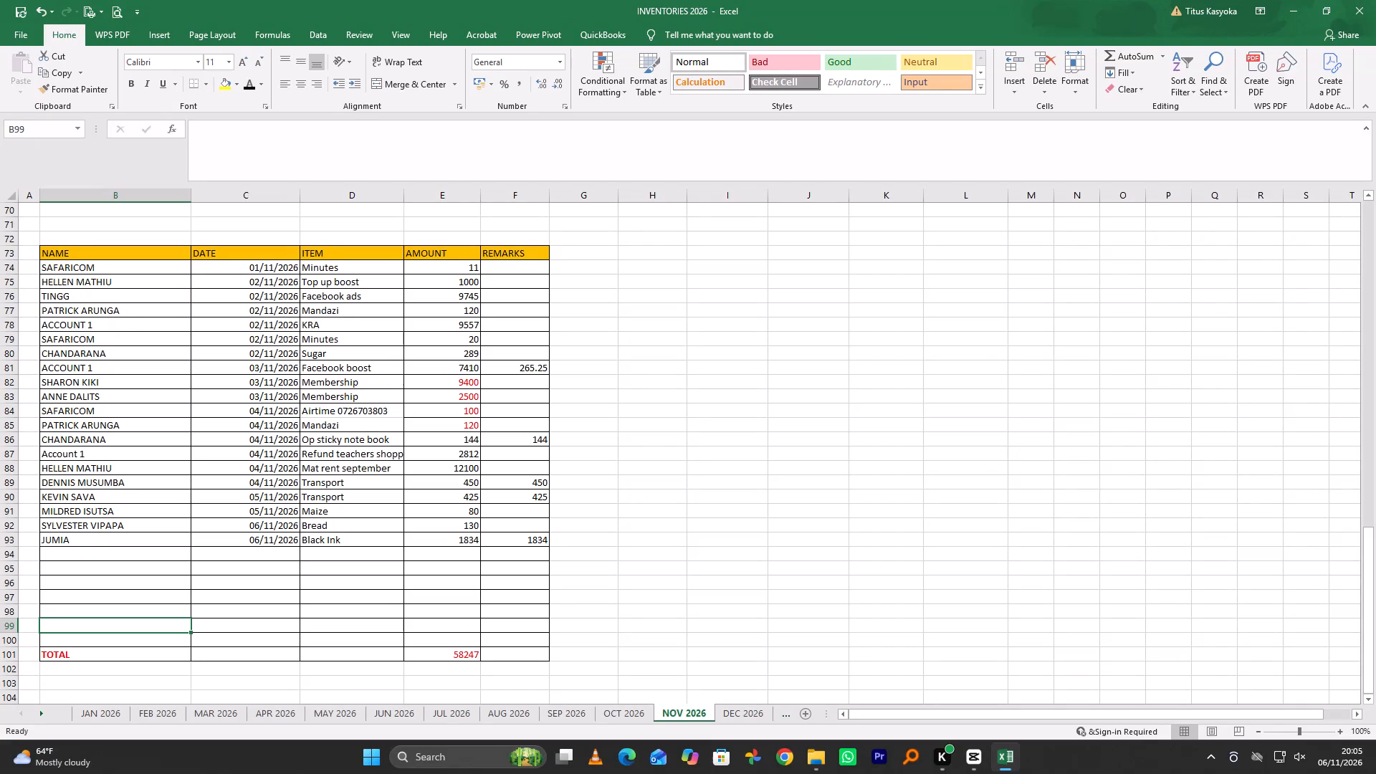
Review the expense table on the OCT 2026 sheet down to its last entries.
click(628, 714)
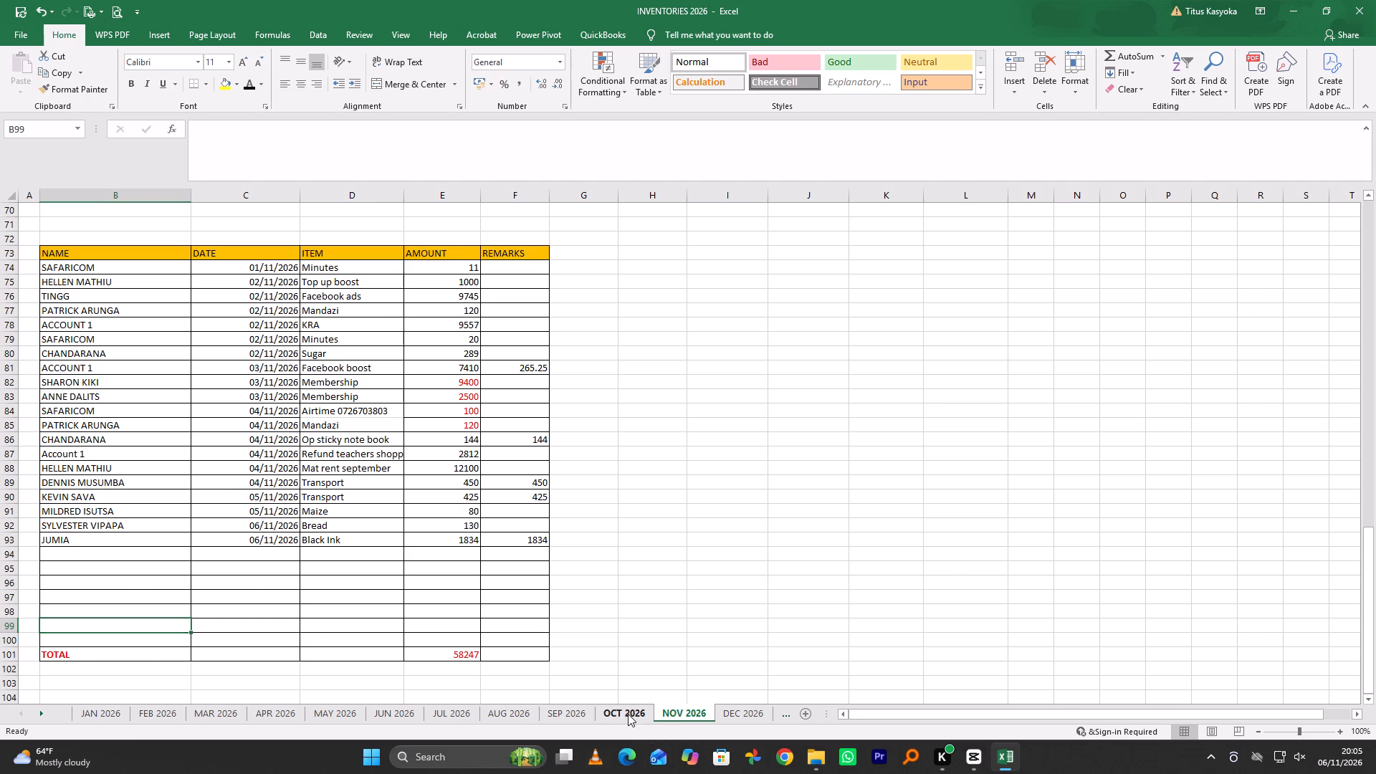
scroll(500, 596, down, 20)
scroll(500, 596, down, 2)
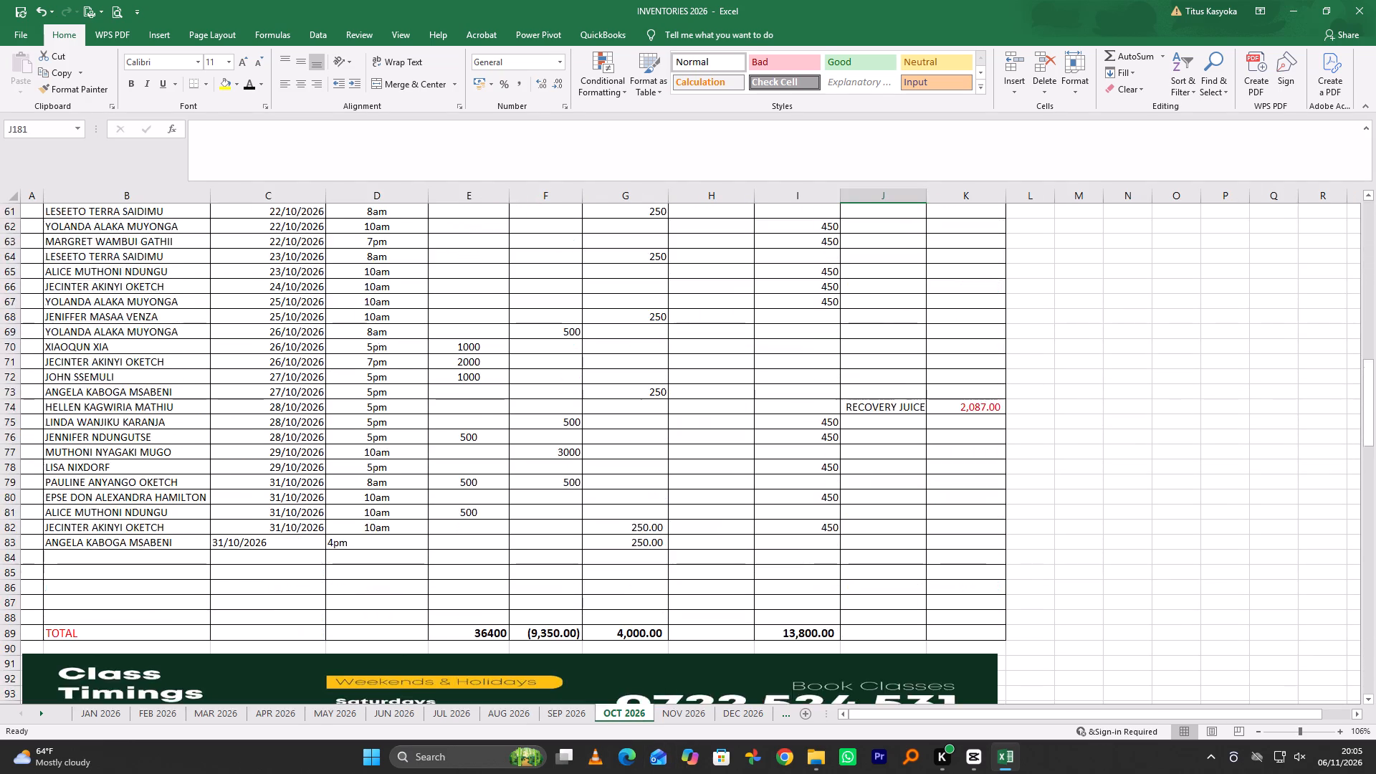
scroll(502, 612, down, 15)
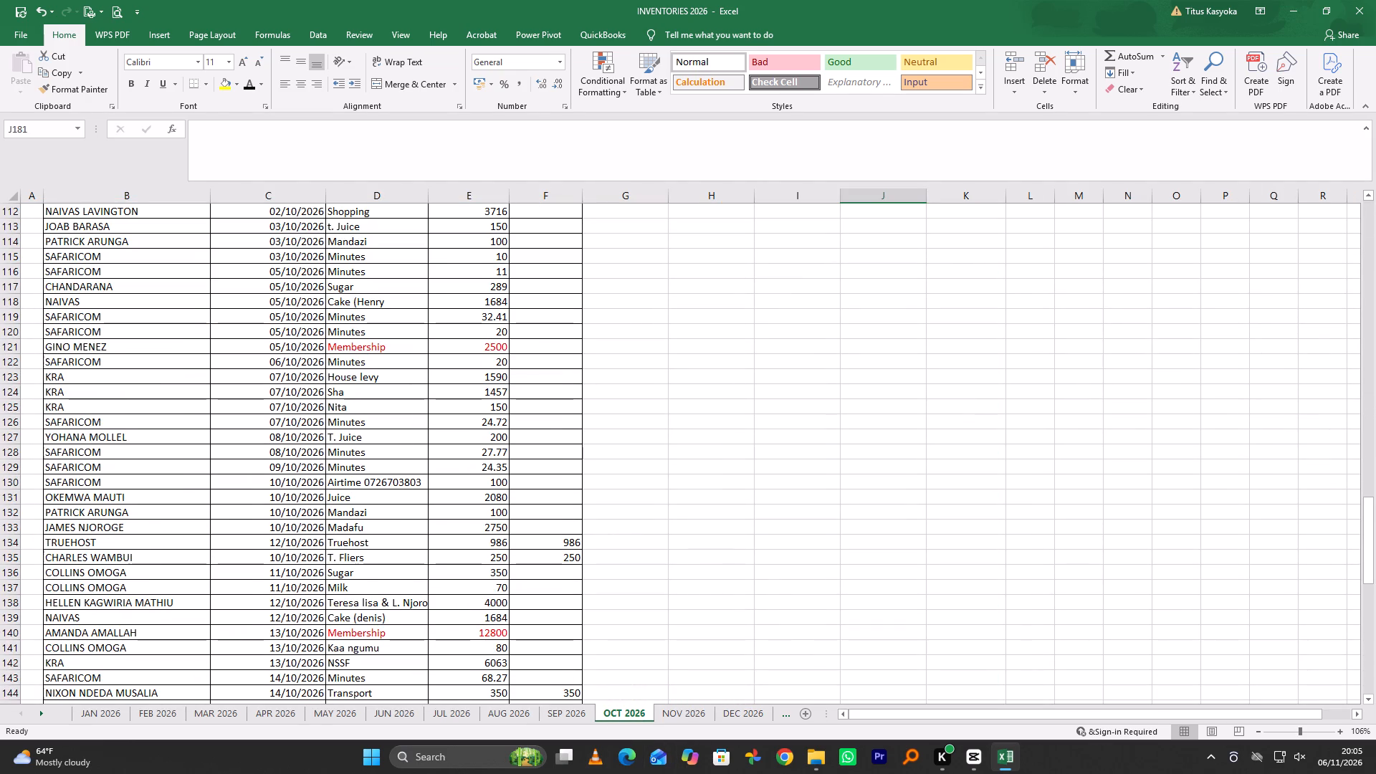
scroll(510, 594, down, 10)
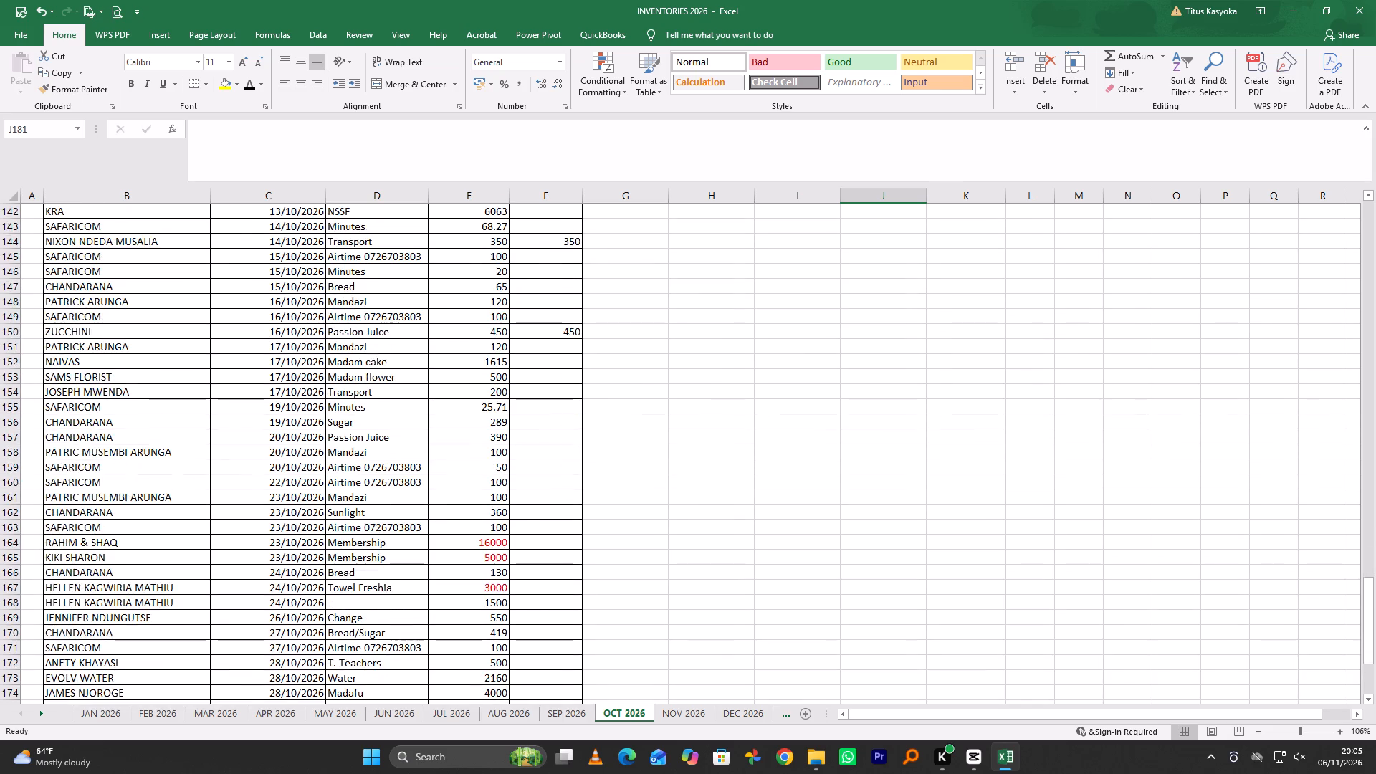
scroll(511, 595, down, 5)
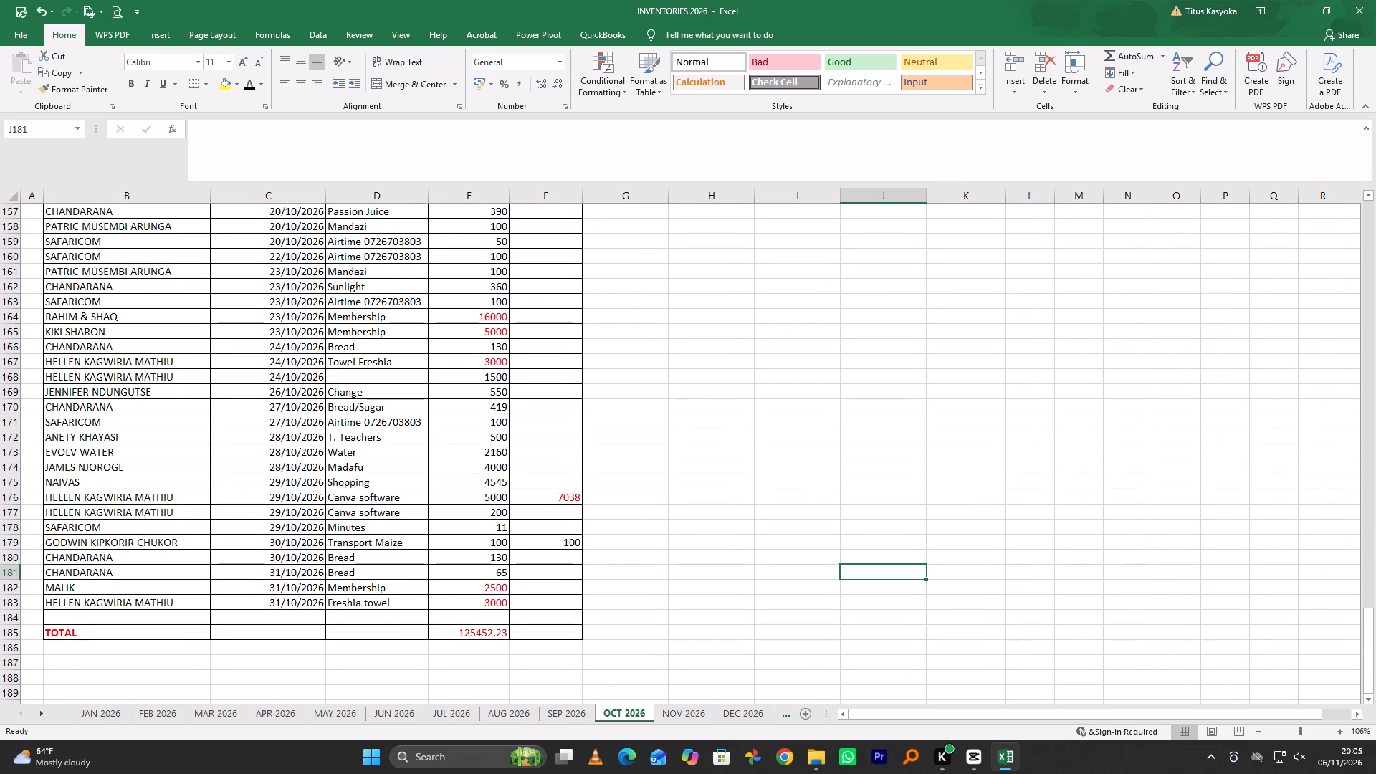
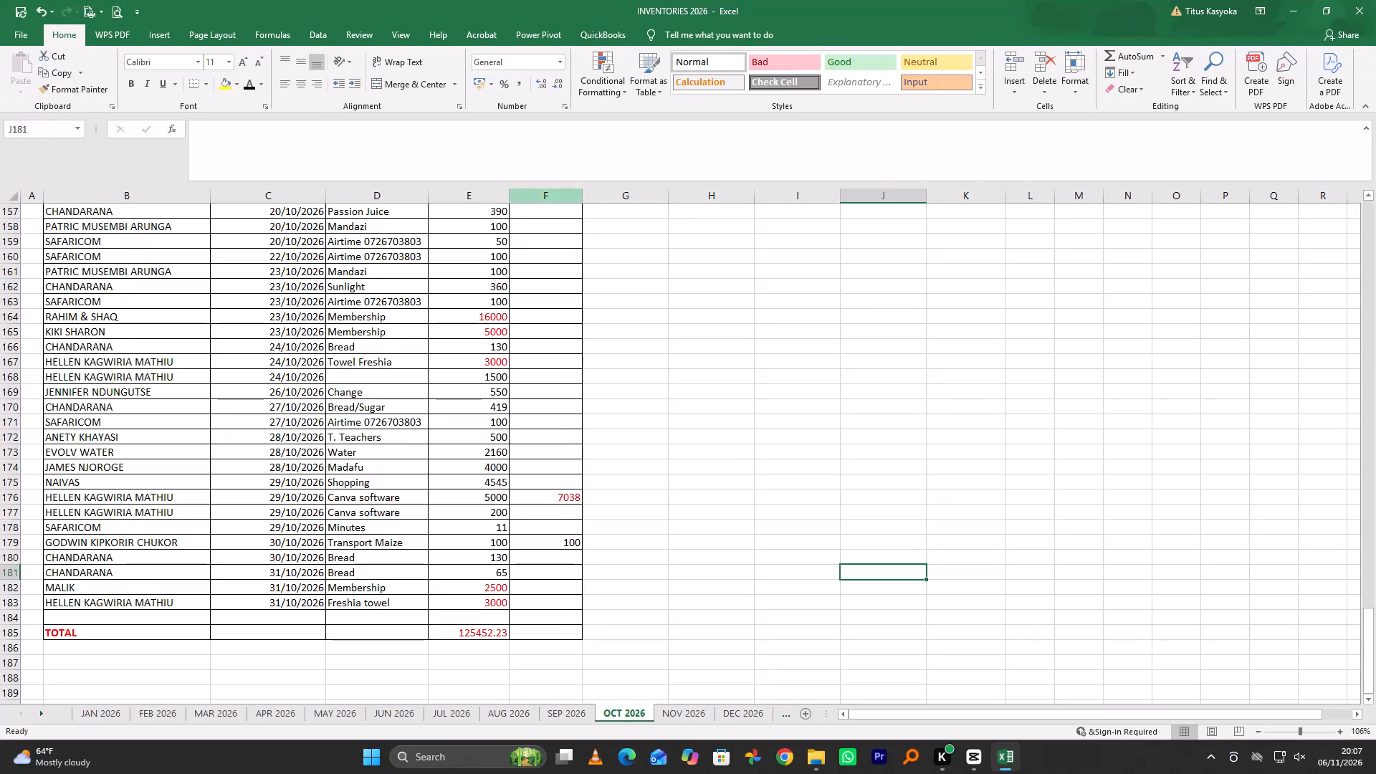
Widen the Delight Hot Yoga banner picture above the OCT 2026 inventory list so it reaches the outer edge of the REMARKS column.
scroll(554, 394, up, 11)
scroll(554, 394, up, 12)
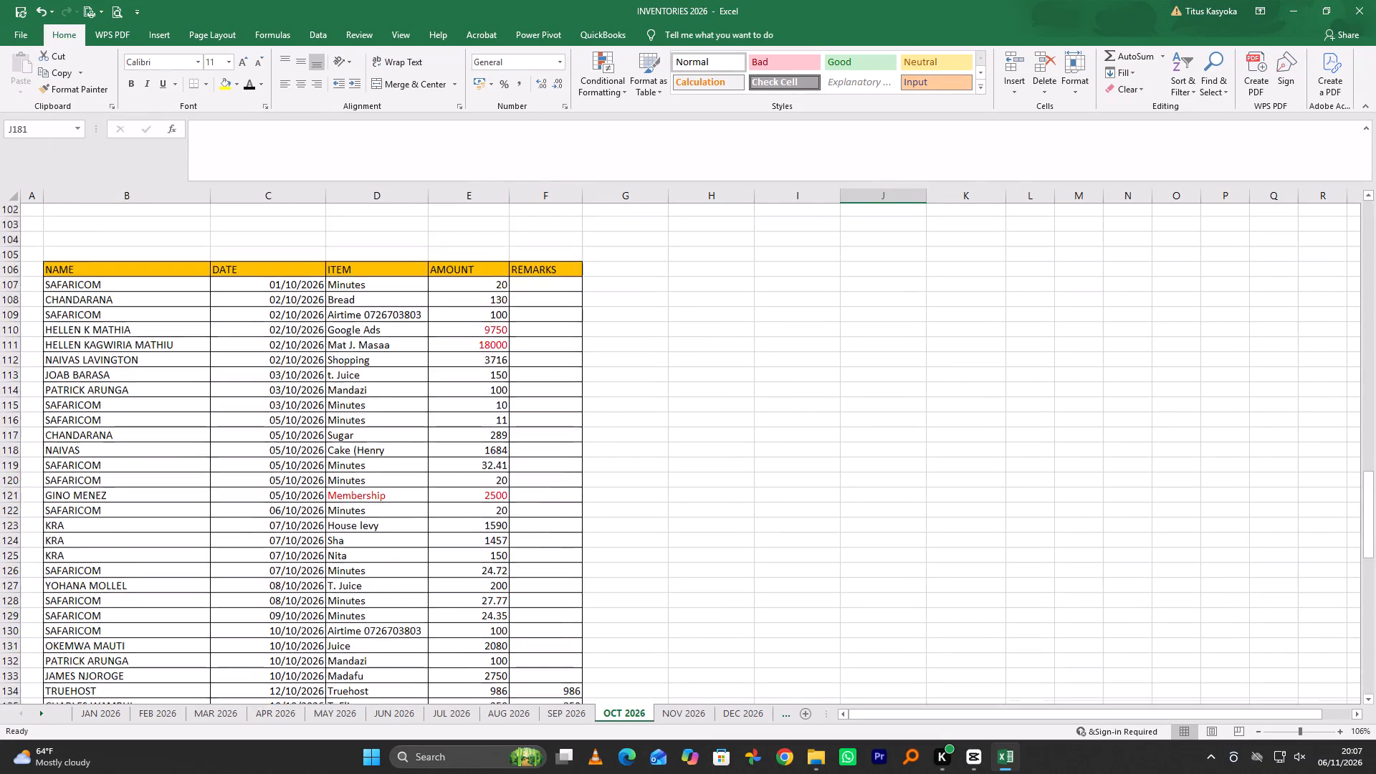
scroll(554, 394, up, 10)
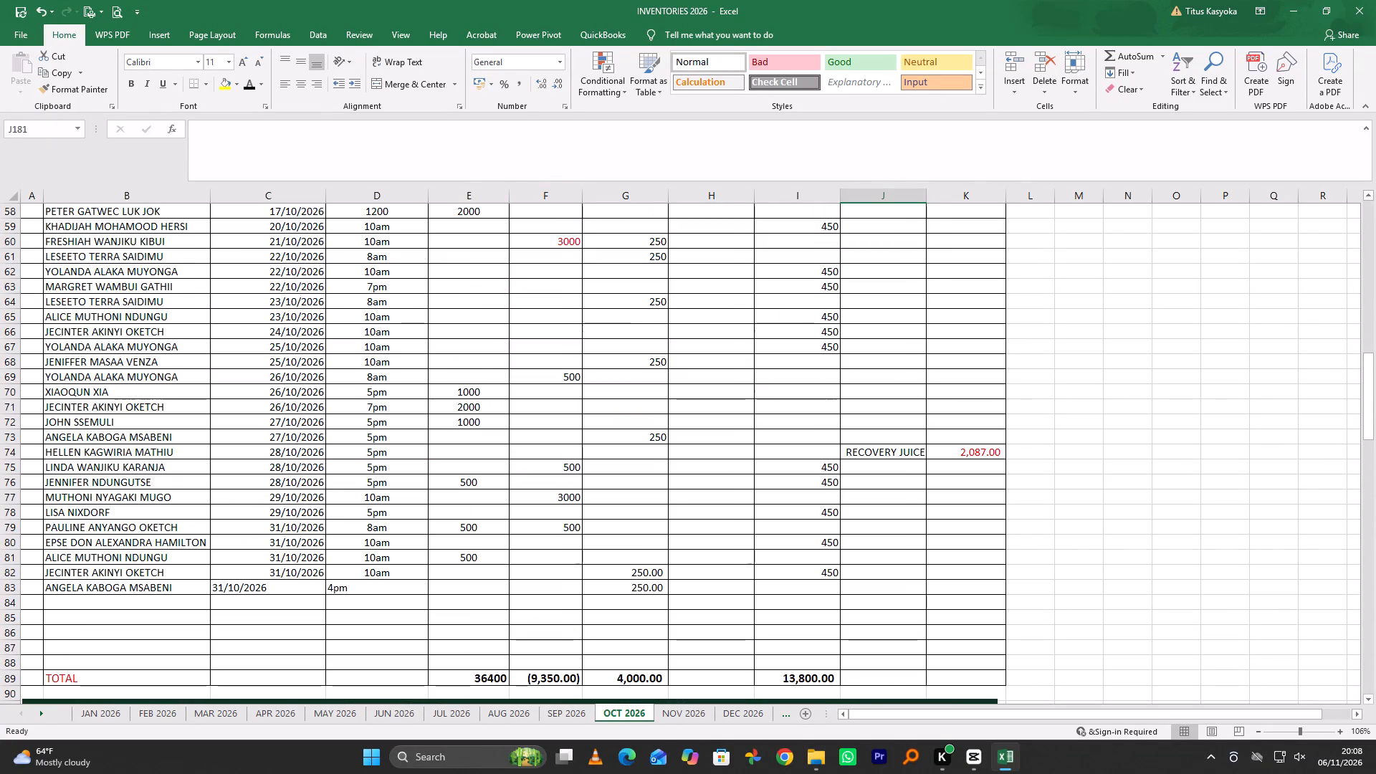
scroll(605, 448, up, 2)
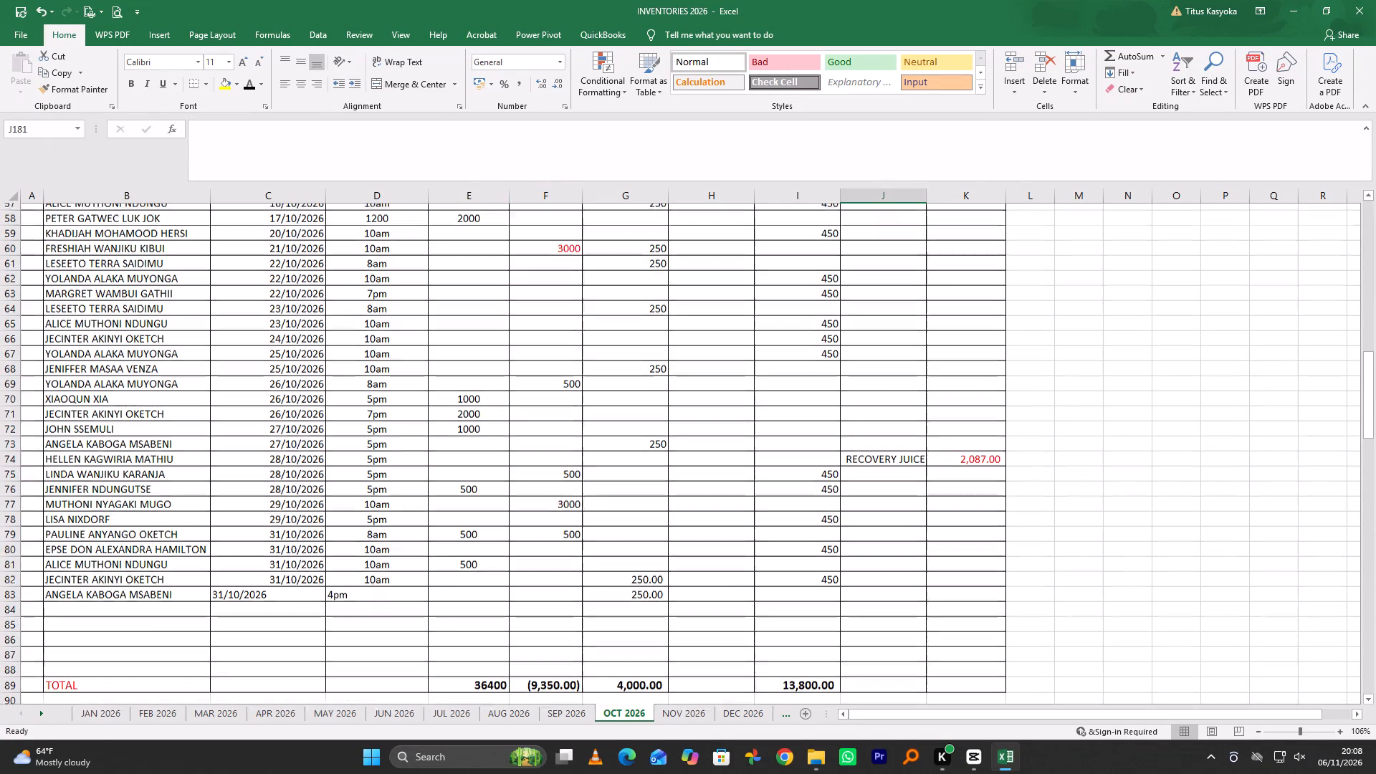
scroll(605, 448, up, 18)
scroll(605, 448, up, 6)
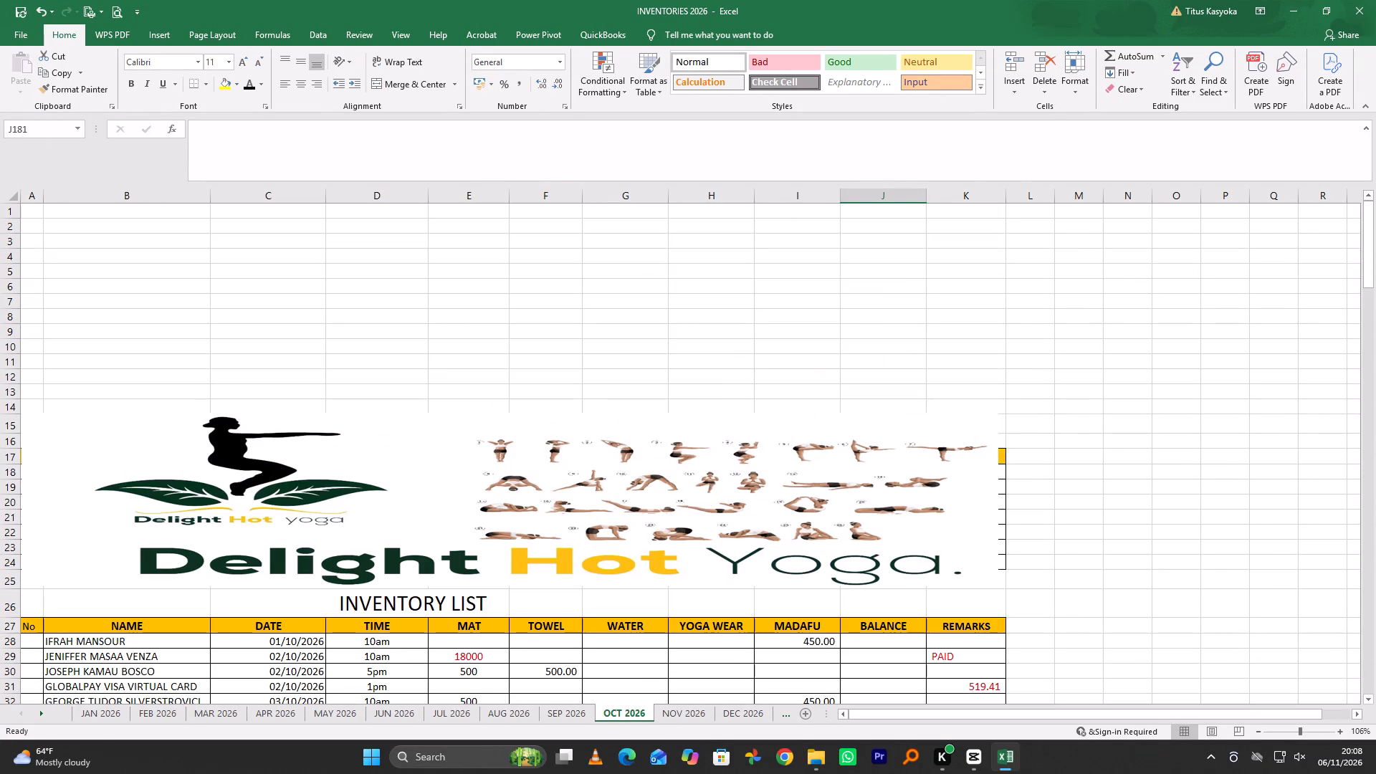
scroll(605, 448, up, 5)
click(940, 515)
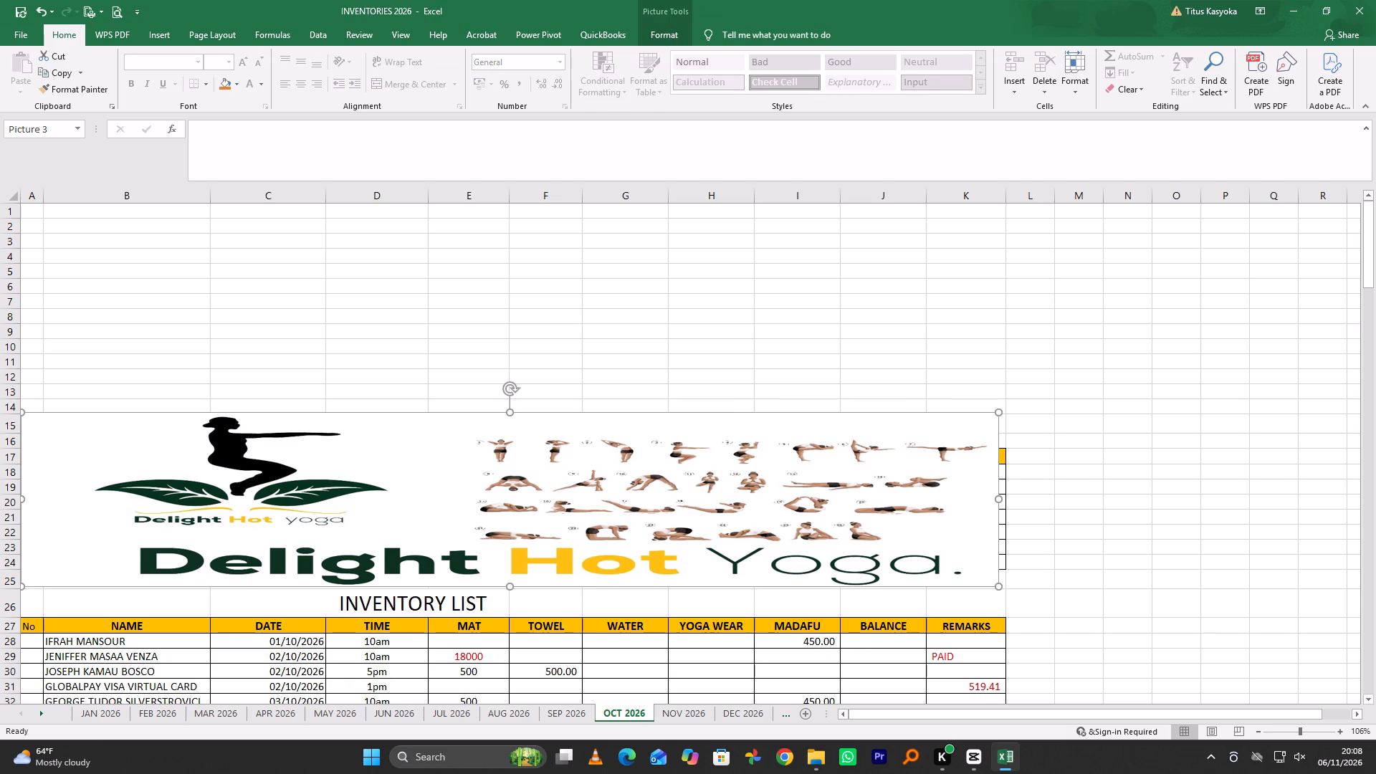
drag(998, 497, 1006, 497)
click(1027, 535)
Review the OCT 2026 inventory list from its first entries down to the TOTAL row and the class timings banner.
scroll(689, 553, down, 5)
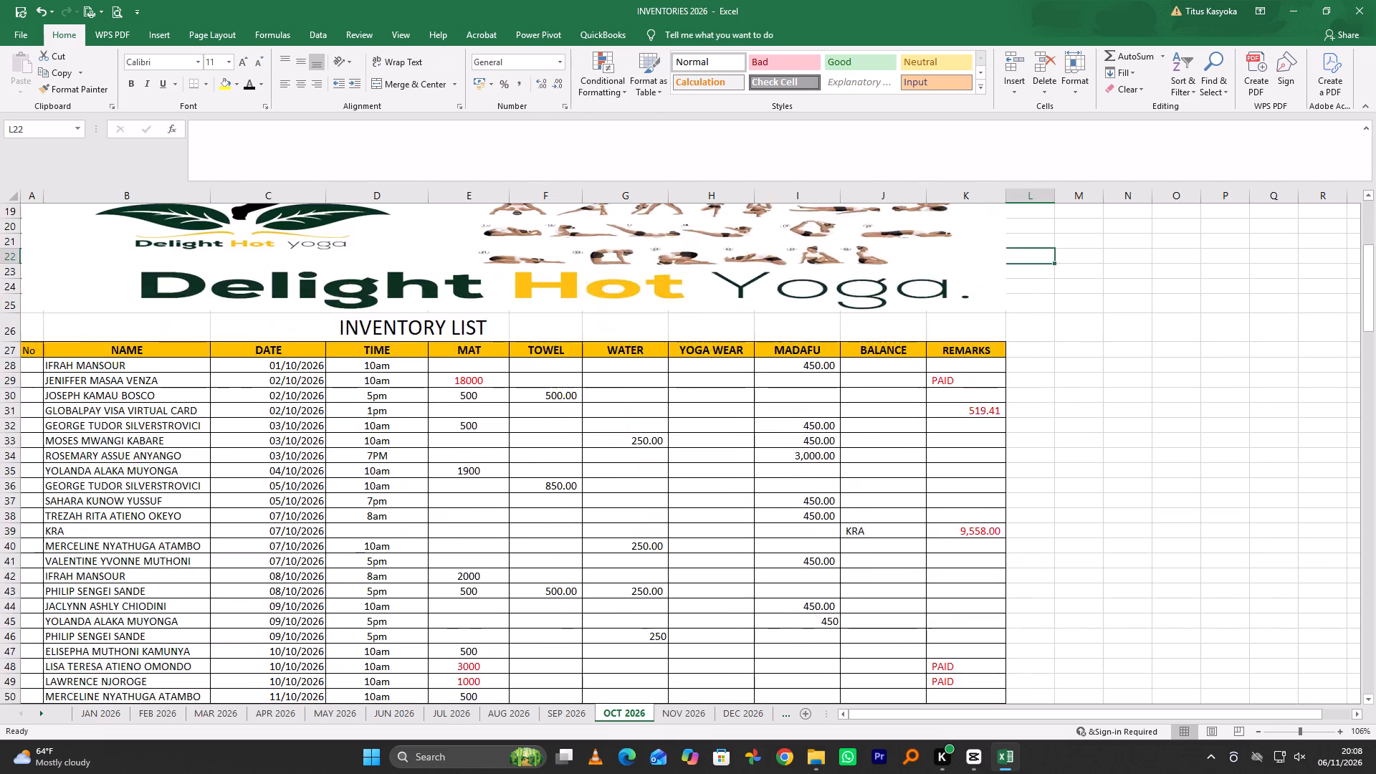
scroll(690, 555, down, 18)
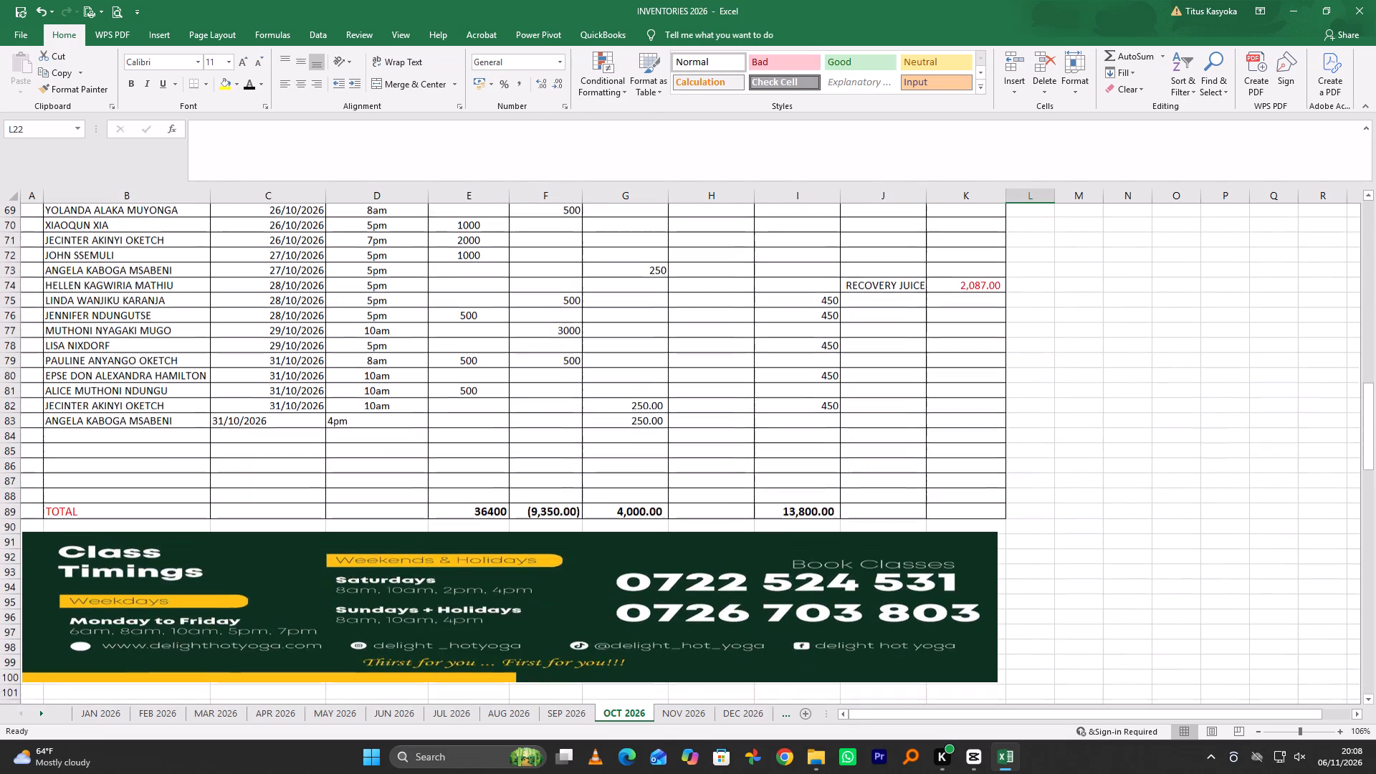
scroll(816, 519, down, 2)
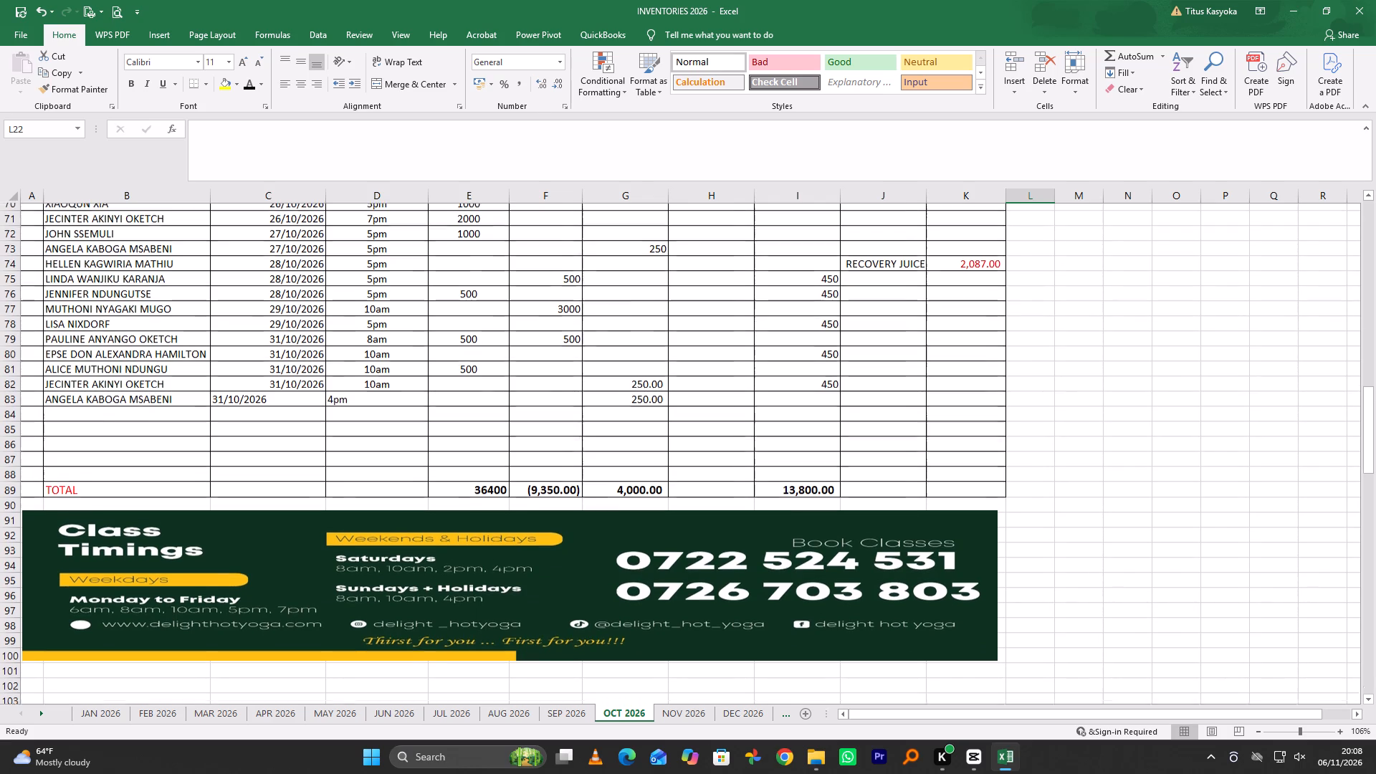
scroll(813, 528, down, 5)
scroll(806, 537, up, 8)
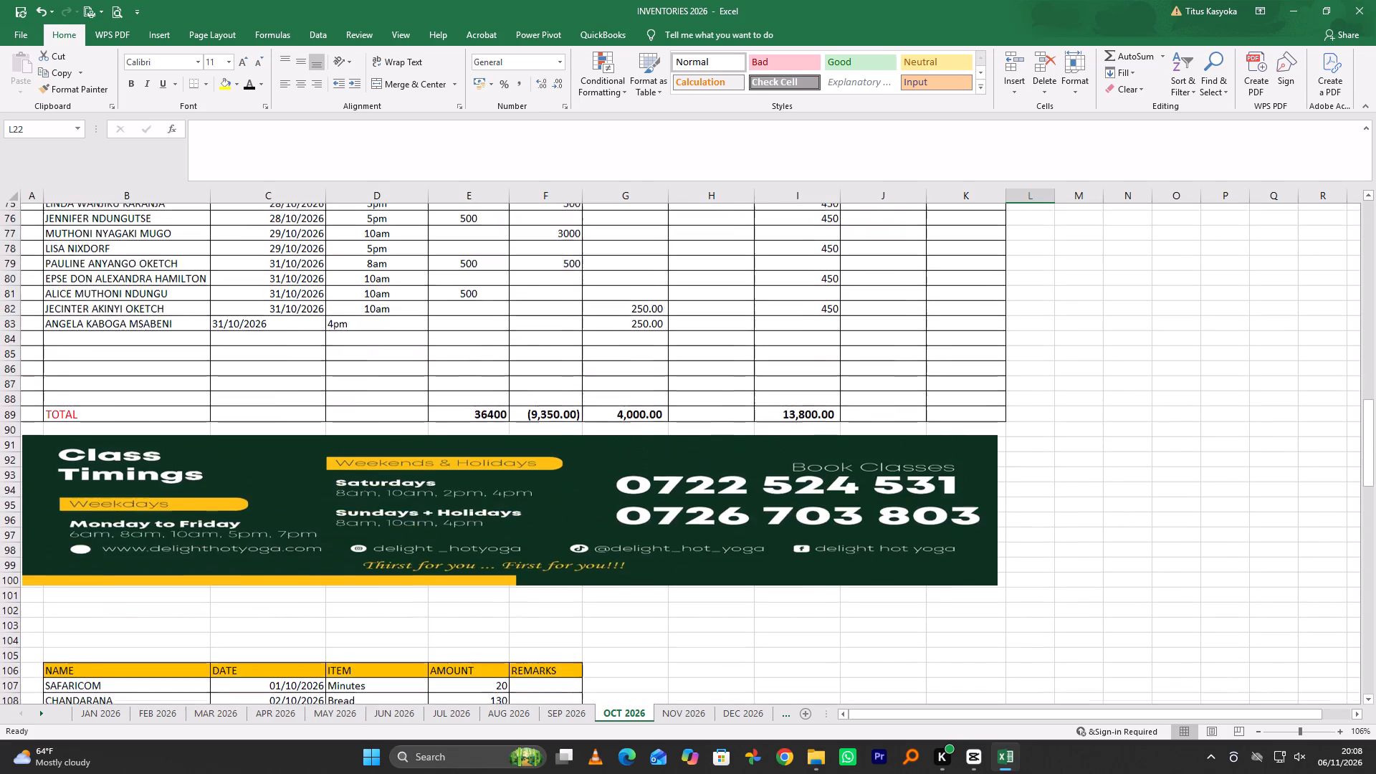
scroll(806, 538, up, 13)
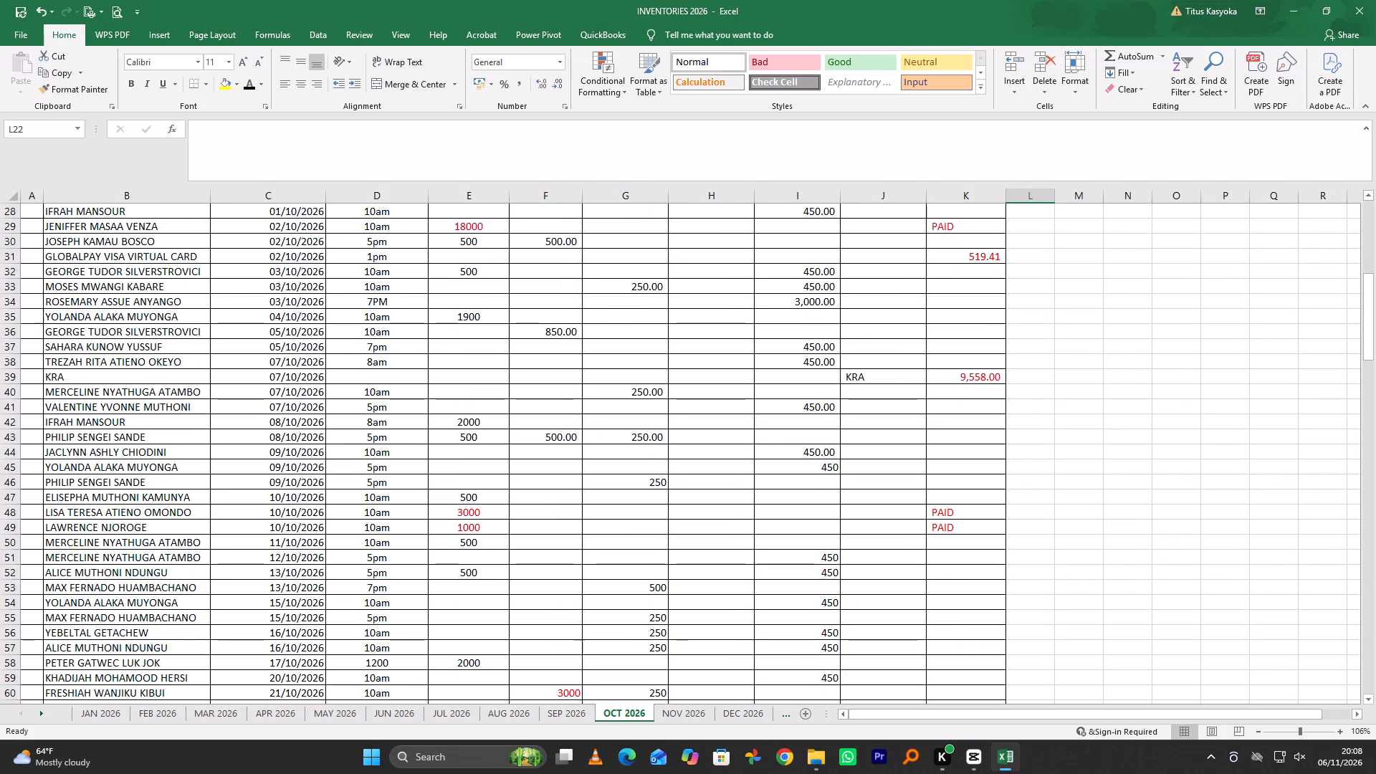
scroll(806, 538, up, 1)
scroll(808, 541, down, 5)
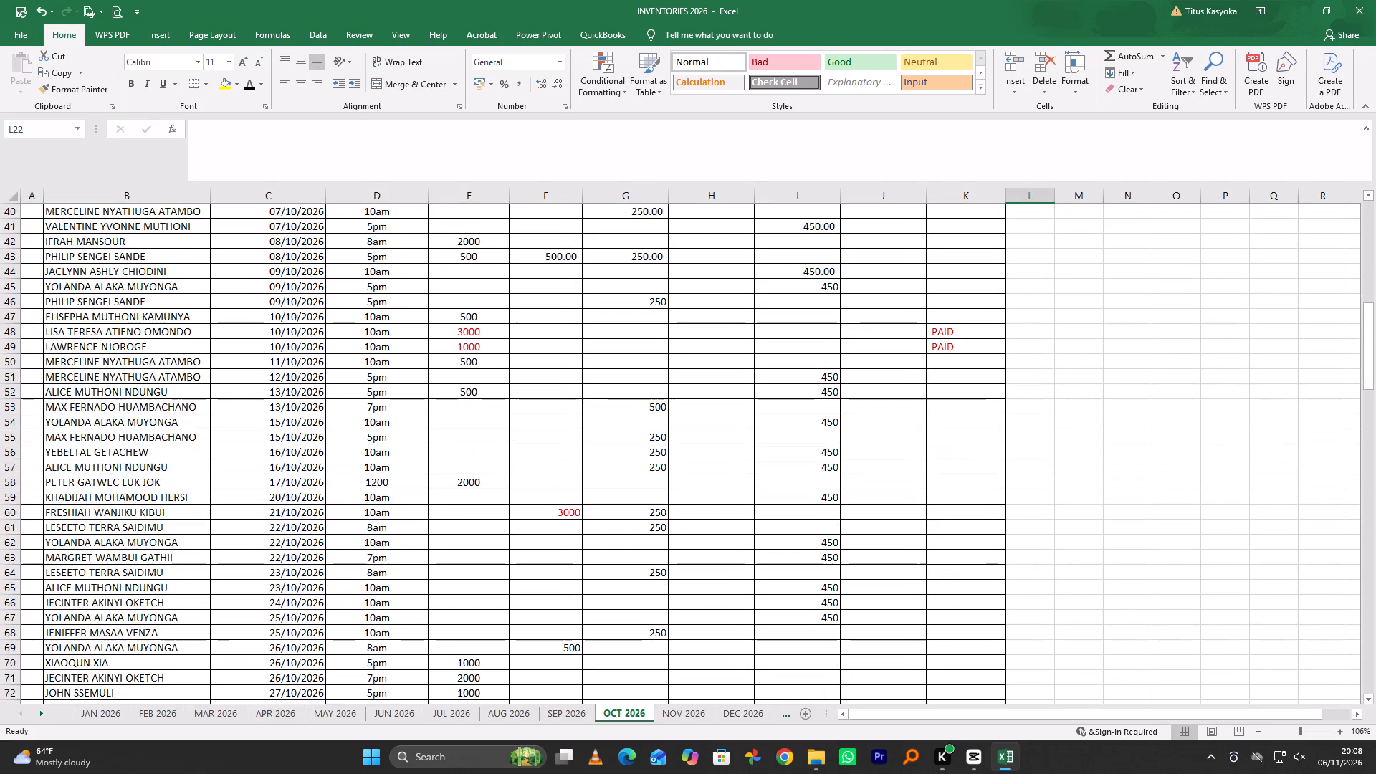
scroll(810, 544, down, 4)
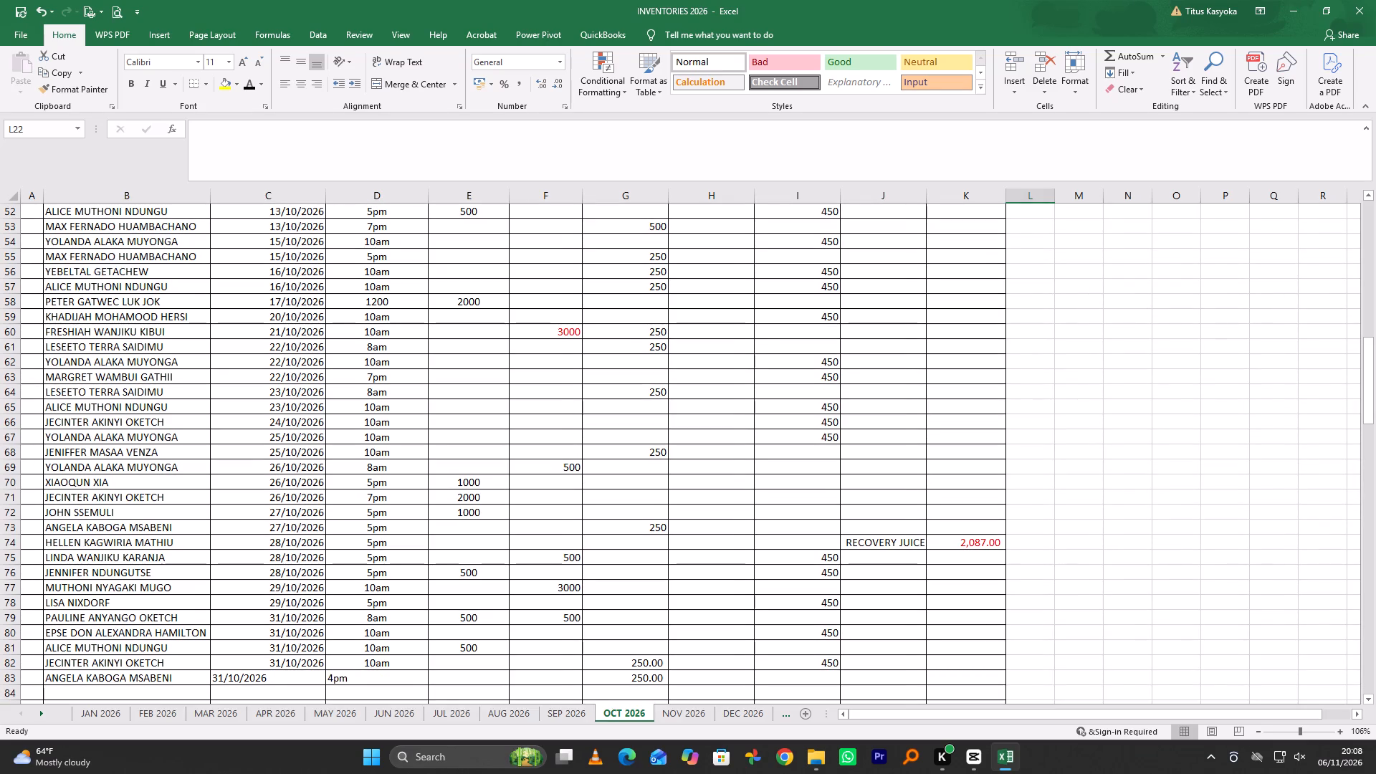
scroll(847, 570, up, 10)
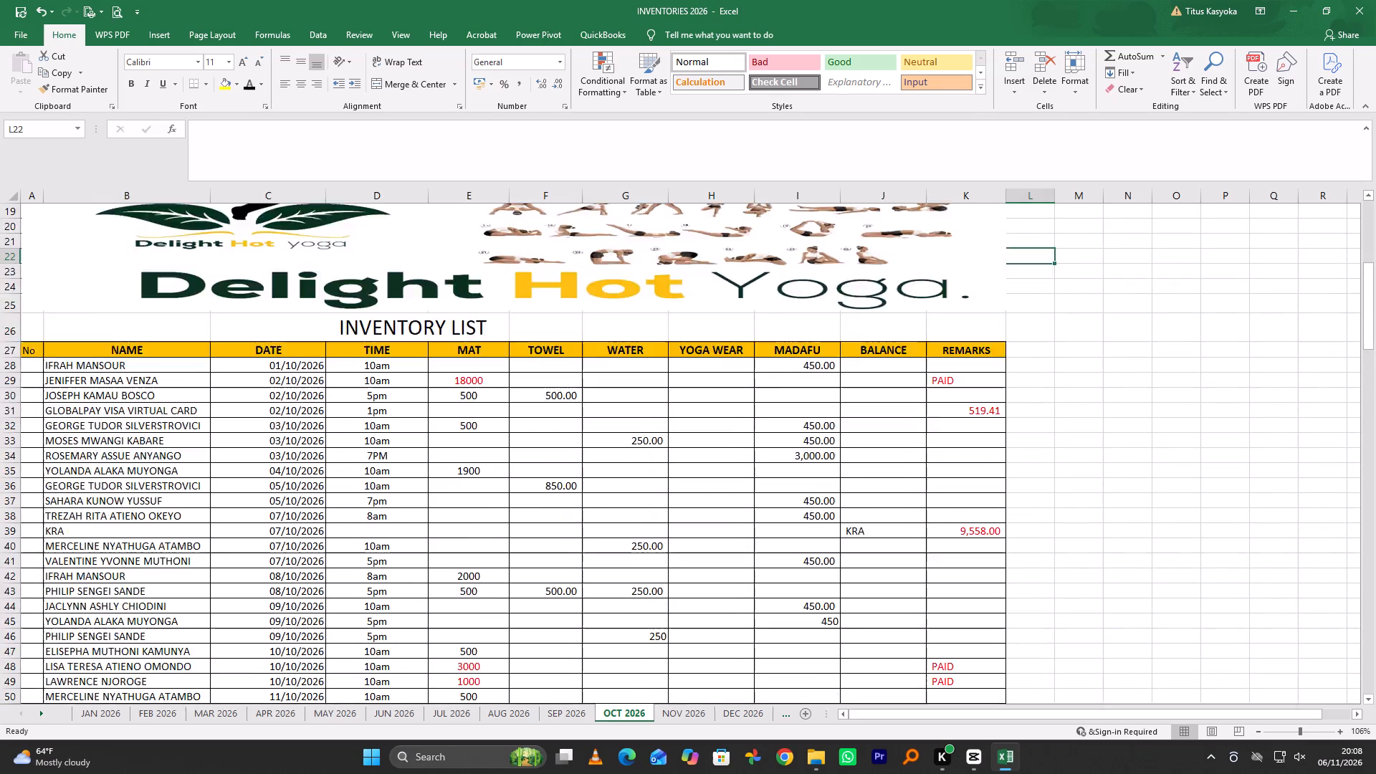
scroll(849, 570, up, 16)
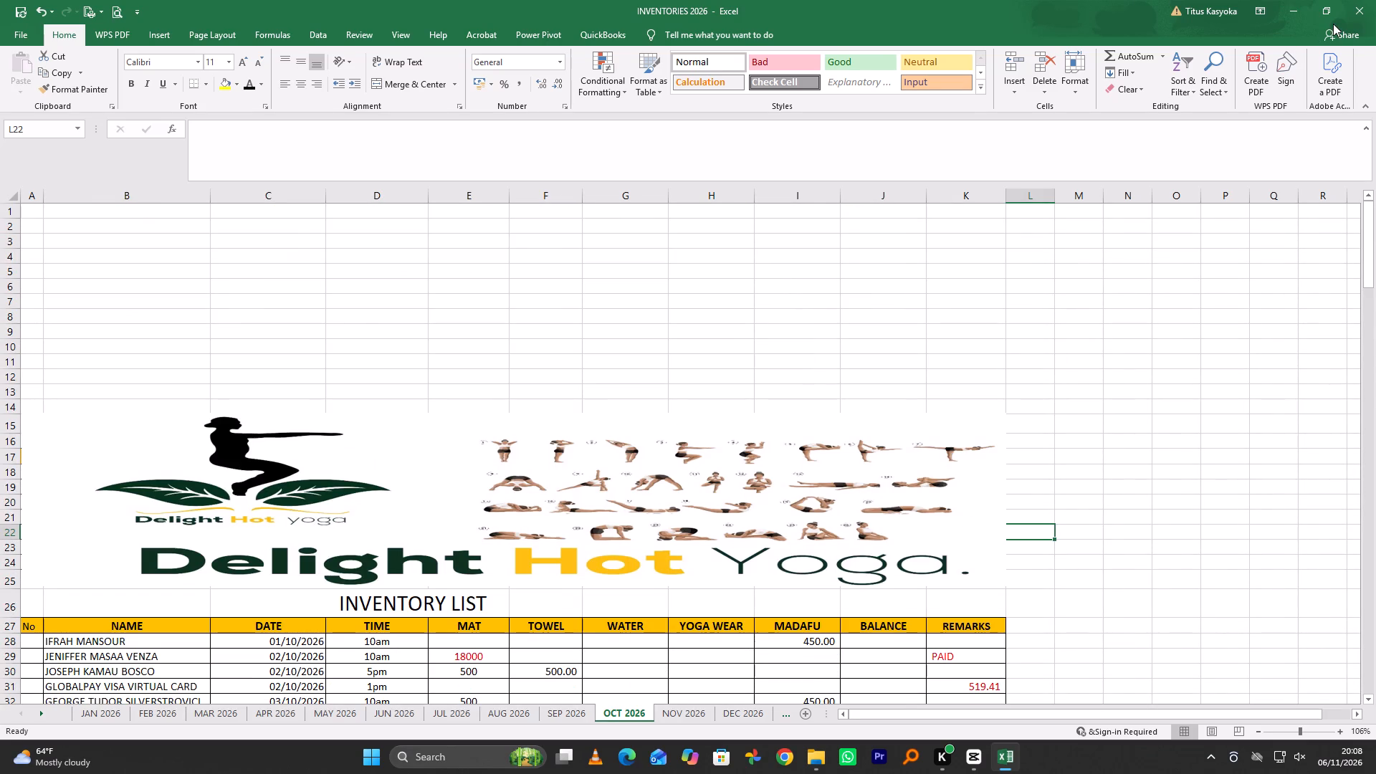
Close the INVENTORIES 2026 workbook, saving its changes.
click(1362, 11)
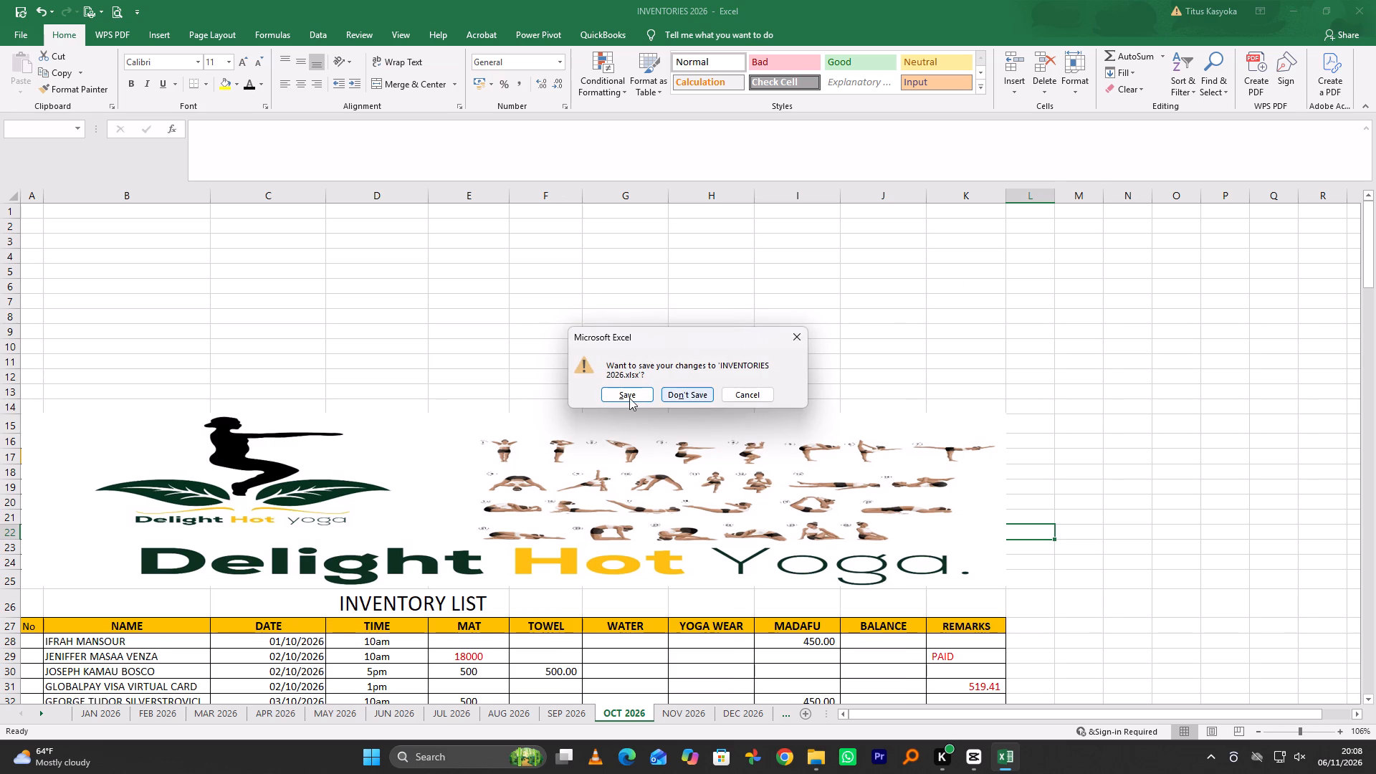
click(629, 398)
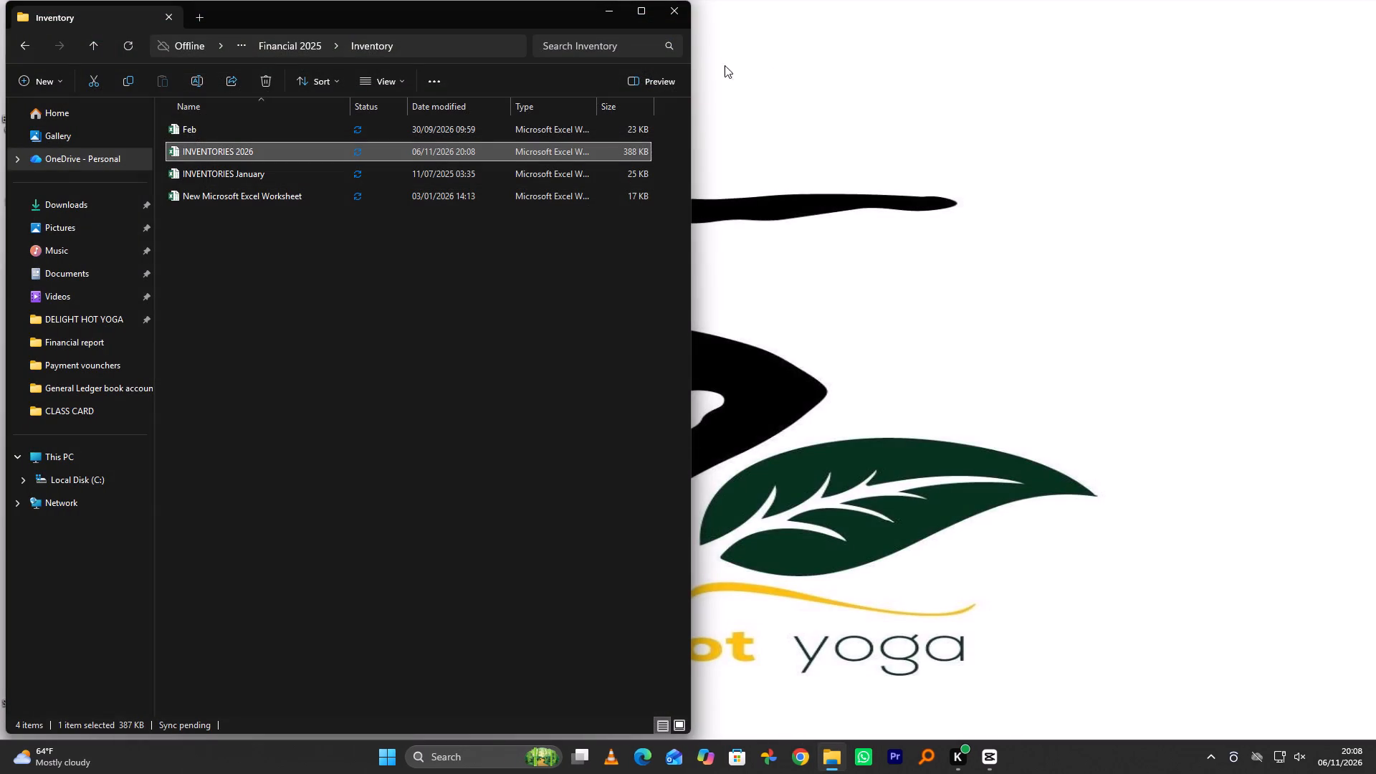